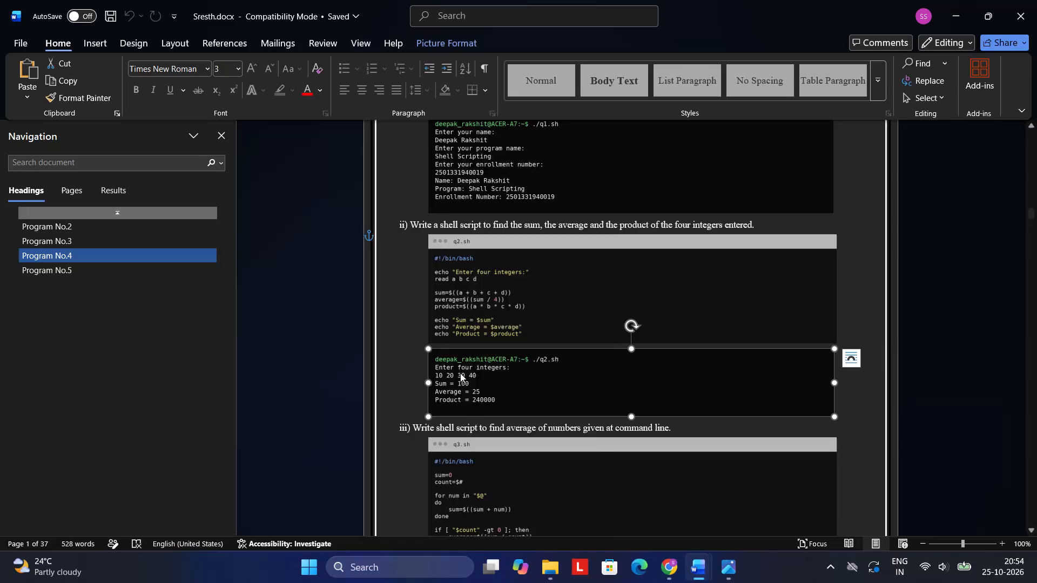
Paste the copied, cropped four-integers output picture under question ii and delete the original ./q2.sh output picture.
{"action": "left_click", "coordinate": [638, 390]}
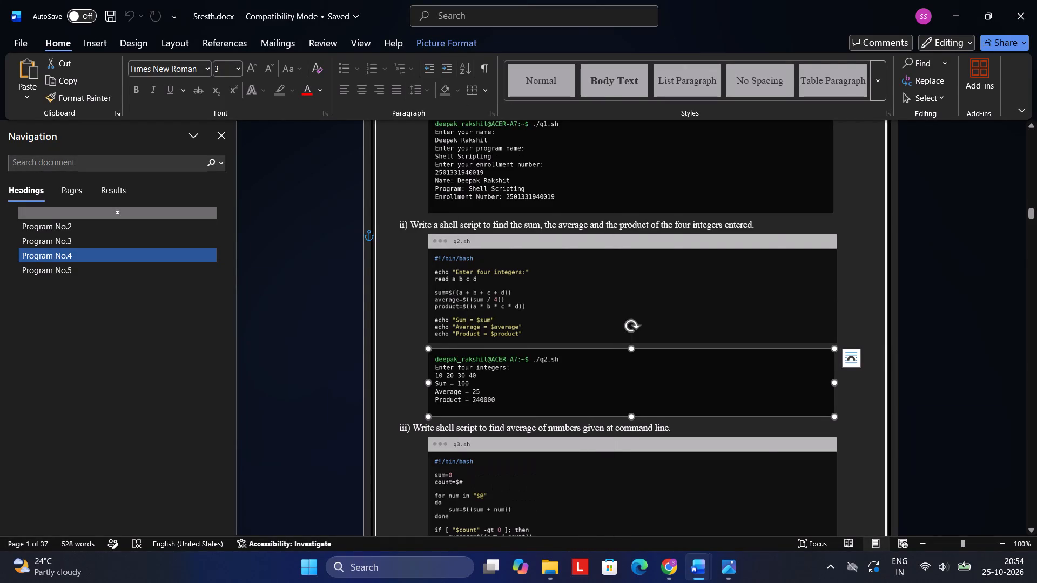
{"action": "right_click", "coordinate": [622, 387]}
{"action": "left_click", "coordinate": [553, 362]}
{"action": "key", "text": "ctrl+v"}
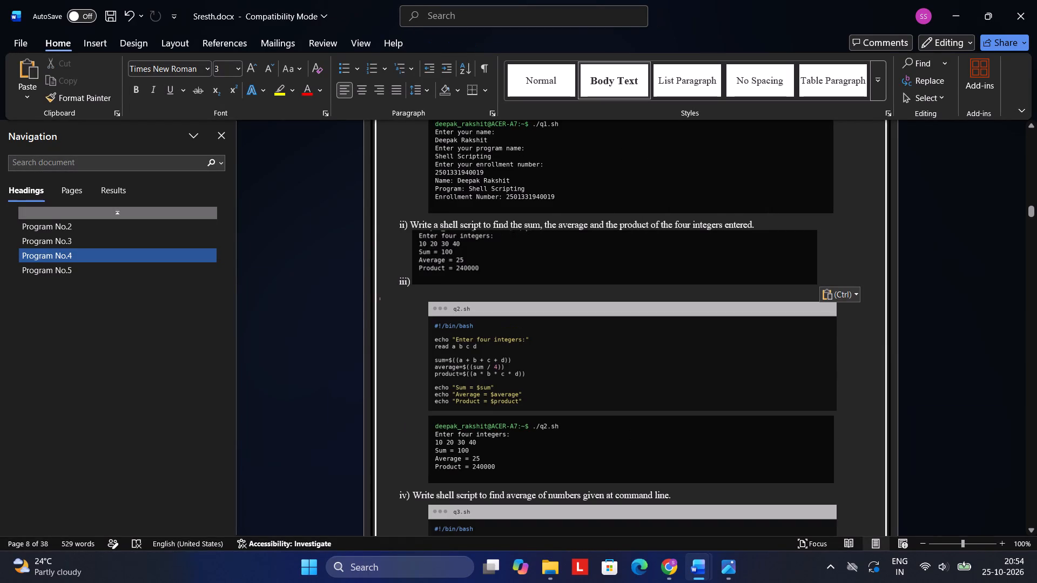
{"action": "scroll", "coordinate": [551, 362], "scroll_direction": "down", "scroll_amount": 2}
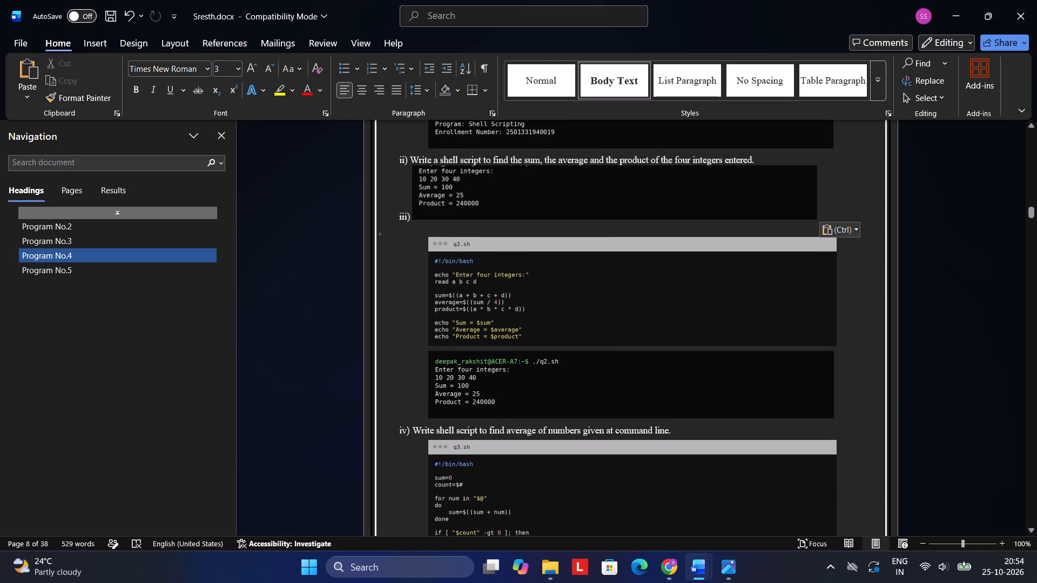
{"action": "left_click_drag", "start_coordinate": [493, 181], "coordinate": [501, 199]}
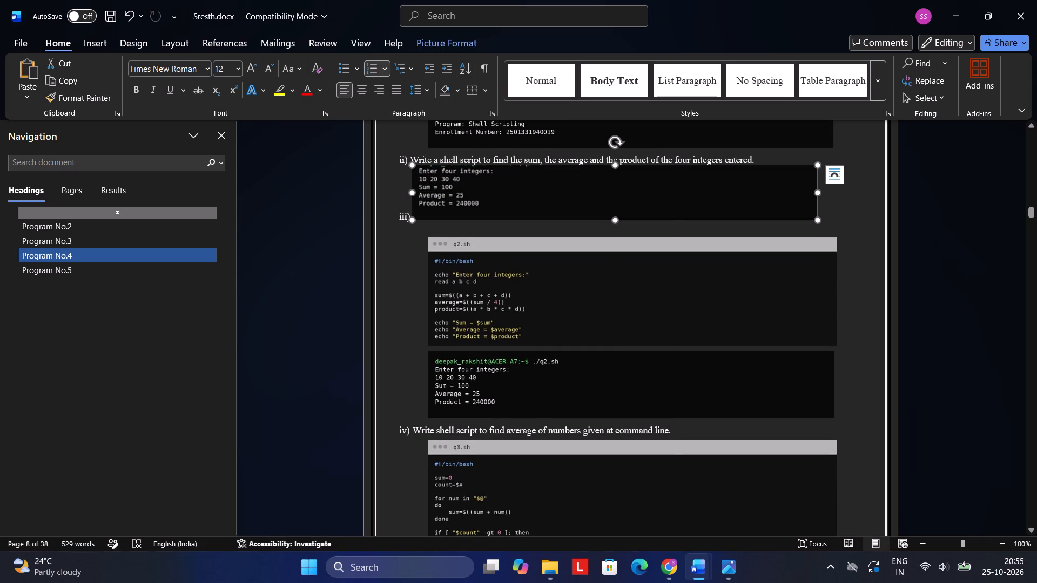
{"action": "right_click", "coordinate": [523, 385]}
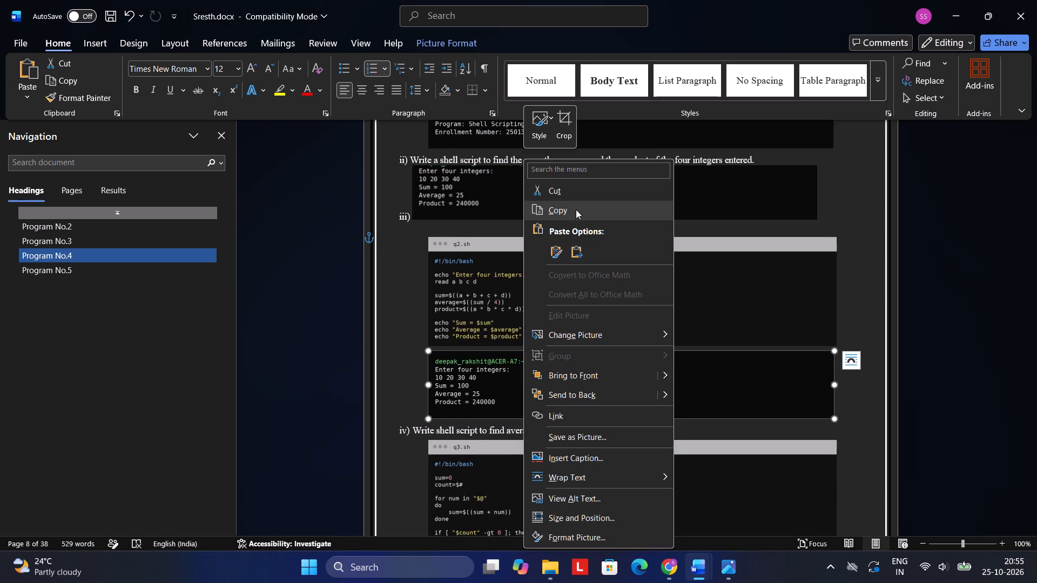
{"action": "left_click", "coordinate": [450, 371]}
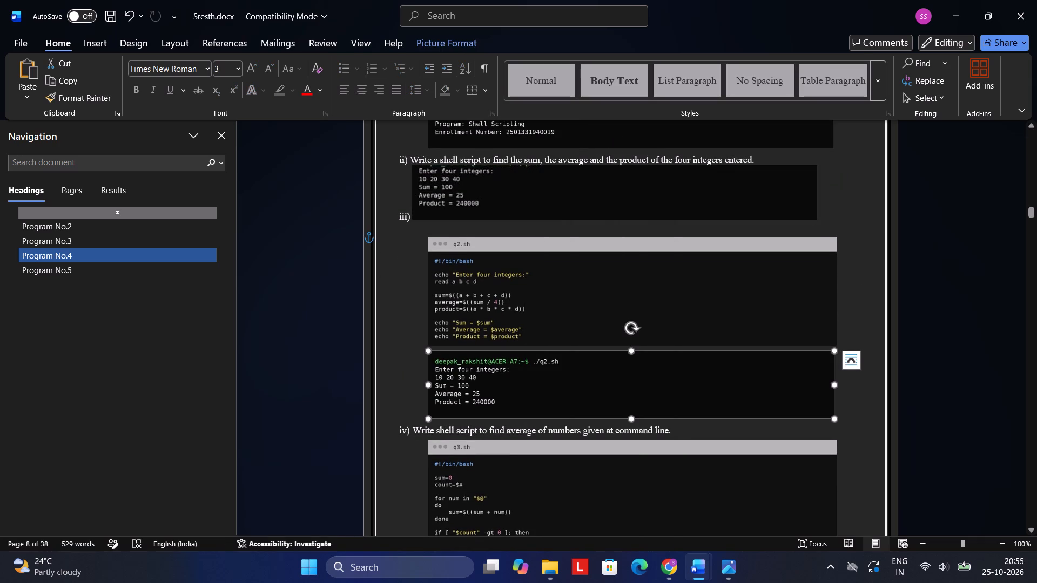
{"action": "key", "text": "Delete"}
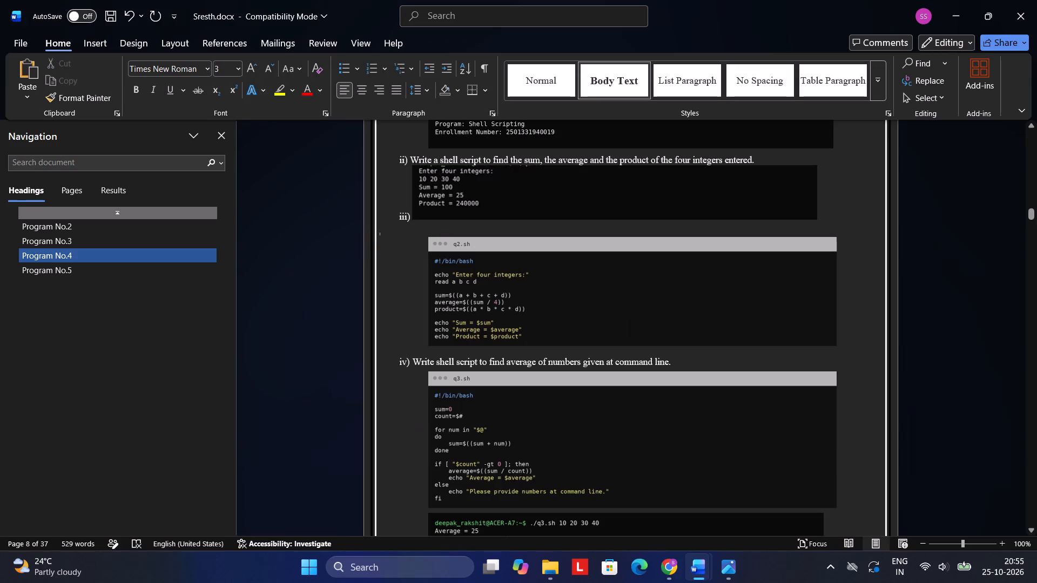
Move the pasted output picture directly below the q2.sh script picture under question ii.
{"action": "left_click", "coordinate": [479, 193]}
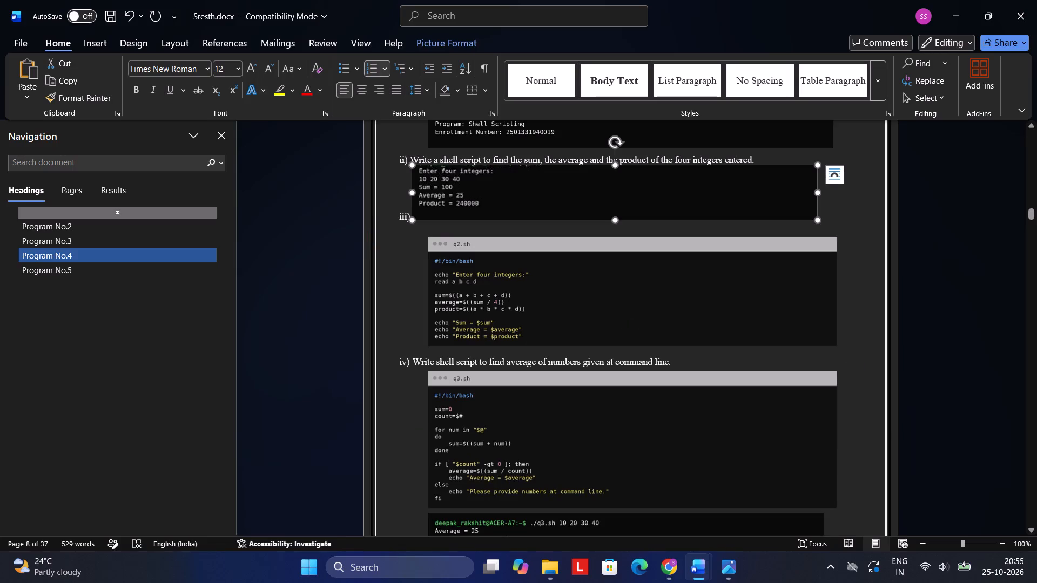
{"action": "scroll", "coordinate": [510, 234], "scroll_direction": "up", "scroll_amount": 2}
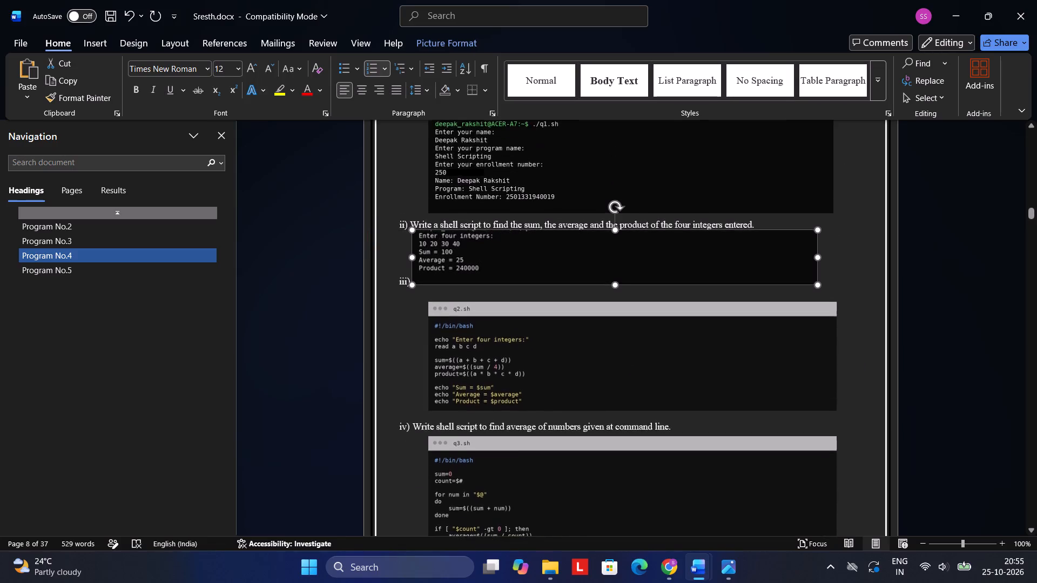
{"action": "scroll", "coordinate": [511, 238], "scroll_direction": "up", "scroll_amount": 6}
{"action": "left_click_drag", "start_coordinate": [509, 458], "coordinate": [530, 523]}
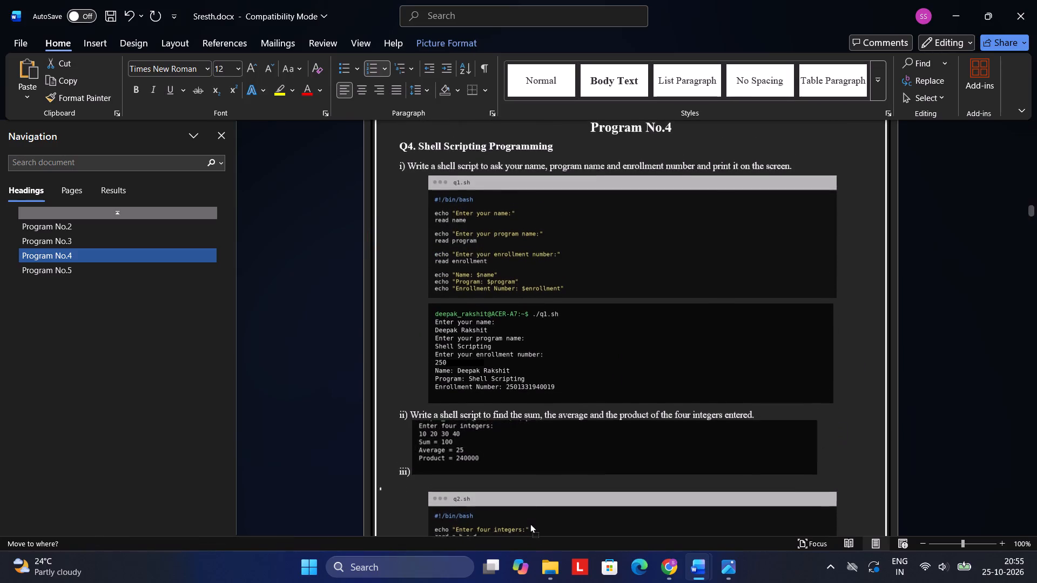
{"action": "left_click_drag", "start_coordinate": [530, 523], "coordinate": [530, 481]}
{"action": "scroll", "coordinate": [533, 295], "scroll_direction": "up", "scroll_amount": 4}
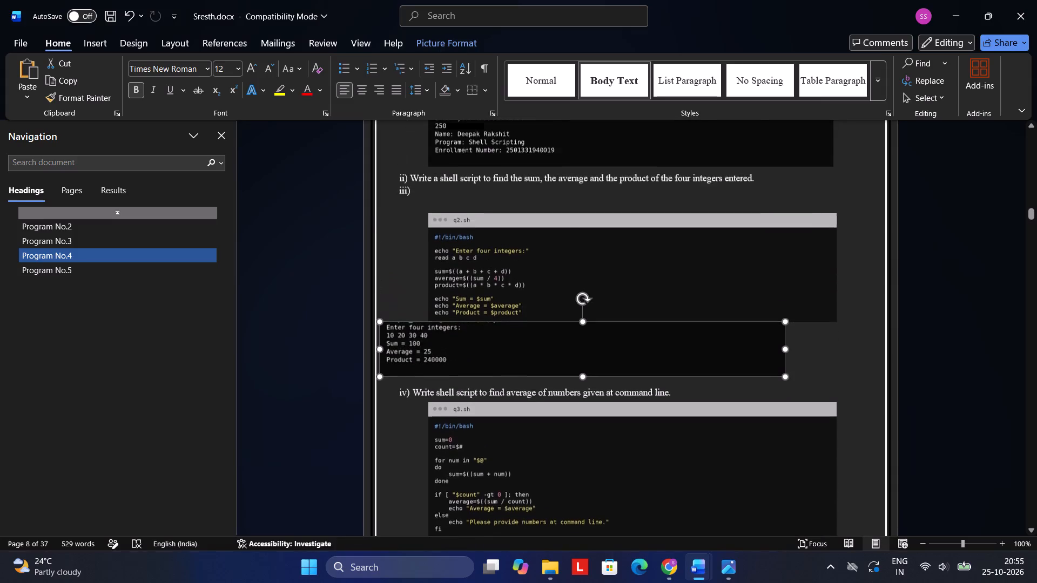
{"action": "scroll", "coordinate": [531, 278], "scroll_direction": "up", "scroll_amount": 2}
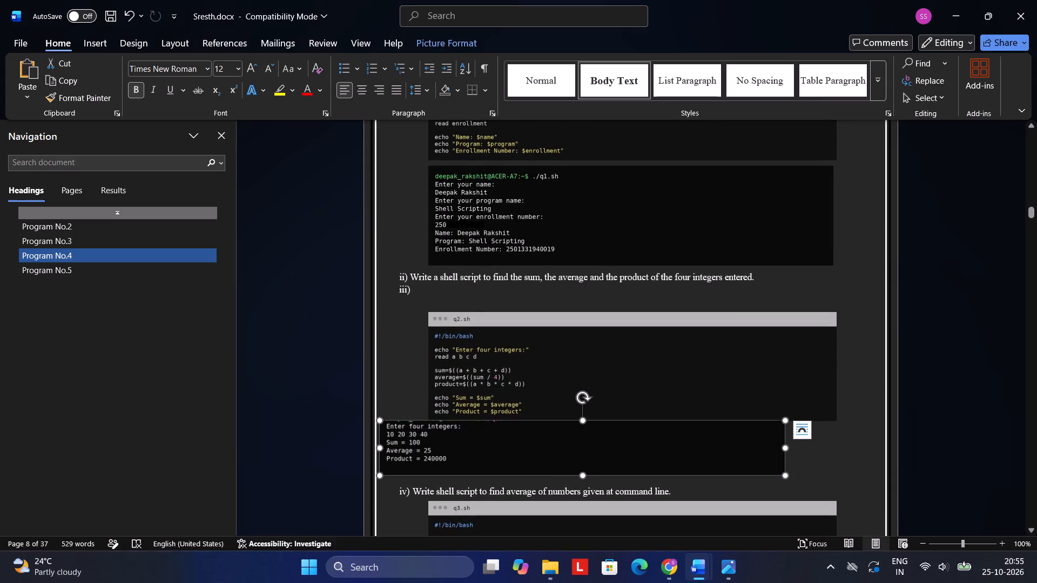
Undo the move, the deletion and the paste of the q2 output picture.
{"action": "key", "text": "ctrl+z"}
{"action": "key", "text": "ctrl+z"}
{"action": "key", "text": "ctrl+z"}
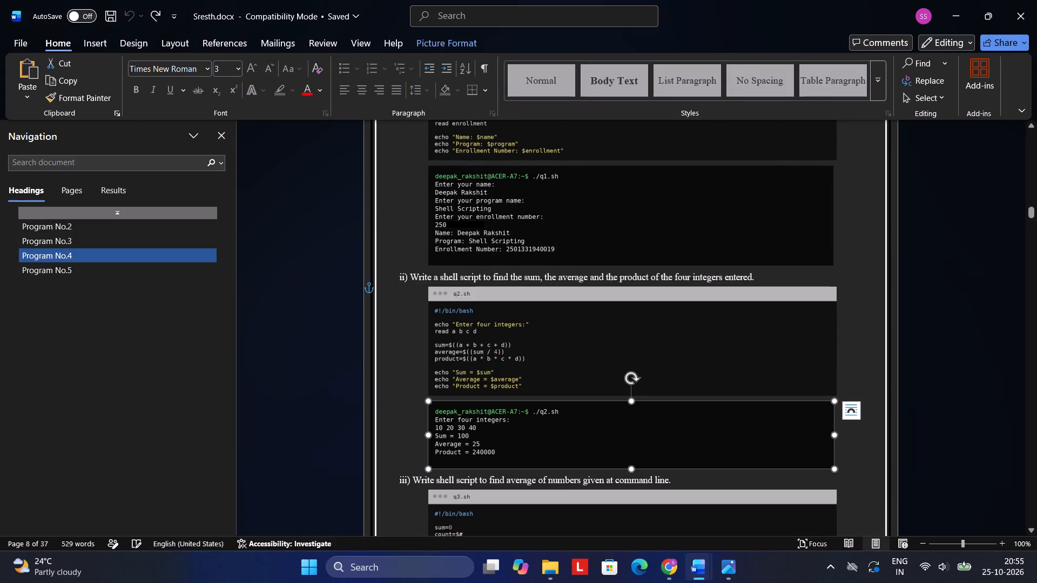
Paste the copied, cropped output picture under question ii with Keep Source Formatting and delete the original ./q2.sh output picture.
{"action": "scroll", "coordinate": [506, 290], "scroll_direction": "down", "scroll_amount": 3}
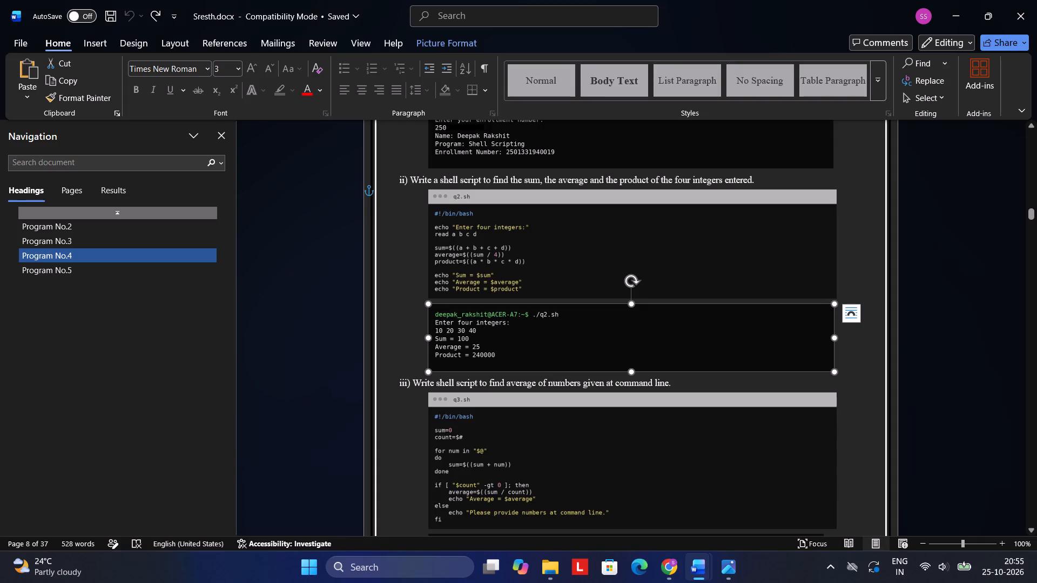
{"action": "right_click", "coordinate": [523, 328]}
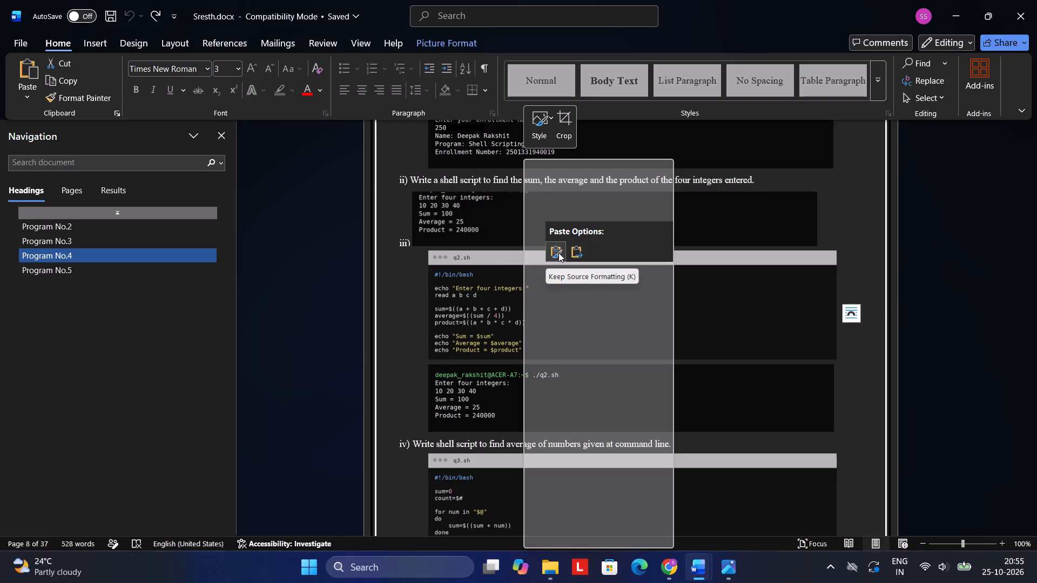
{"action": "left_click", "coordinate": [466, 325]}
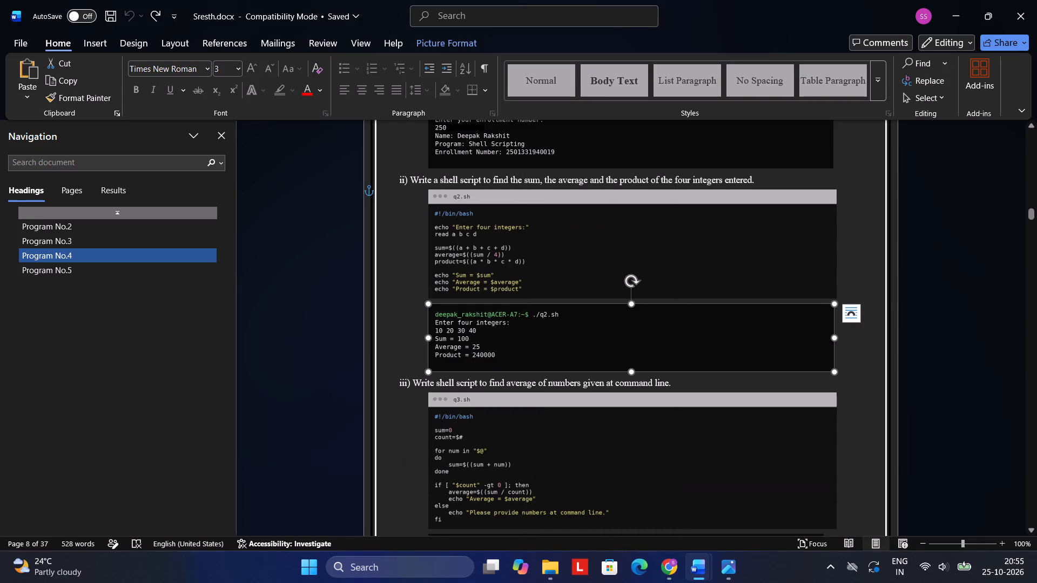
{"action": "right_click", "coordinate": [491, 329]}
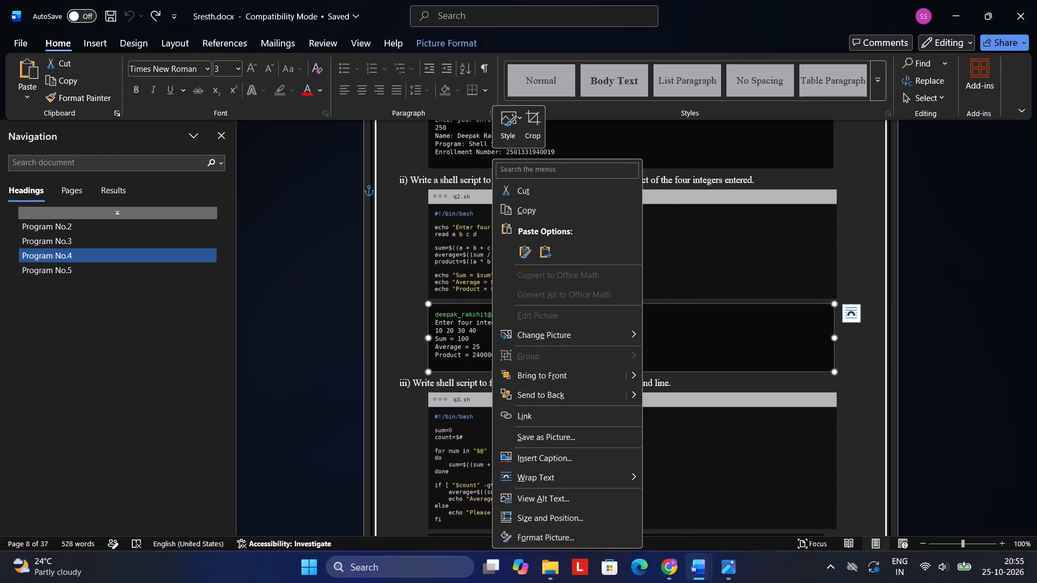
{"action": "left_click", "coordinate": [522, 242]}
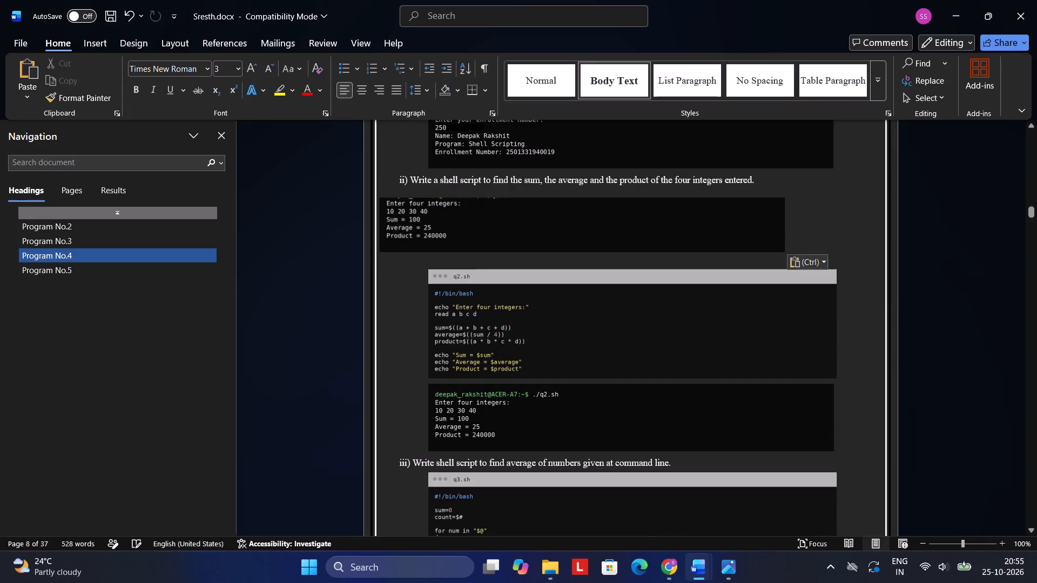
{"action": "left_click", "coordinate": [526, 419]}
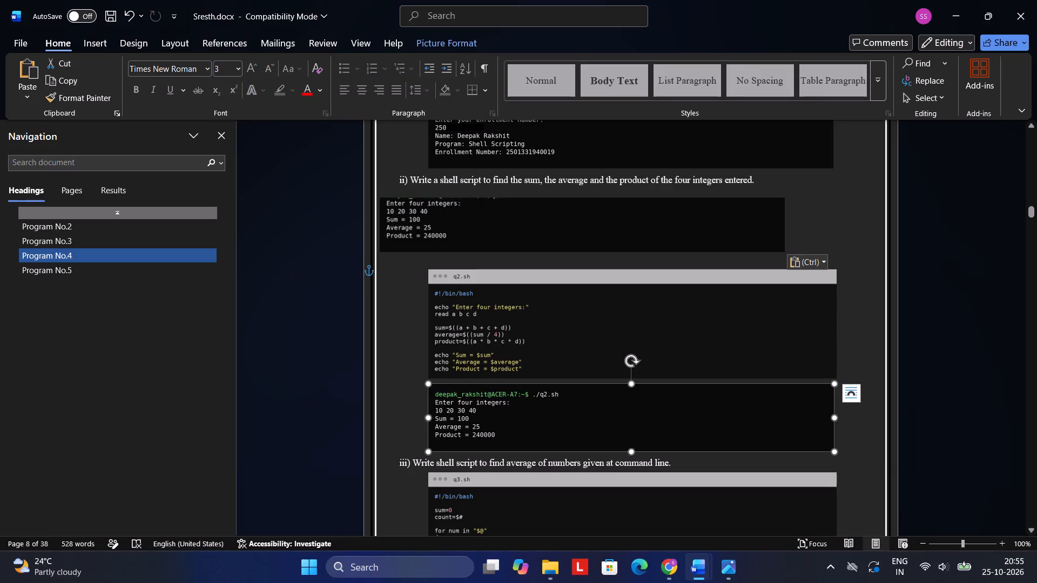
{"action": "key", "text": "Delete"}
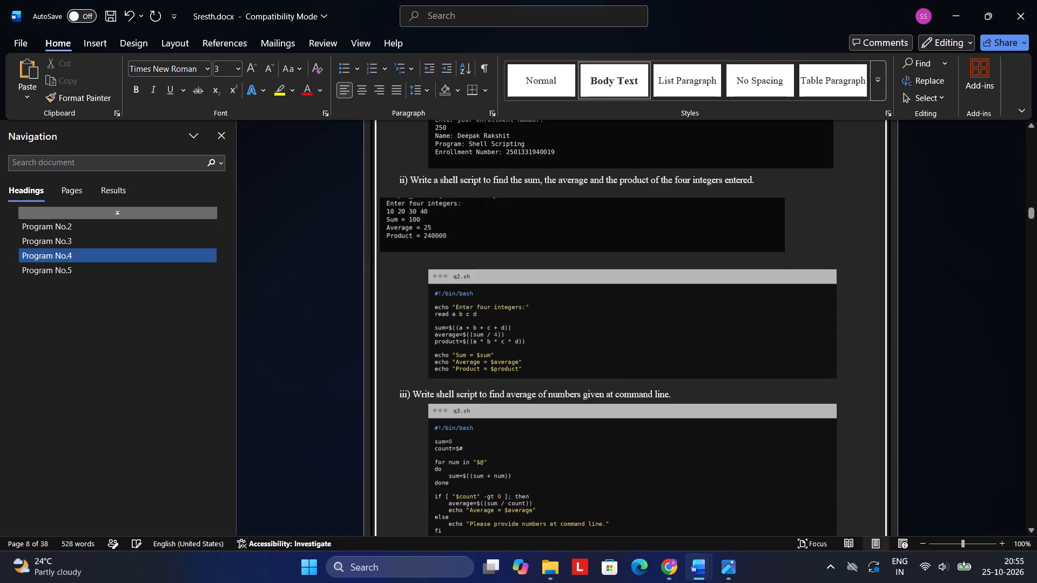
Insert empty paragraphs between the pasted output picture and the q2.sh script picture under question ii.
{"action": "left_click", "coordinate": [824, 383]}
{"action": "left_click", "coordinate": [851, 369]}
{"action": "left_click", "coordinate": [394, 393]}
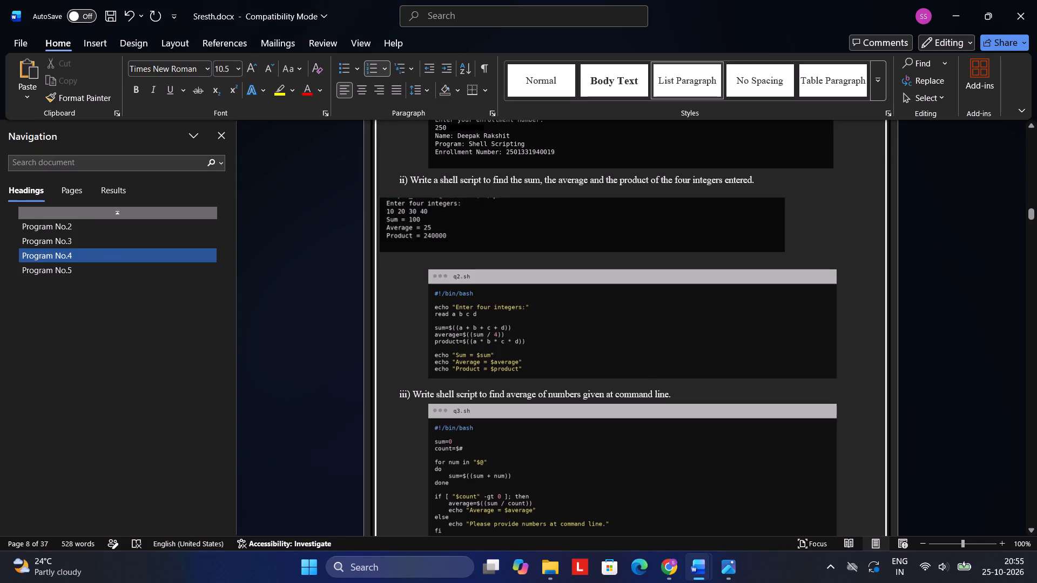
{"action": "key", "text": "Left"}
{"action": "left_click", "coordinate": [852, 344]}
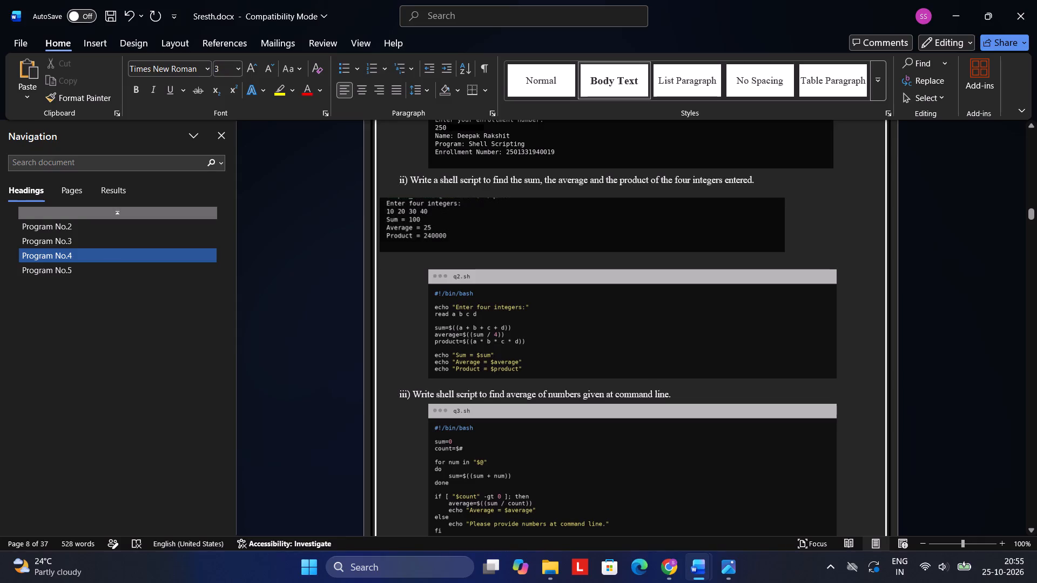
{"action": "key", "text": "Return"}
{"action": "key", "text": "Return"}
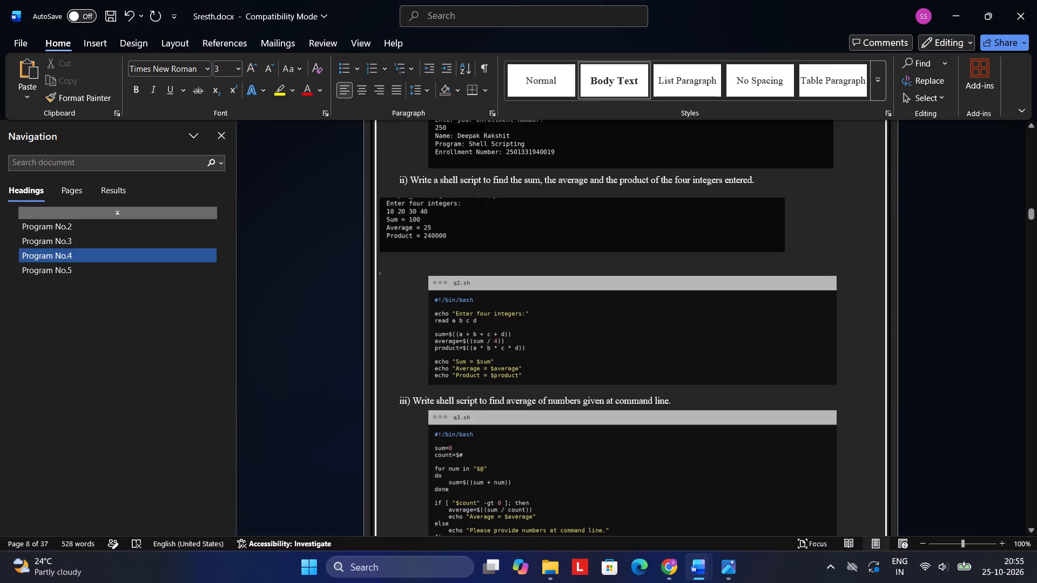
{"action": "left_click", "coordinate": [838, 383]}
{"action": "left_click", "coordinate": [853, 377]}
Shift the q3.sh script picture slightly down, away from the question iii text.
{"action": "left_click", "coordinate": [555, 423]}
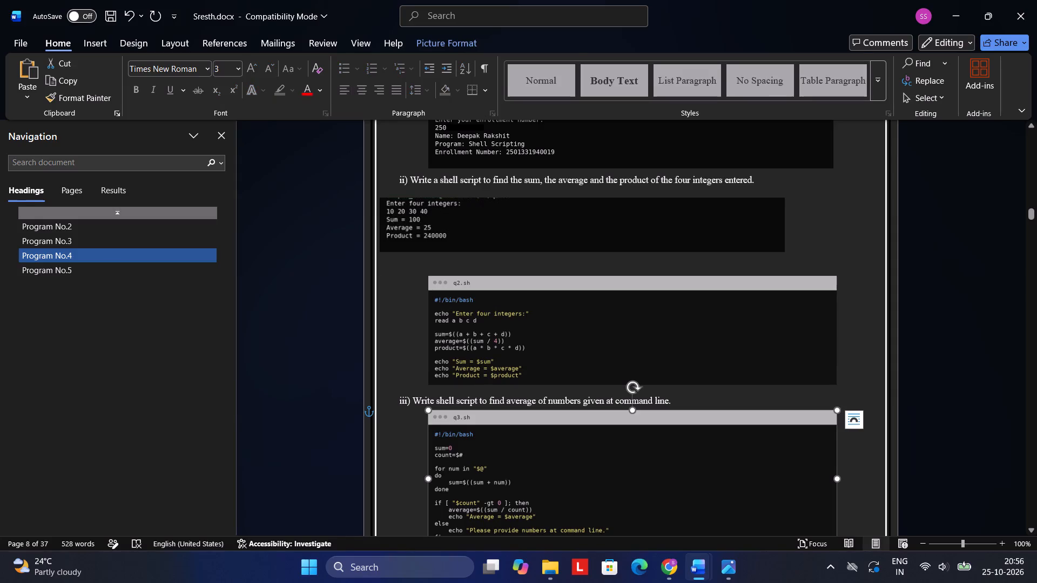
{"action": "scroll", "coordinate": [413, 414], "scroll_direction": "down", "scroll_amount": 3}
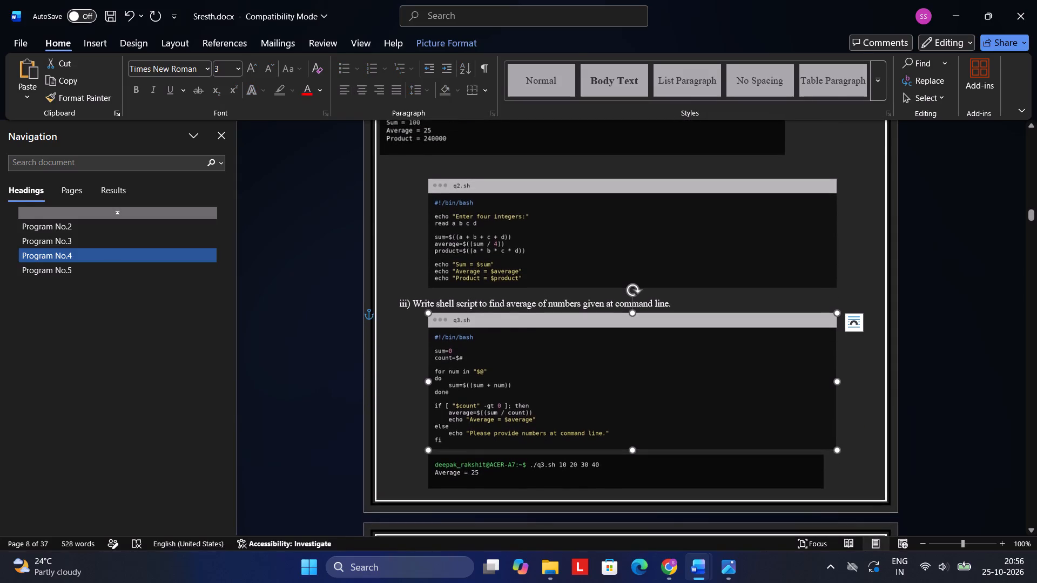
{"action": "left_click_drag", "start_coordinate": [461, 390], "coordinate": [461, 396]}
Move the q2.sh script picture above the pasted output picture, directly under the question ii text.
{"action": "left_click_drag", "start_coordinate": [476, 256], "coordinate": [475, 243]}
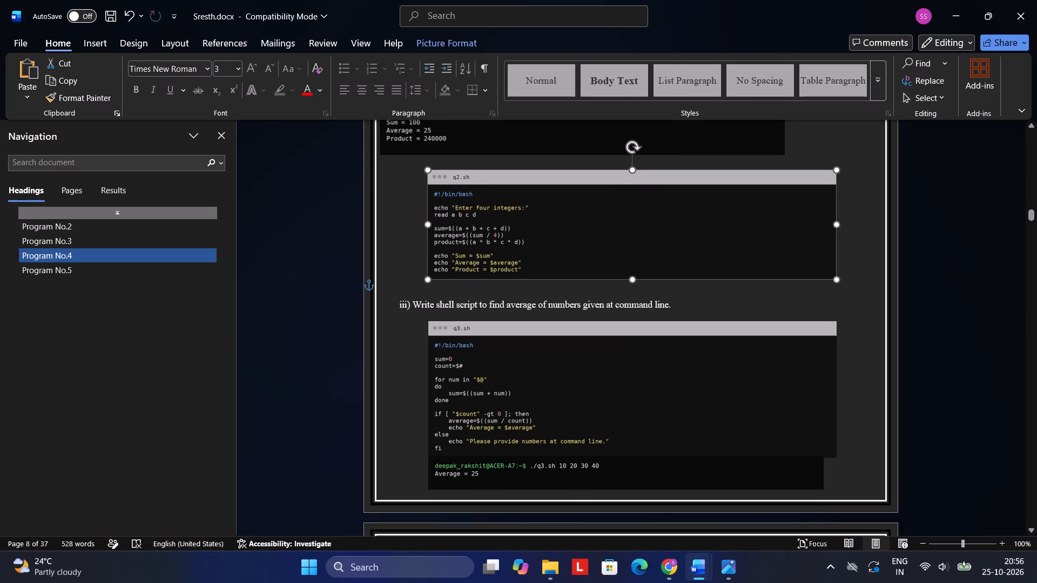
{"action": "left_click_drag", "start_coordinate": [475, 243], "coordinate": [475, 233]}
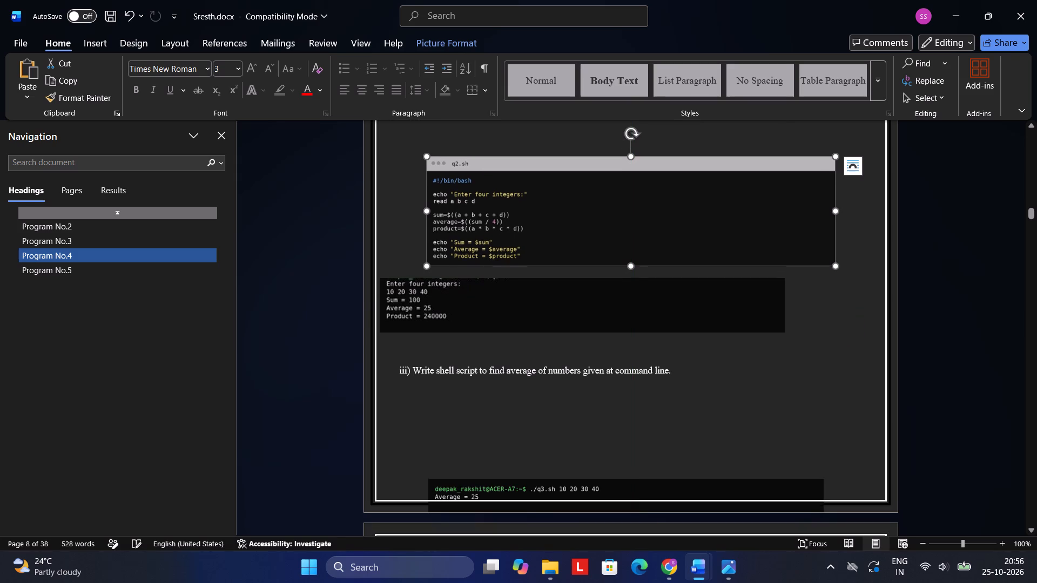
{"action": "scroll", "coordinate": [504, 274], "scroll_direction": "up", "scroll_amount": 7}
{"action": "left_click_drag", "start_coordinate": [512, 398], "coordinate": [488, 345]}
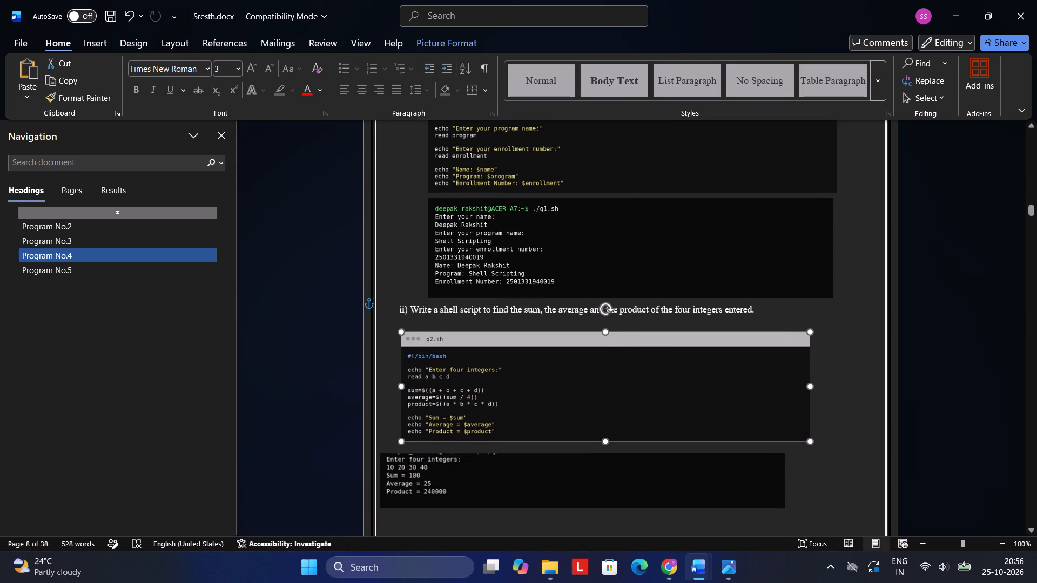
{"action": "left_click_drag", "start_coordinate": [488, 345], "coordinate": [488, 341]}
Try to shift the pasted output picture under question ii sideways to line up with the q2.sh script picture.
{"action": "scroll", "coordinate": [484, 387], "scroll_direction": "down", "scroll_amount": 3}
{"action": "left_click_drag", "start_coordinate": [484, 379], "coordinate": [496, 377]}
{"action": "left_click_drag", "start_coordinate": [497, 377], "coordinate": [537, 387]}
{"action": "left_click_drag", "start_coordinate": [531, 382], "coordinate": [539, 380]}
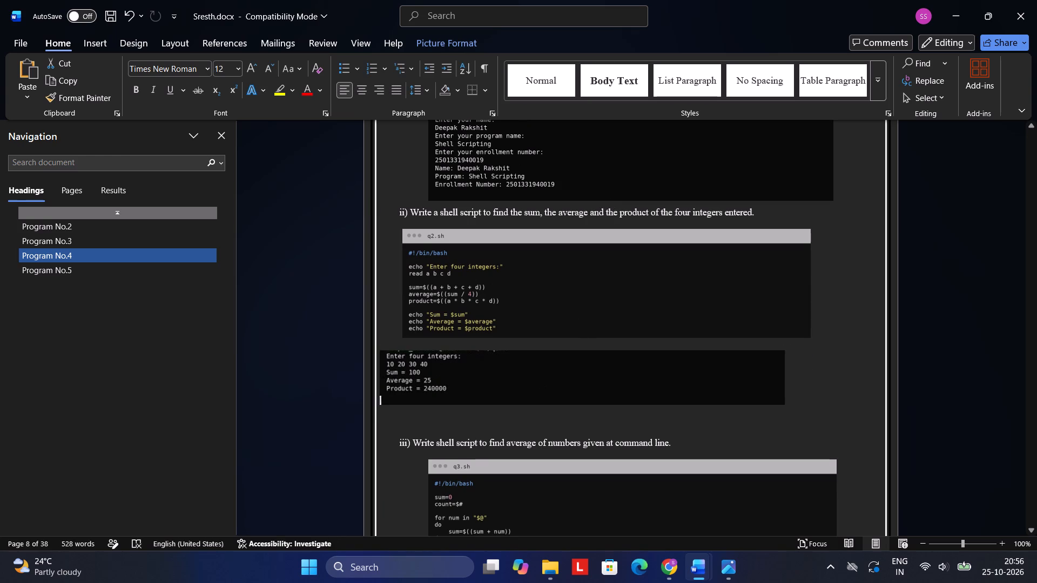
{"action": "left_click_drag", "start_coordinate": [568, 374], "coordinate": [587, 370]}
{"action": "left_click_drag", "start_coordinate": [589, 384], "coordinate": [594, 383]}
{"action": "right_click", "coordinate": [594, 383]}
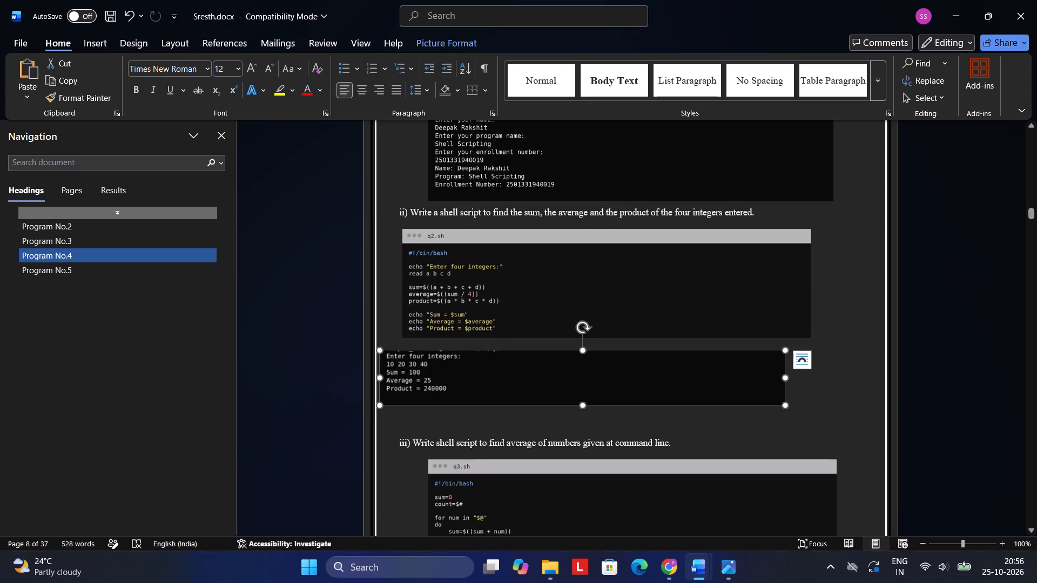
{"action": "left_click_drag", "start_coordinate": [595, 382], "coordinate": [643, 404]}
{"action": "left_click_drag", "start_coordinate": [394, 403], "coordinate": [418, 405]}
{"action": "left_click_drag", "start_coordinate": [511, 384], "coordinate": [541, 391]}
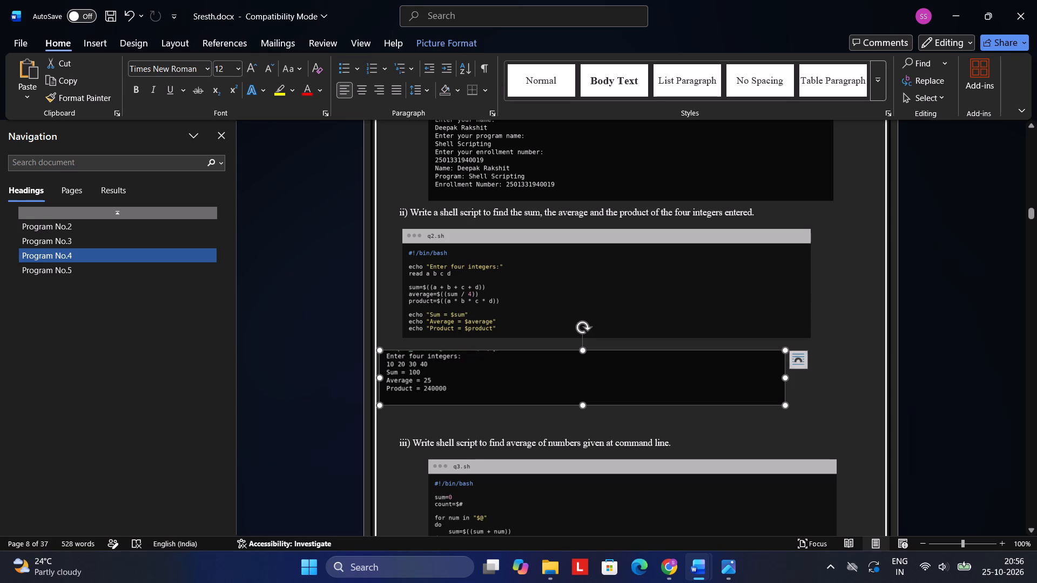
Widen the pasted output picture under question ii until its right edge roughly lines up with the q3.sh script picture's.
{"action": "left_click_drag", "start_coordinate": [379, 350], "coordinate": [389, 349]}
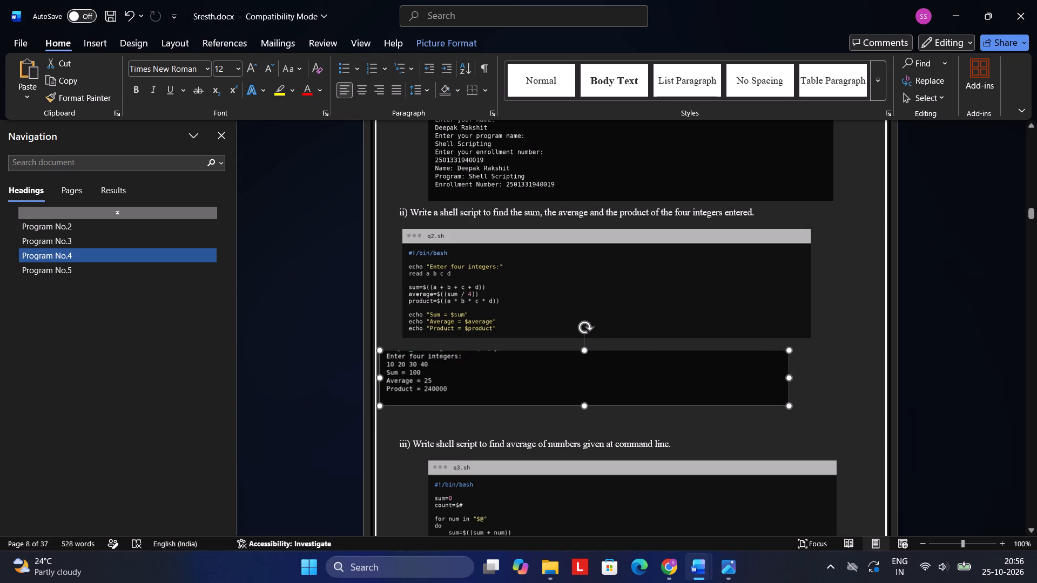
{"action": "left_click_drag", "start_coordinate": [389, 349], "coordinate": [389, 349]}
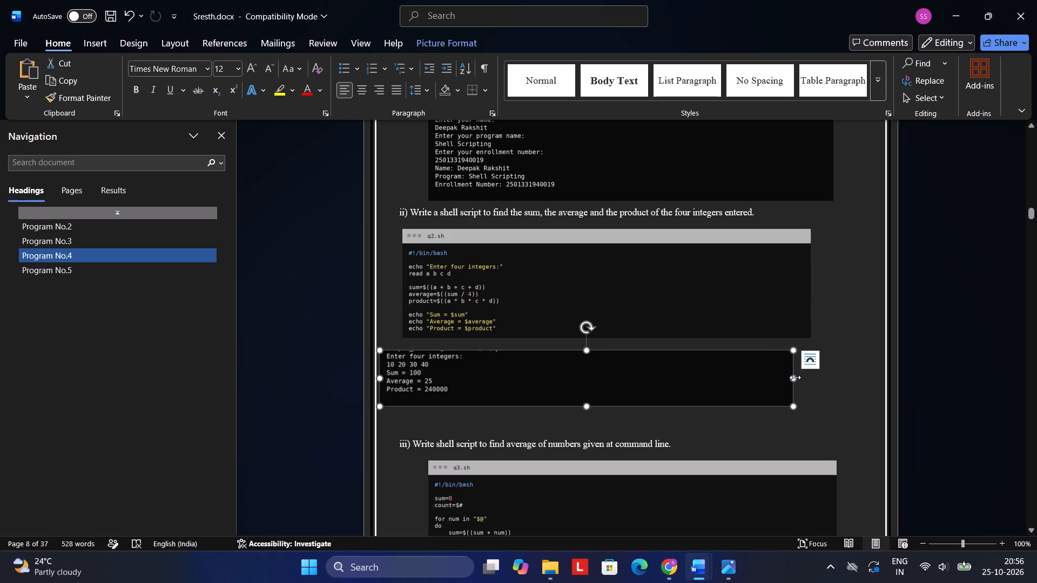
{"action": "left_click_drag", "start_coordinate": [795, 377], "coordinate": [840, 389]}
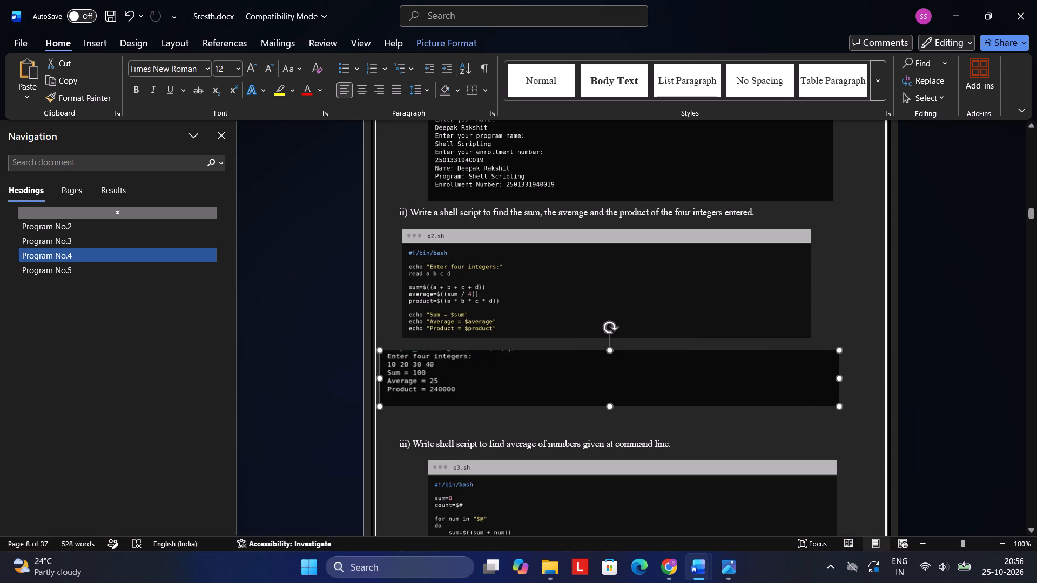
{"action": "left_click_drag", "start_coordinate": [840, 389], "coordinate": [843, 395]}
Save the ./q1.sh output picture under question i as Picture2.jpg in the edit folder.
{"action": "scroll", "coordinate": [625, 342], "scroll_direction": "up", "scroll_amount": 3}
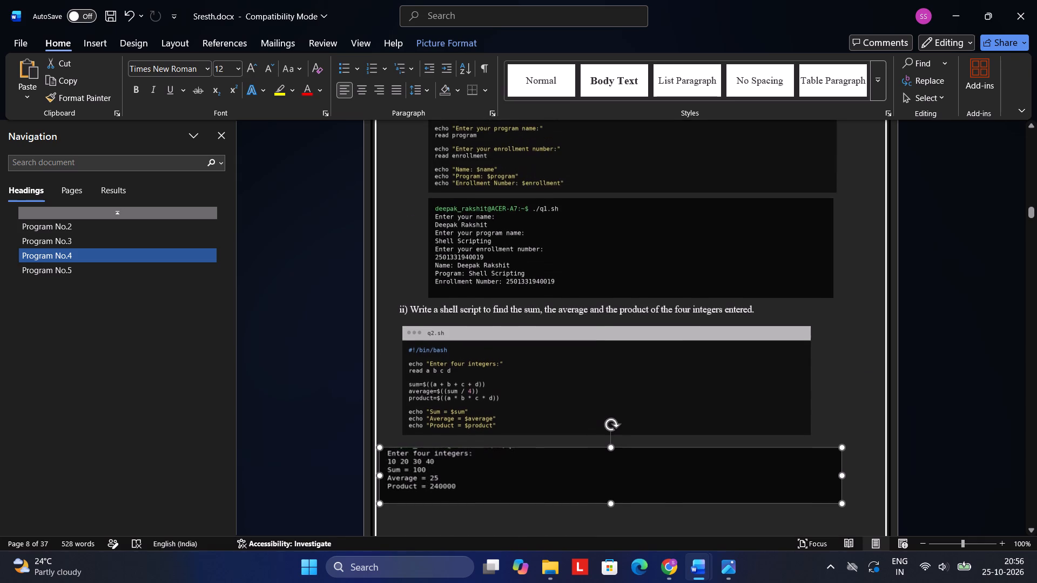
{"action": "scroll", "coordinate": [601, 344], "scroll_direction": "up", "scroll_amount": 2}
{"action": "scroll", "coordinate": [549, 354], "scroll_direction": "up", "scroll_amount": 1}
{"action": "left_click", "coordinate": [547, 358]}
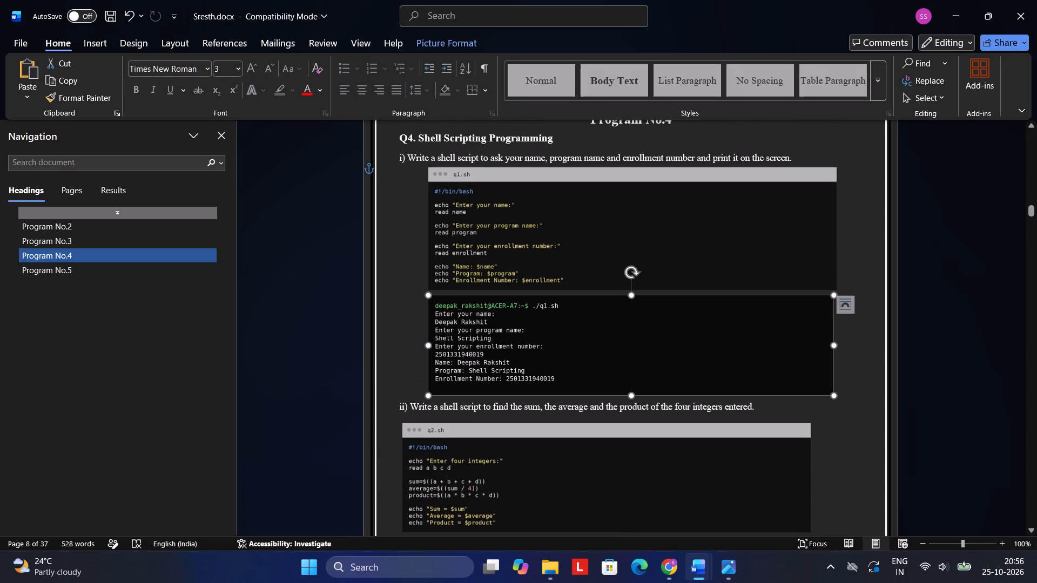
{"action": "right_click", "coordinate": [582, 338]}
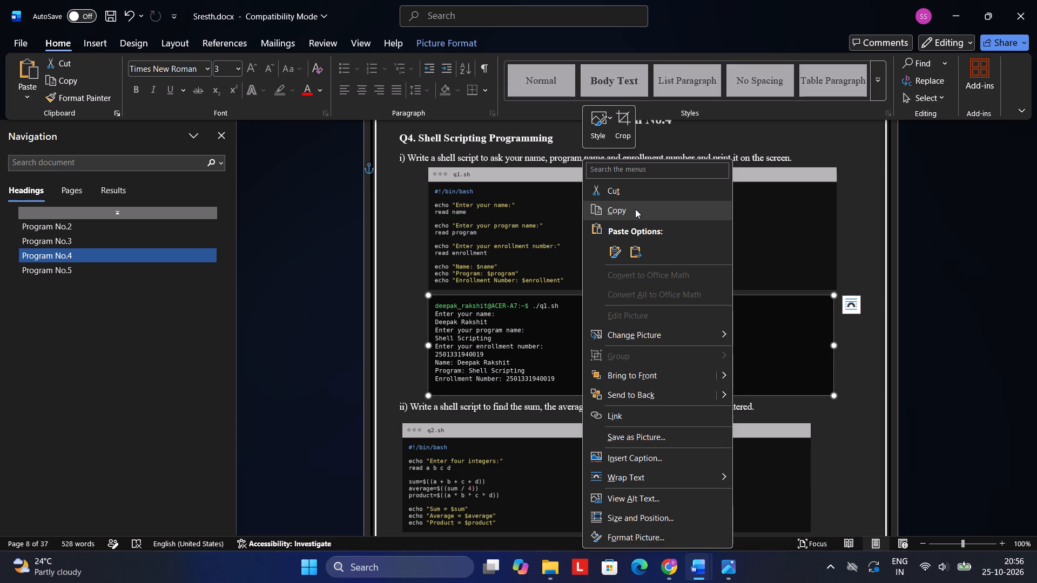
{"action": "left_click", "coordinate": [628, 432]}
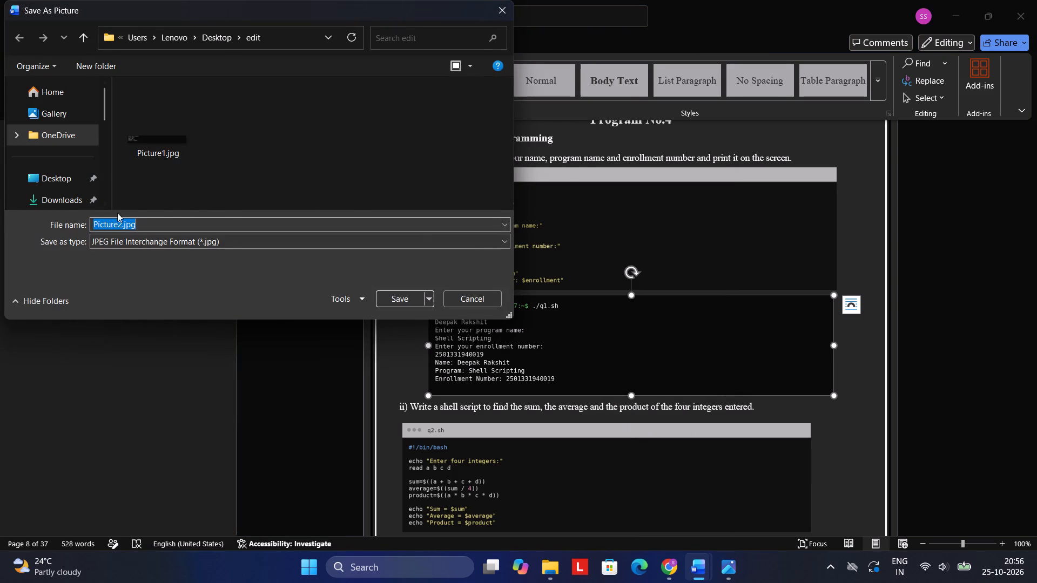
{"action": "left_click", "coordinate": [406, 296]}
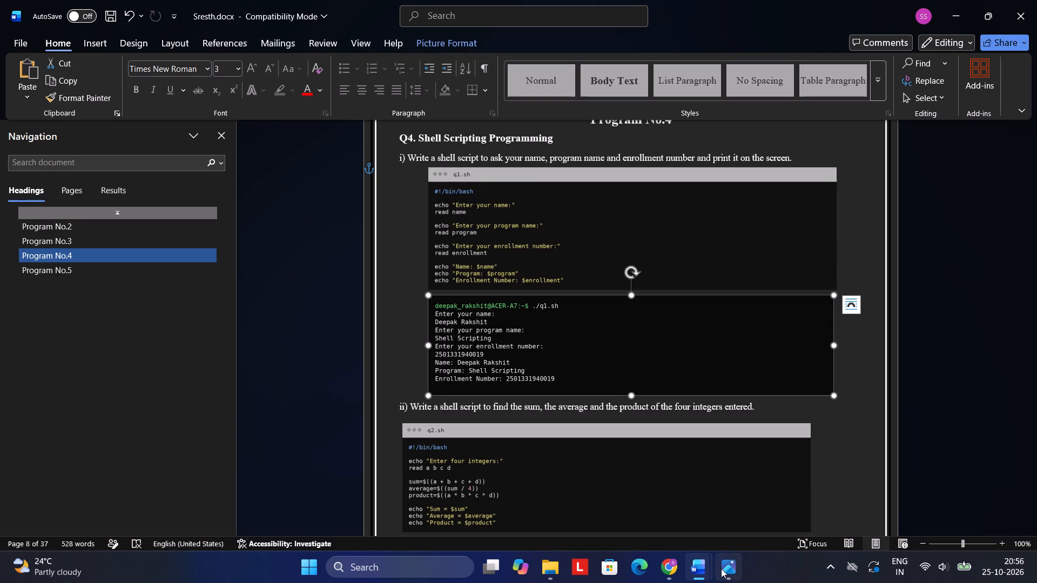
Open Picture2.jpg from the edit folder in Photos, crop off its top ./q1.sh prompt line to 600 x 128, and save over the original.
{"action": "left_click", "coordinate": [725, 521]}
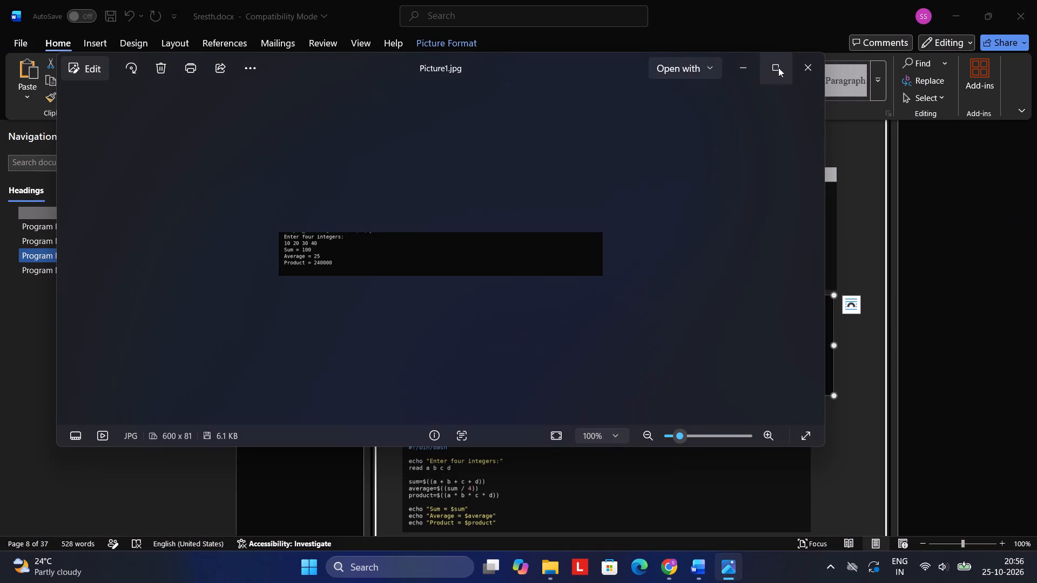
{"action": "left_click", "coordinate": [758, 67]}
{"action": "left_click", "coordinate": [560, 567]}
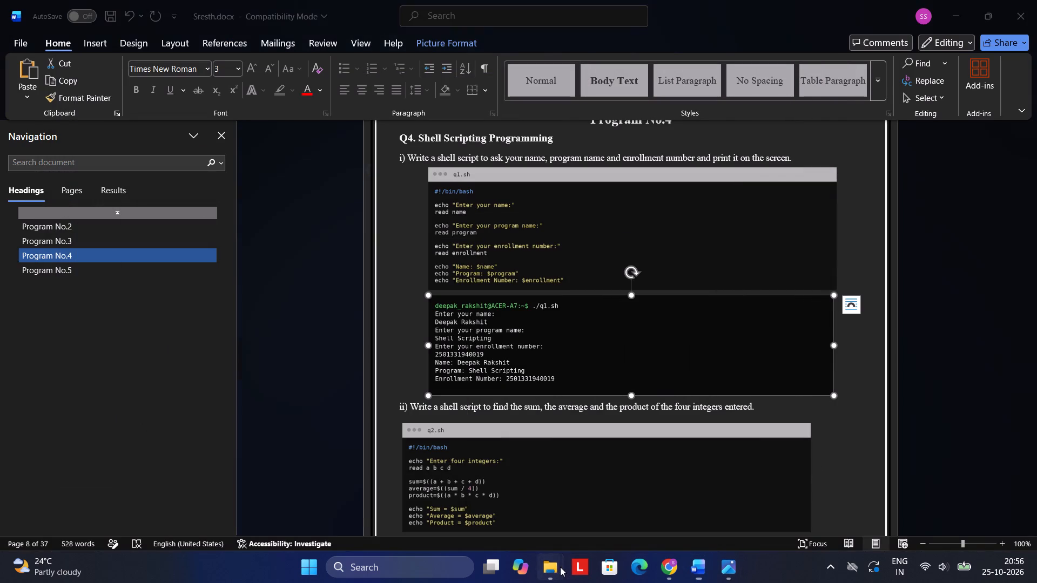
{"action": "left_click", "coordinate": [587, 491]}
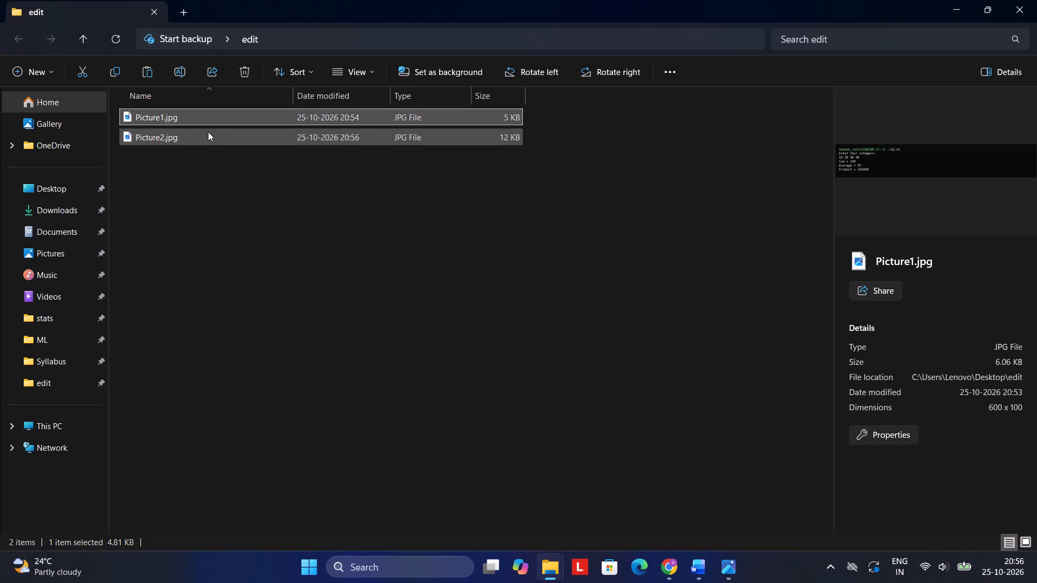
{"action": "left_click", "coordinate": [208, 132]}
{"action": "double_click", "coordinate": [208, 132]}
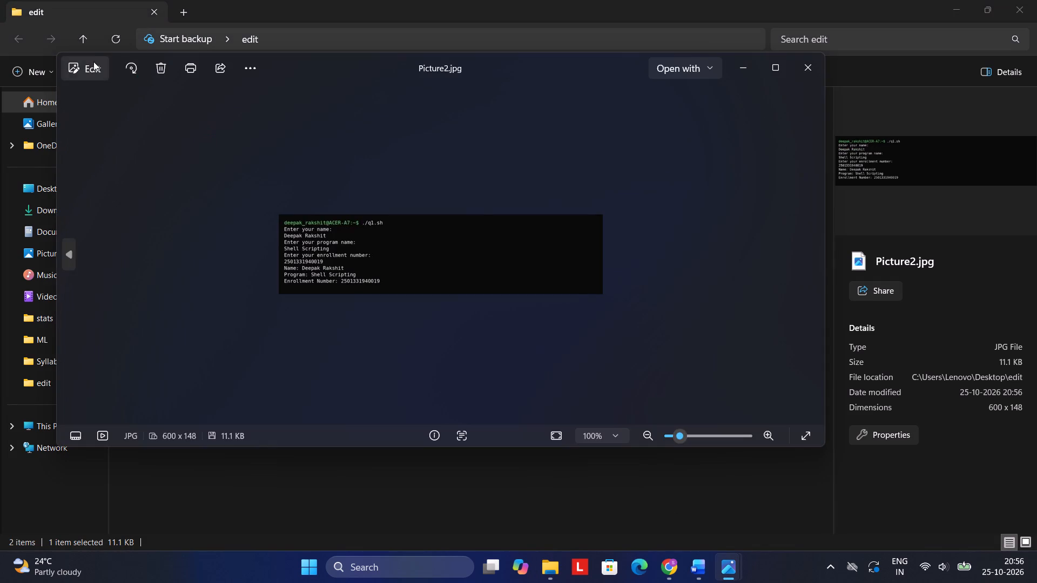
{"action": "left_click", "coordinate": [93, 62]}
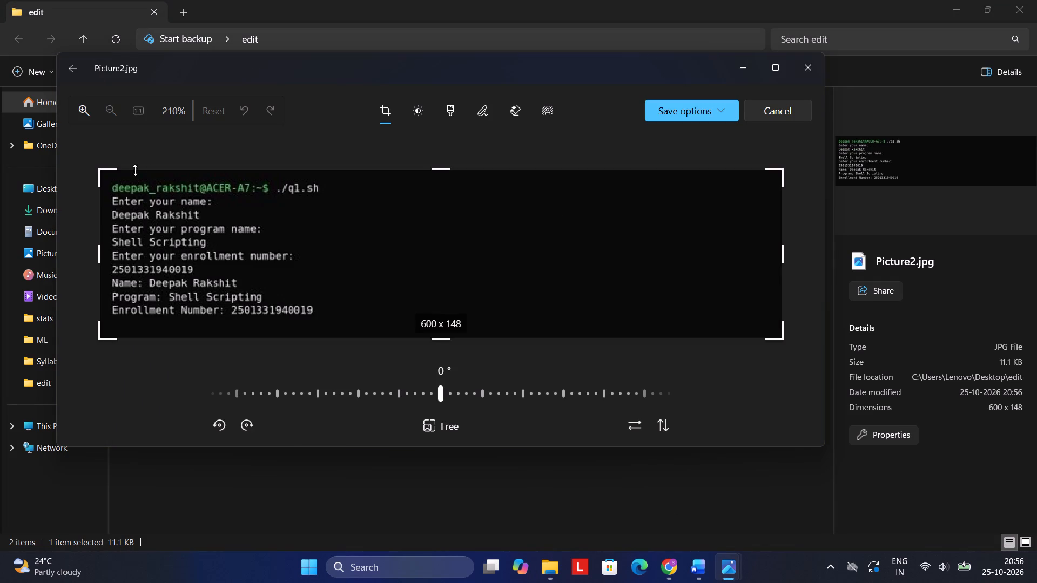
{"action": "left_click_drag", "start_coordinate": [106, 171], "coordinate": [106, 190]}
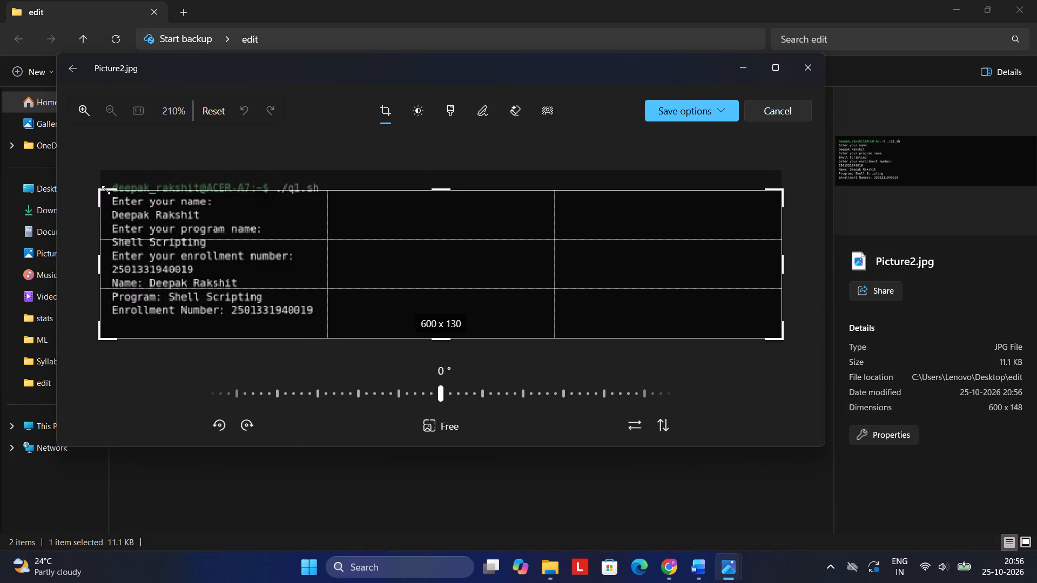
{"action": "left_click_drag", "start_coordinate": [106, 190], "coordinate": [106, 193]}
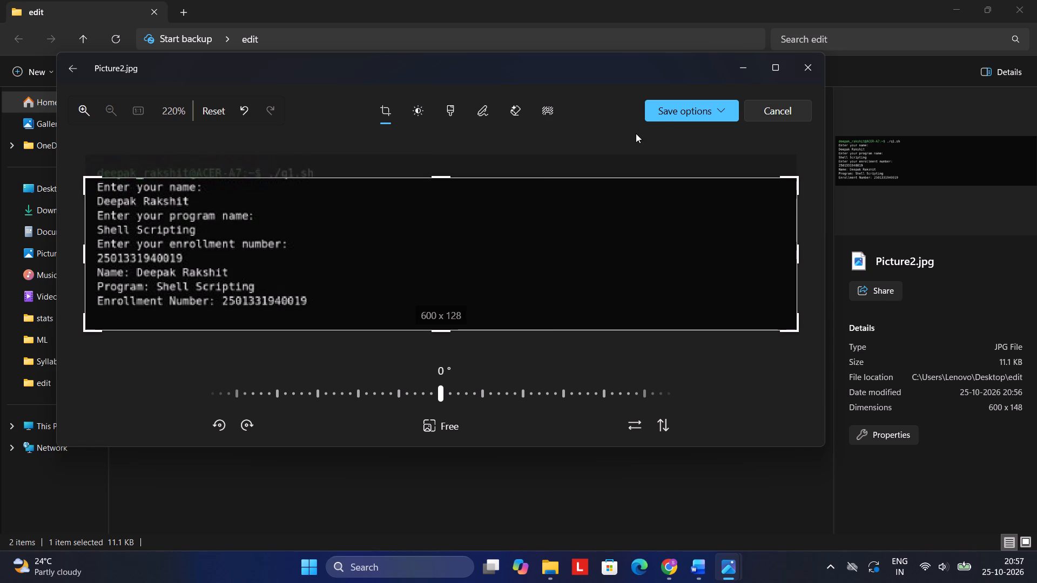
{"action": "left_click", "coordinate": [668, 113]}
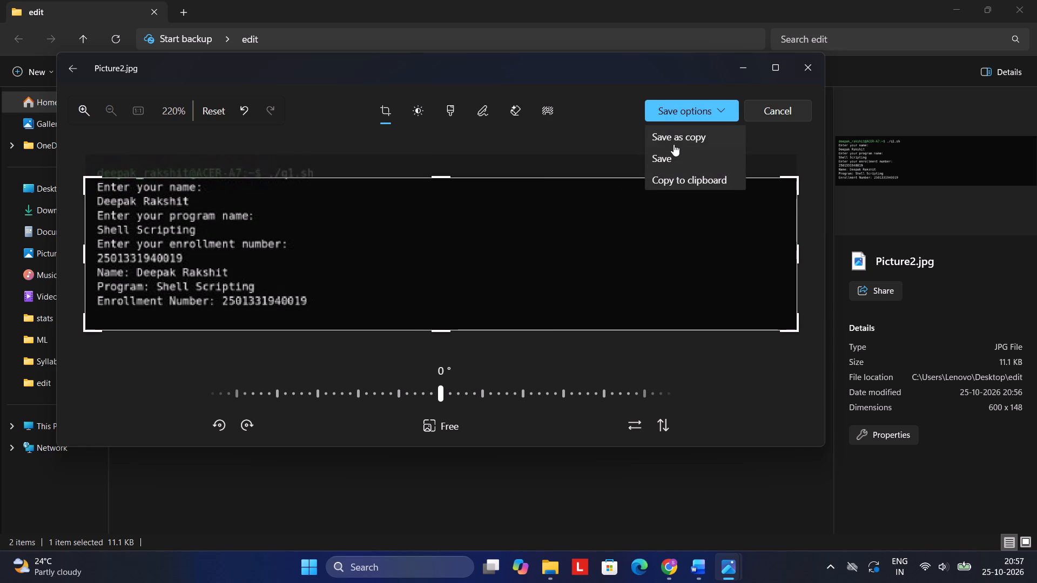
{"action": "left_click", "coordinate": [674, 156]}
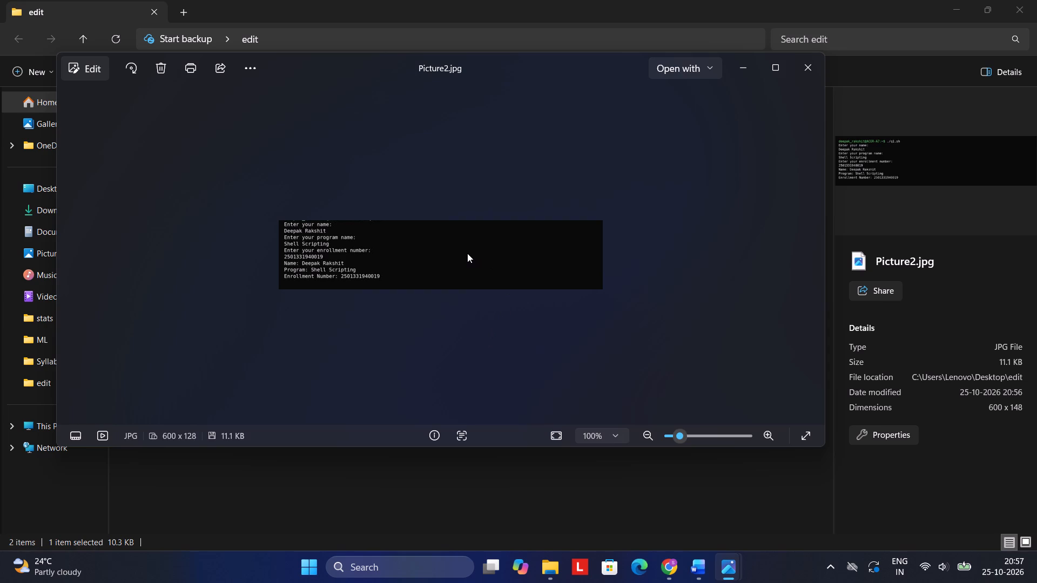
{"action": "left_click", "coordinate": [748, 72]}
{"action": "left_click", "coordinate": [421, 264]}
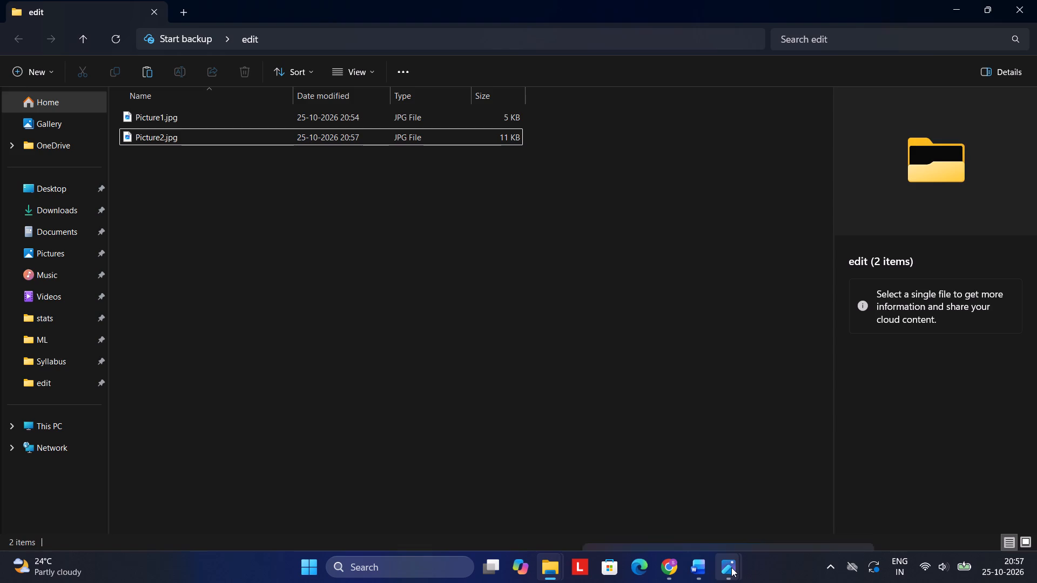
Bring the cropped Picture2.jpg back up in Photos.
{"action": "left_click", "coordinate": [767, 498]}
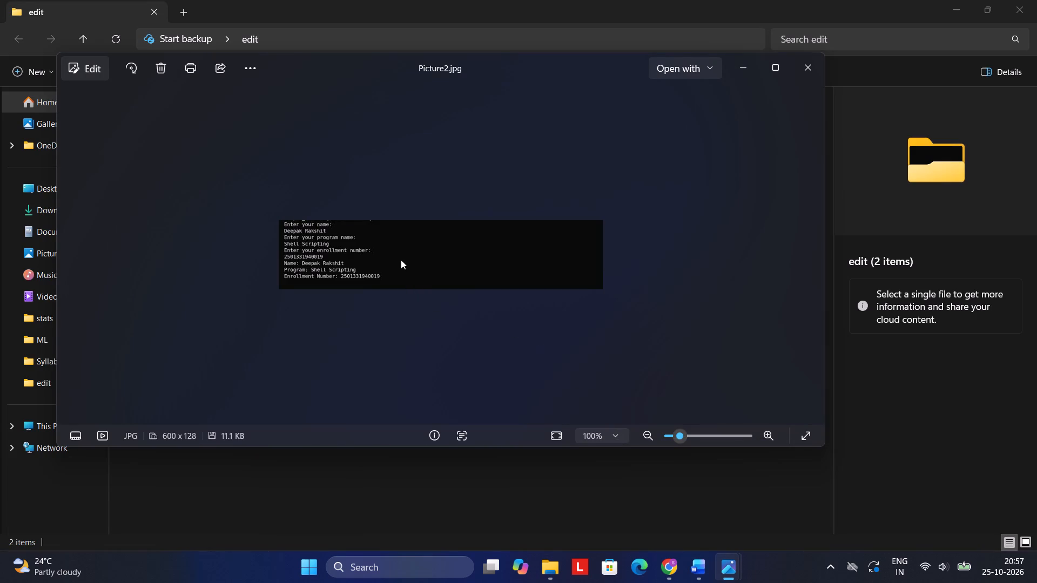
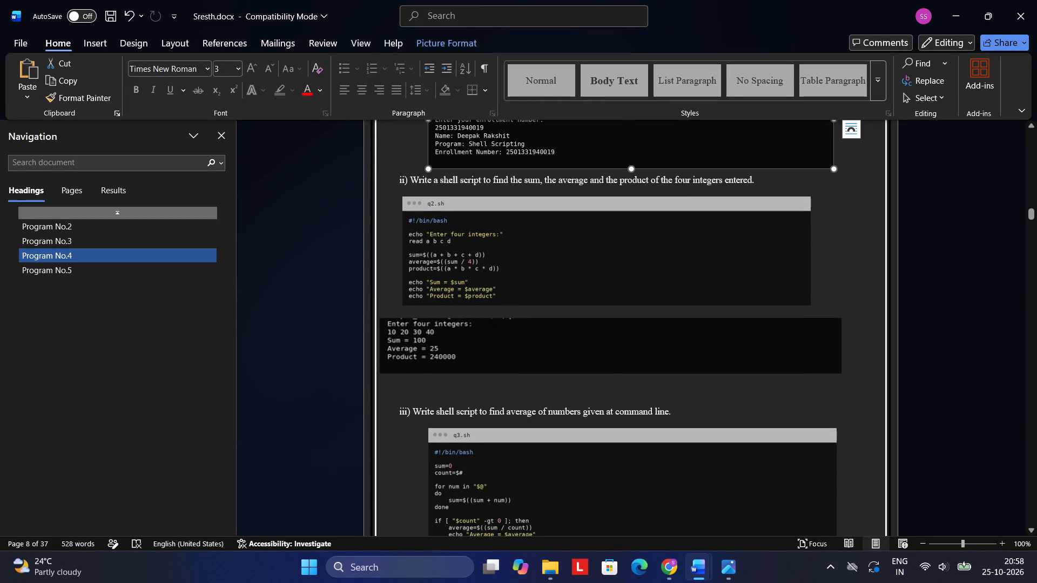
Shrink the output picture under question ii to roughly the width of the q2.sh script picture.
{"action": "left_click", "coordinate": [556, 353]}
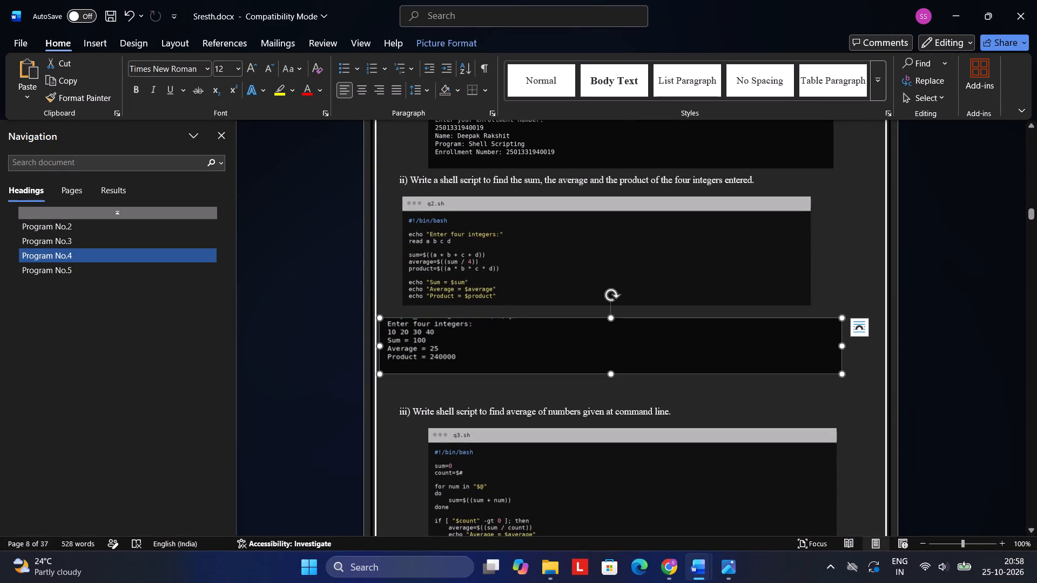
{"action": "left_click_drag", "start_coordinate": [379, 345], "coordinate": [387, 343]}
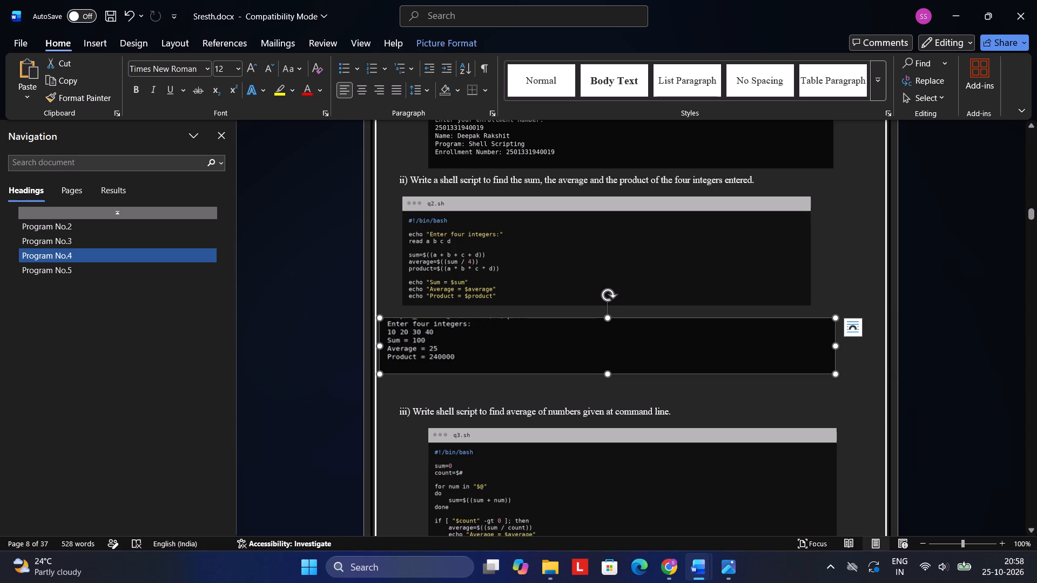
{"action": "left_click", "coordinate": [831, 345]}
{"action": "left_click", "coordinate": [838, 346]}
{"action": "left_click_drag", "start_coordinate": [837, 346], "coordinate": [827, 347]}
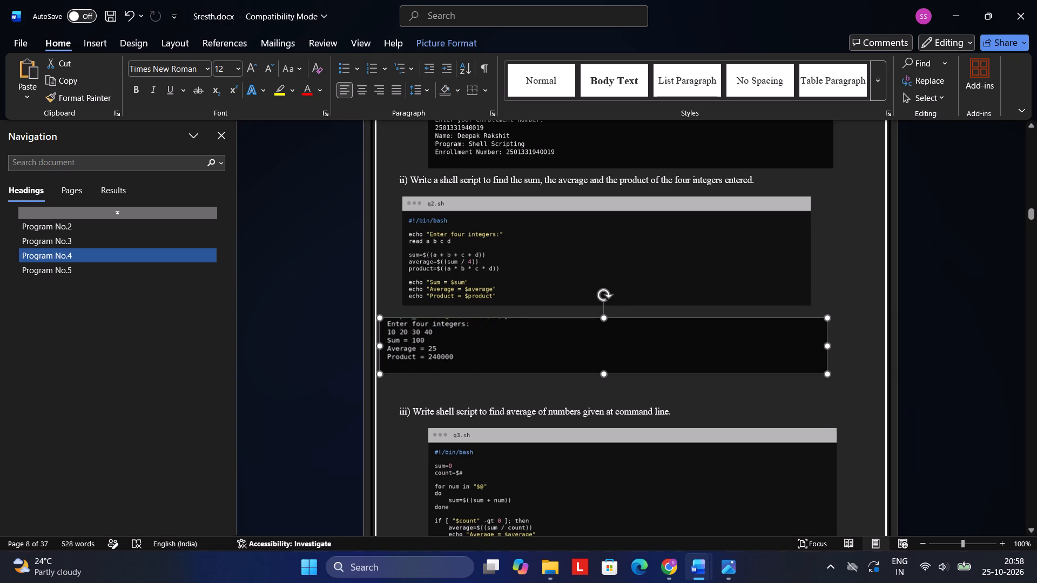
{"action": "left_click", "coordinate": [381, 346]}
{"action": "left_click", "coordinate": [380, 345]}
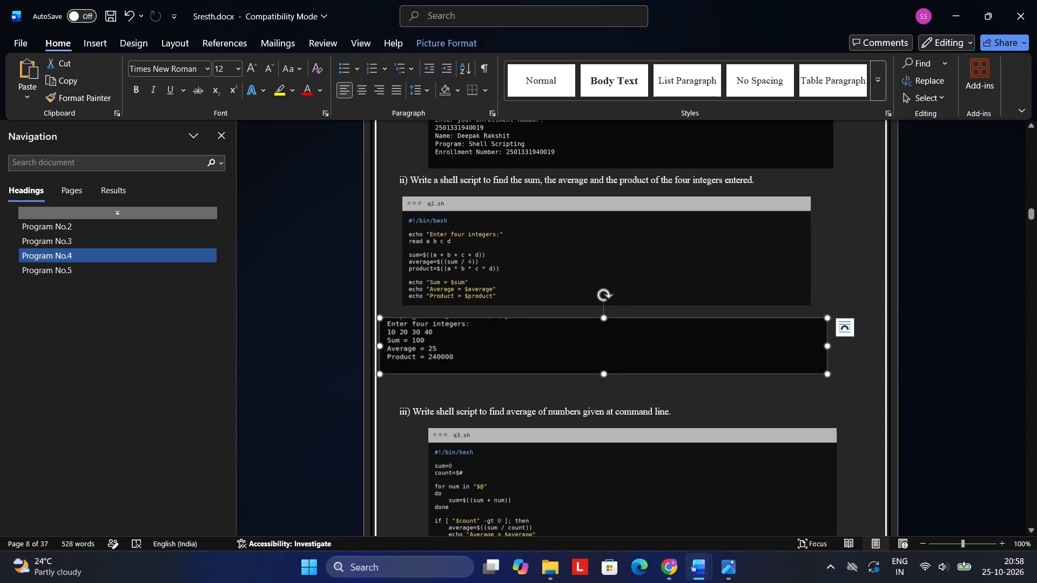
{"action": "left_click_drag", "start_coordinate": [380, 320], "coordinate": [388, 322]}
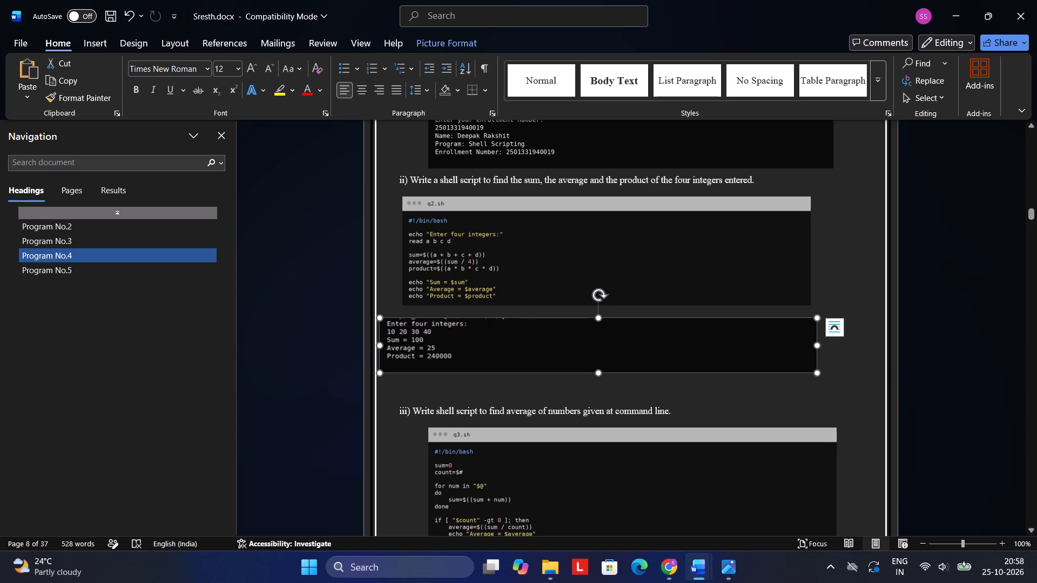
{"action": "left_click", "coordinate": [381, 374]}
{"action": "left_click_drag", "start_coordinate": [382, 372], "coordinate": [387, 372]}
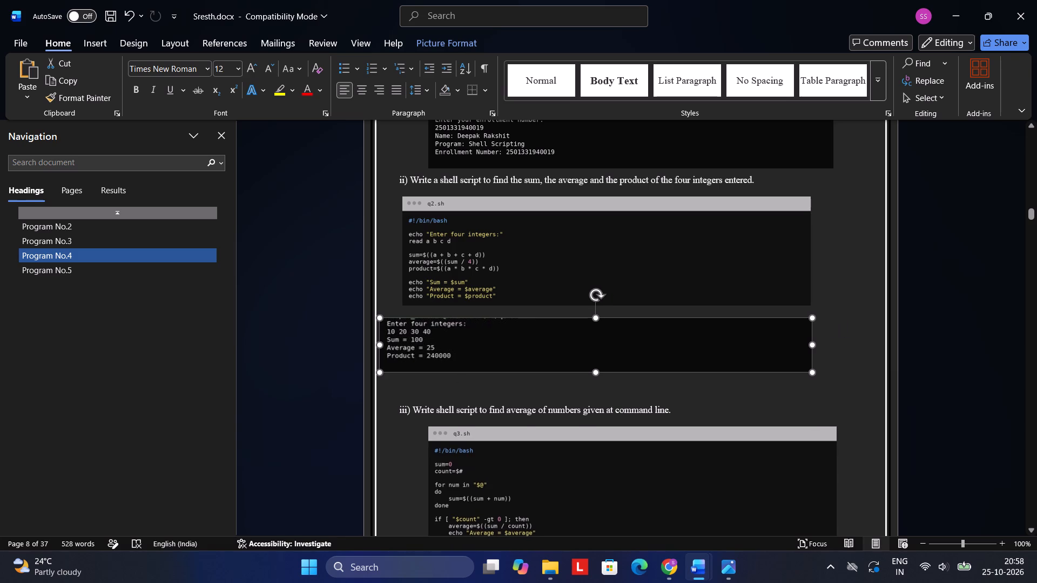
{"action": "left_click_drag", "start_coordinate": [387, 372], "coordinate": [415, 367]}
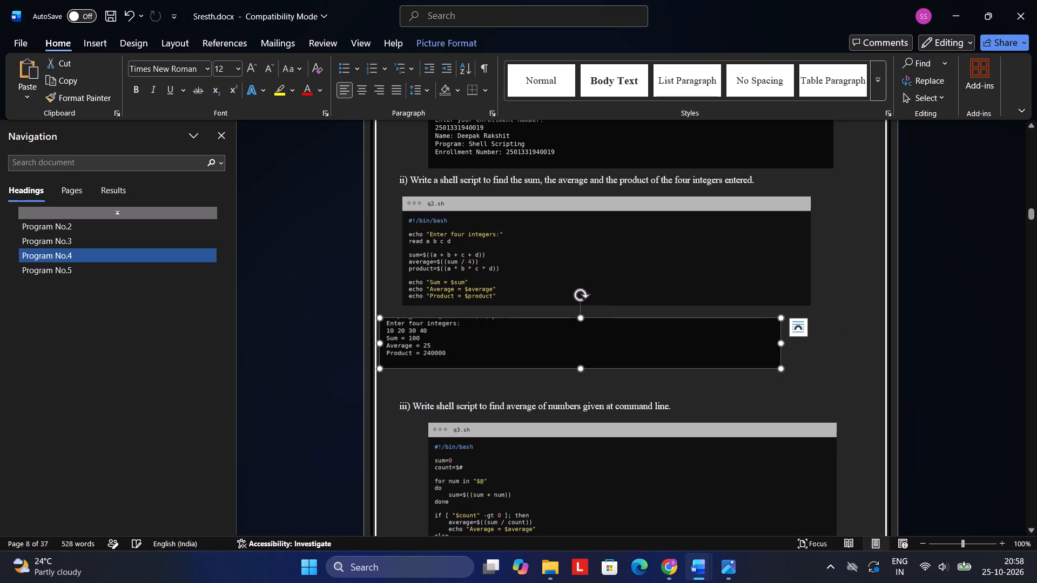
Give the question ii output picture Through text wrapping and move it so it lines up beneath the q2.sh script picture.
{"action": "left_click_drag", "start_coordinate": [478, 338], "coordinate": [492, 342]}
{"action": "right_click_drag", "start_coordinate": [492, 343], "coordinate": [521, 349]}
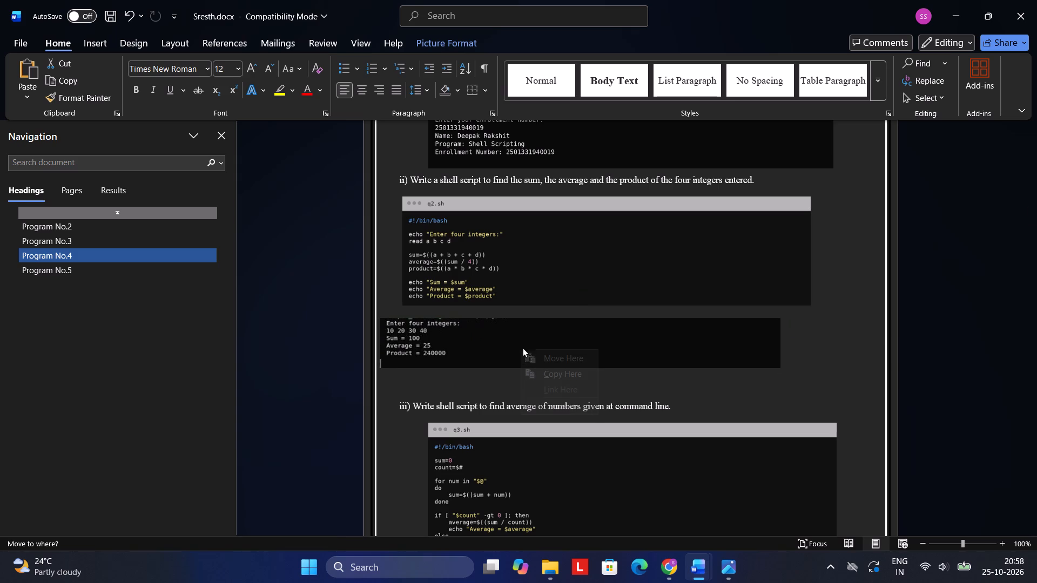
{"action": "left_click", "coordinate": [557, 359]}
{"action": "left_click_drag", "start_coordinate": [507, 341], "coordinate": [517, 338]}
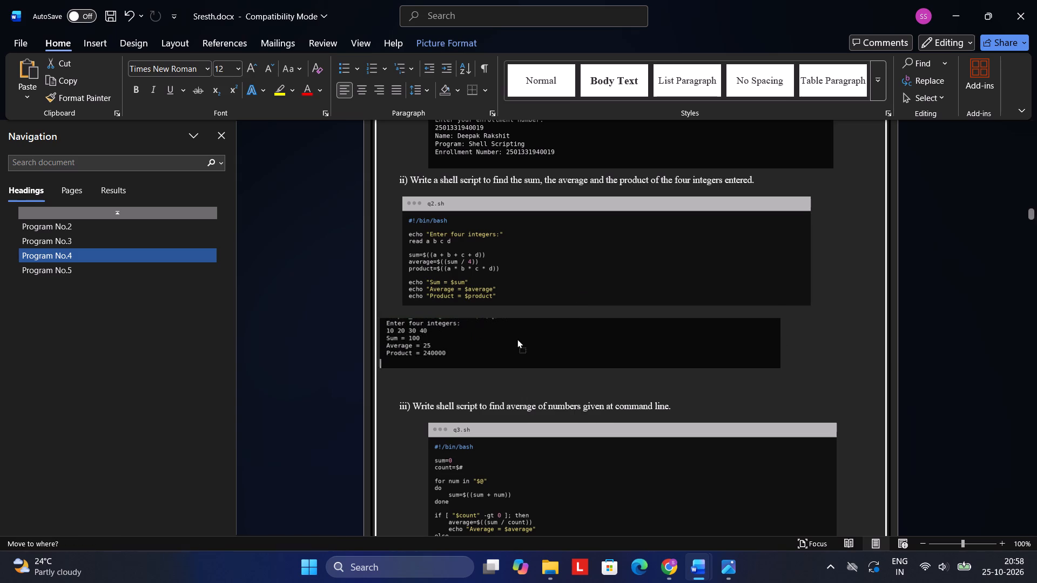
{"action": "left_click_drag", "start_coordinate": [517, 338], "coordinate": [600, 337]}
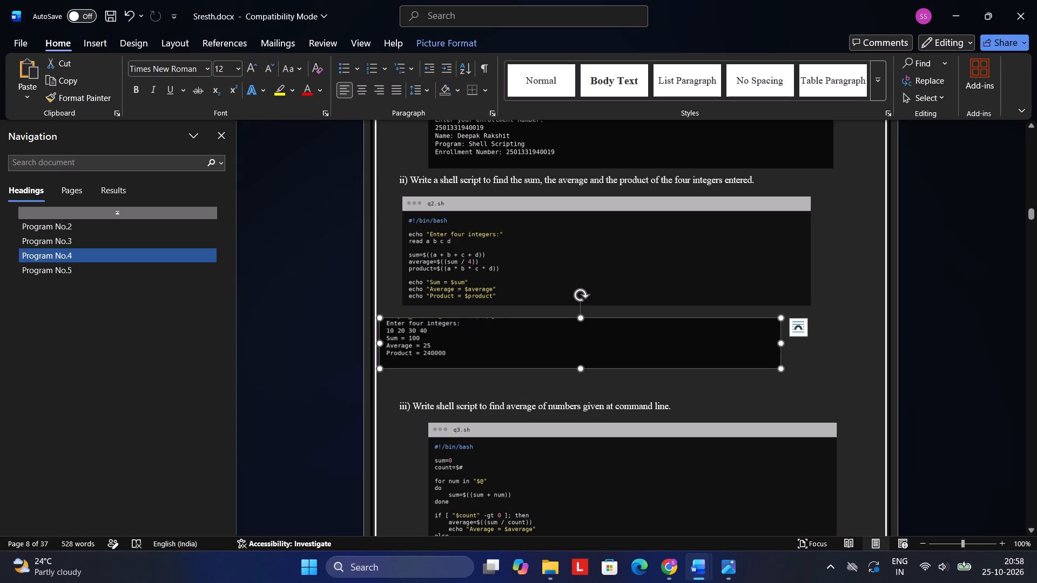
{"action": "left_click_drag", "start_coordinate": [553, 341], "coordinate": [613, 341]}
{"action": "left_click", "coordinate": [801, 330]}
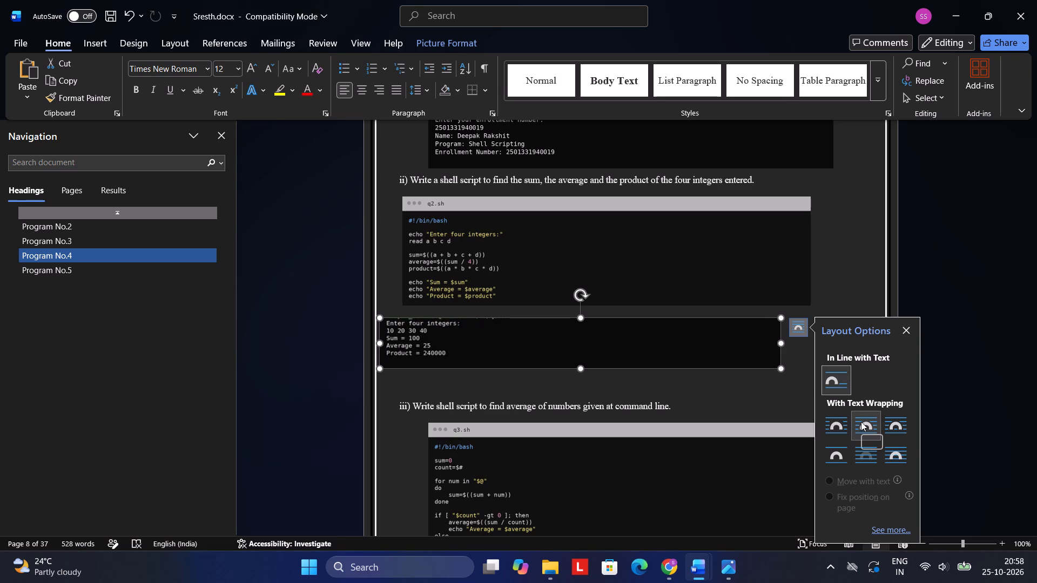
{"action": "left_click", "coordinate": [889, 427]}
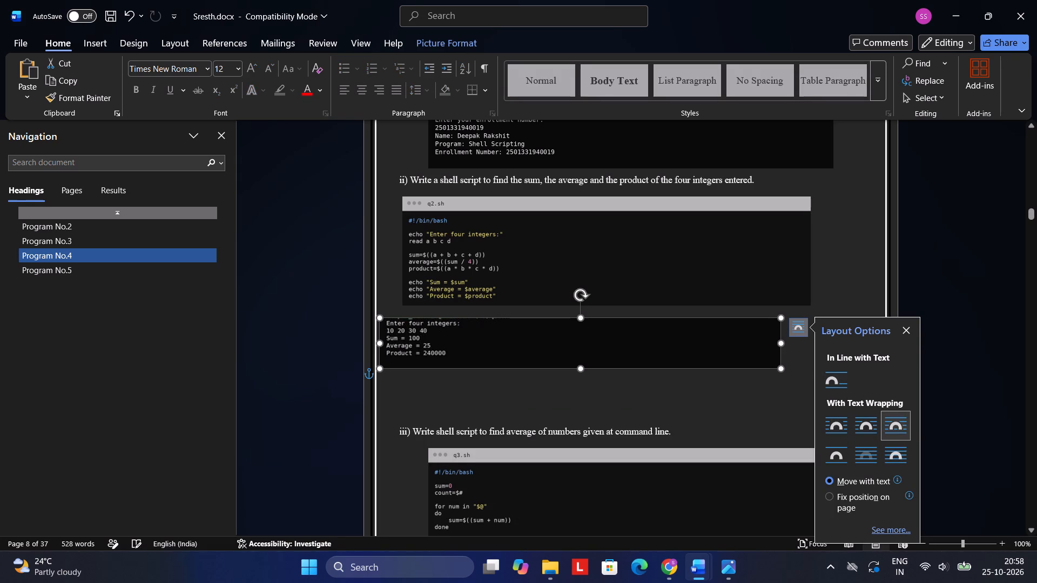
{"action": "left_click_drag", "start_coordinate": [582, 331], "coordinate": [611, 344]}
{"action": "left_click", "coordinate": [595, 400]}
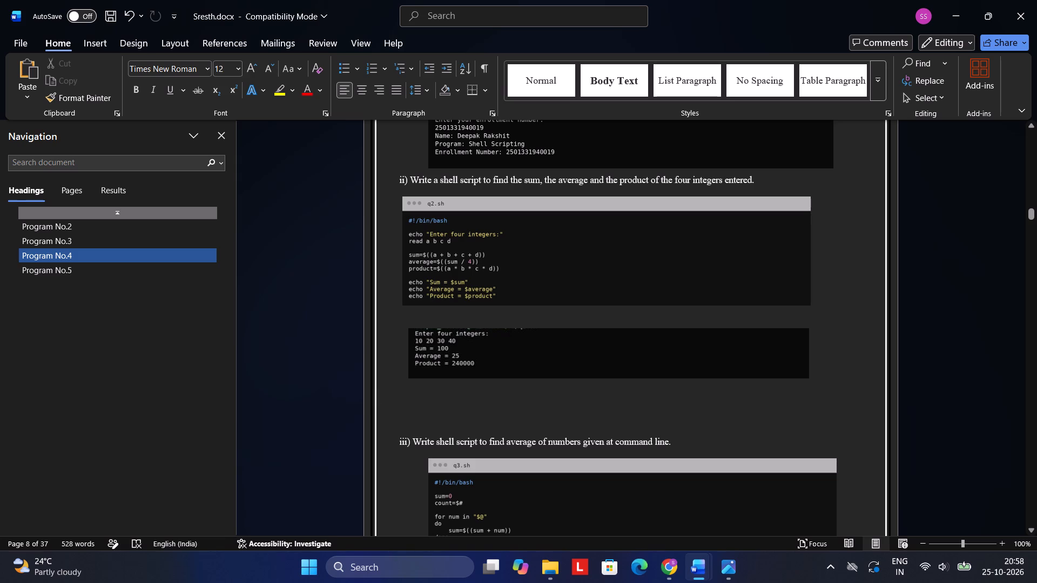
Reposition the q3.sh script picture slightly higher, directly beneath the question iii text.
{"action": "scroll", "coordinate": [496, 377], "scroll_direction": "down", "scroll_amount": 4}
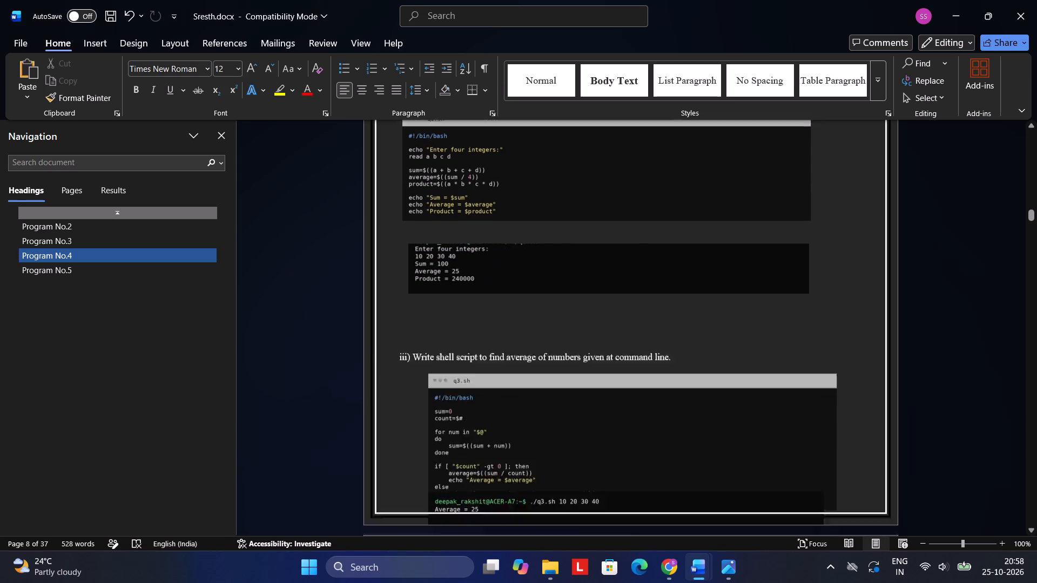
{"action": "scroll", "coordinate": [496, 377], "scroll_direction": "down", "scroll_amount": 2}
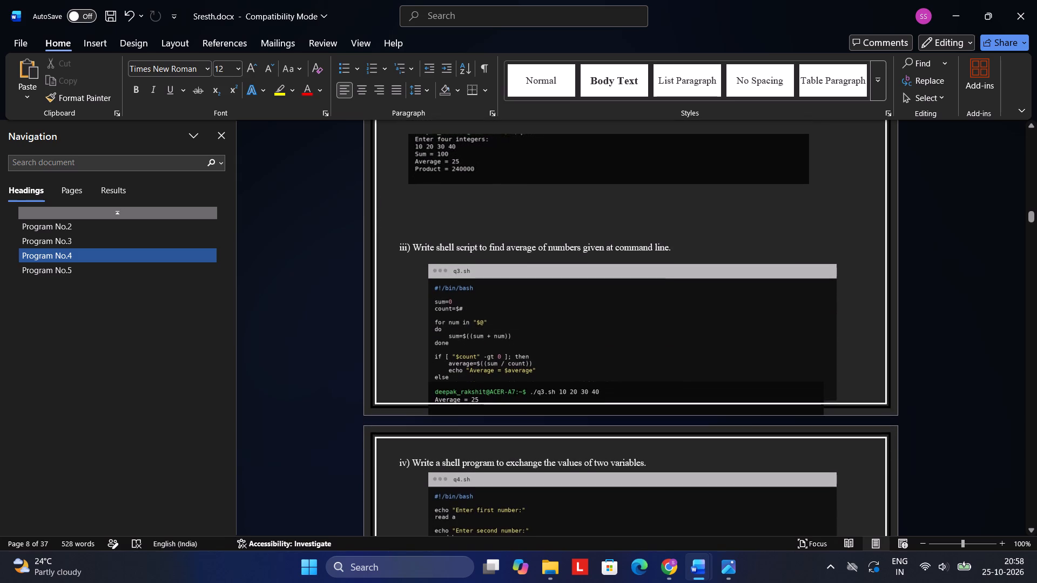
{"action": "scroll", "coordinate": [521, 349], "scroll_direction": "down", "scroll_amount": 2}
{"action": "left_click", "coordinate": [522, 301]}
{"action": "left_click_drag", "start_coordinate": [526, 295], "coordinate": [525, 280]}
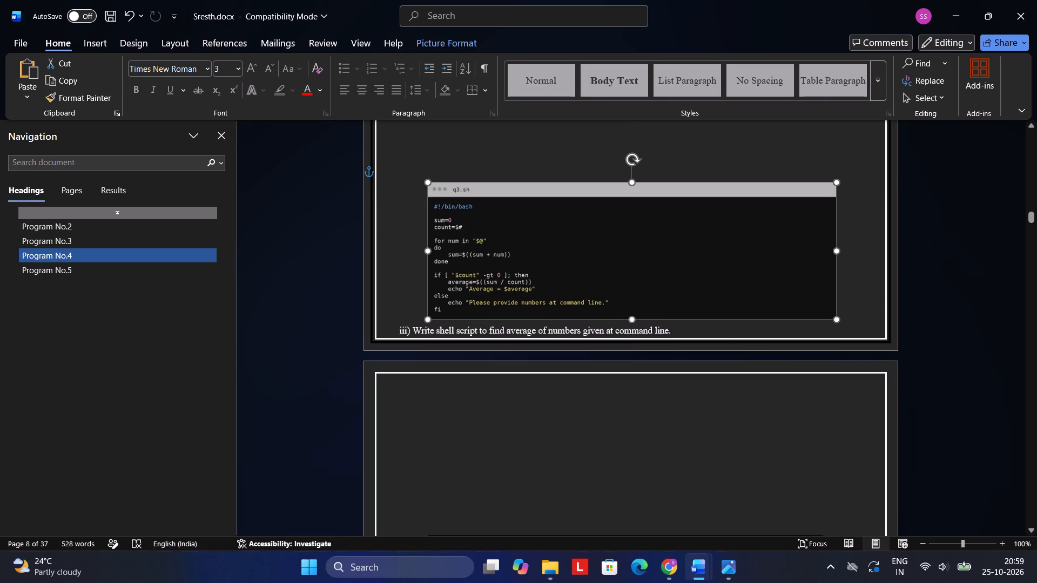
{"action": "left_click_drag", "start_coordinate": [525, 280], "coordinate": [522, 291]}
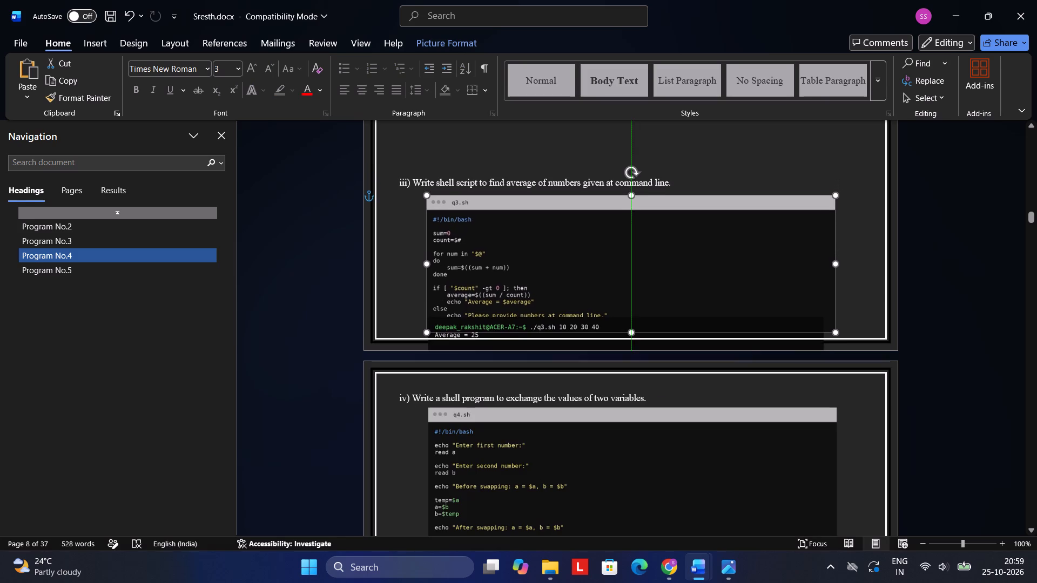
{"action": "left_click_drag", "start_coordinate": [522, 291], "coordinate": [520, 280]}
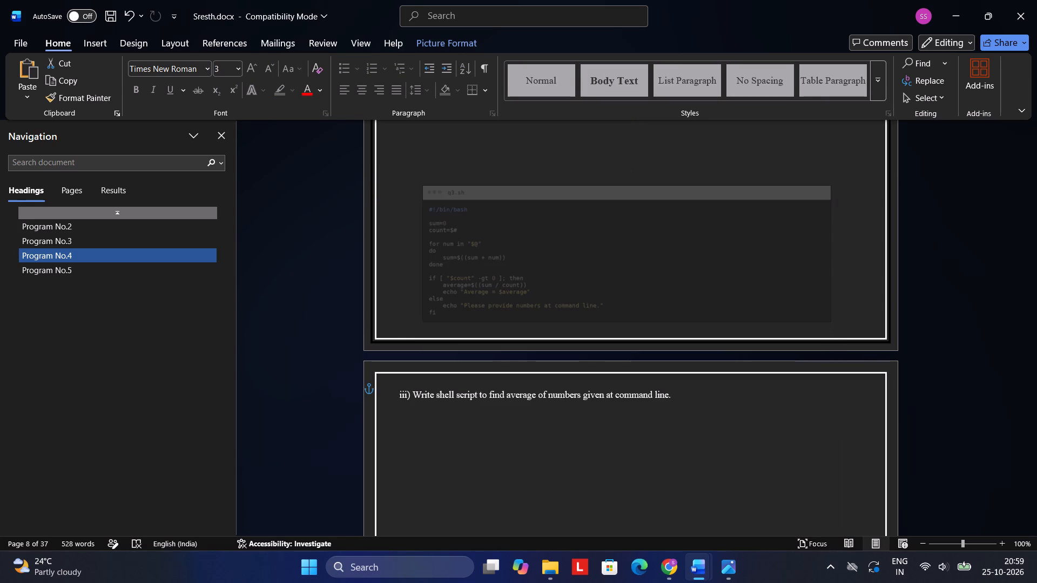
{"action": "left_click_drag", "start_coordinate": [520, 280], "coordinate": [520, 290]}
Insert blank lines above question iii until it and its pictures start on the following page.
{"action": "scroll", "coordinate": [389, 234], "scroll_direction": "up", "scroll_amount": 1}
{"action": "left_click", "coordinate": [392, 217]}
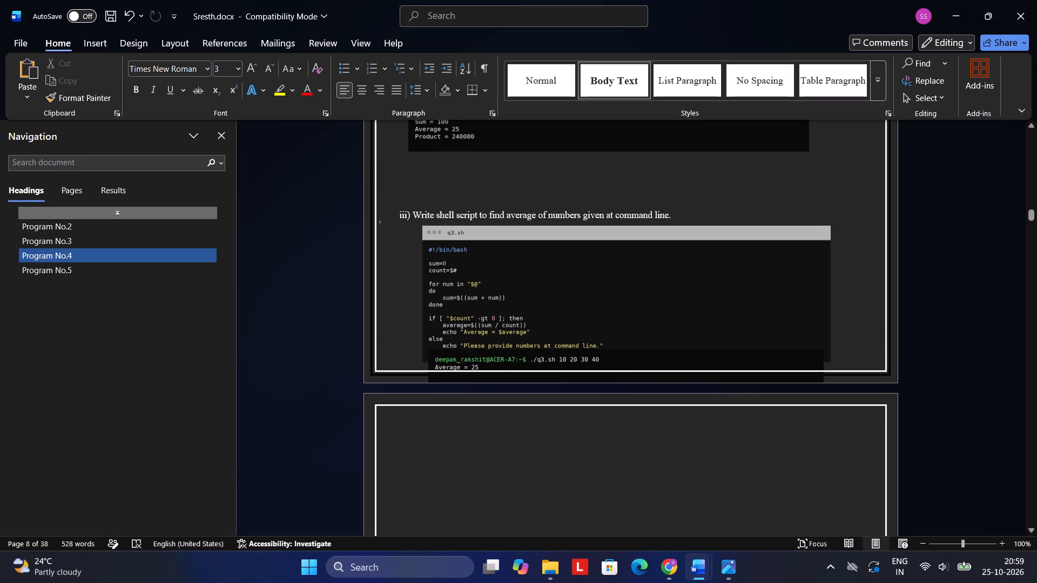
{"action": "left_click", "coordinate": [407, 191]}
{"action": "key", "text": "Return"}
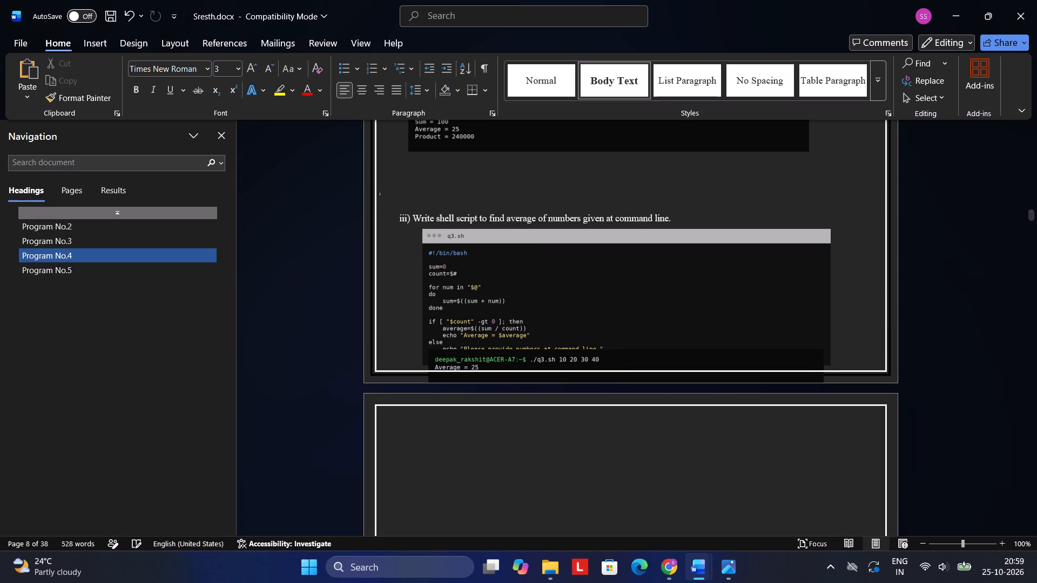
{"action": "key", "text": "Return"}
{"action": "key", "text": "Return"}
{"action": "key", "text": "Return"}
{"action": "key", "text": "Return"}
{"action": "key", "text": "Return"}
{"action": "key", "text": "Return"}
{"action": "key", "text": "Return"}
{"action": "key", "text": "Return"}
{"action": "key", "text": "Return"}
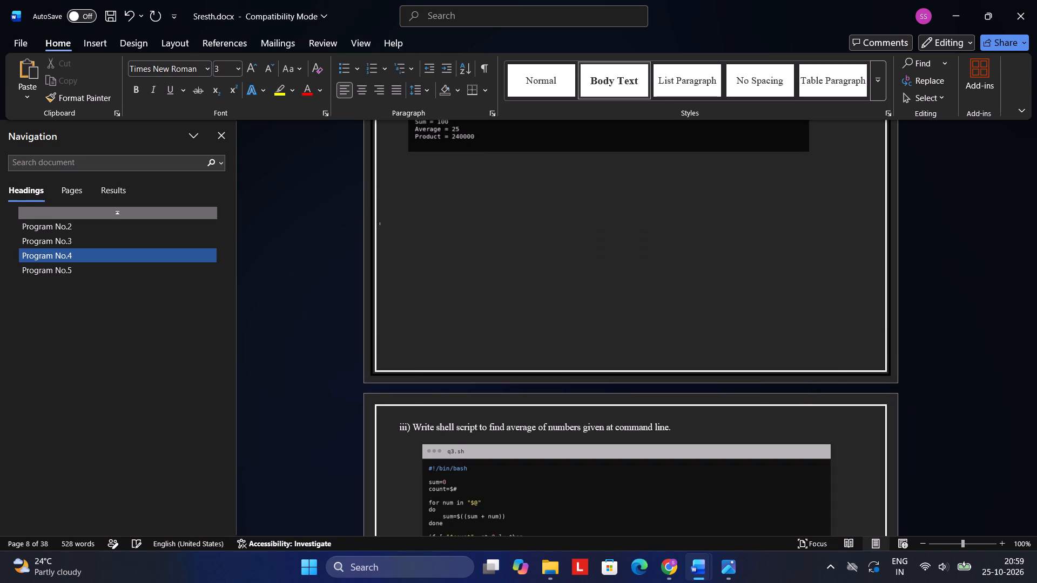
Move the q3.sh output picture down so it sits clear below the q3.sh script picture.
{"action": "scroll", "coordinate": [416, 203], "scroll_direction": "up", "scroll_amount": 1}
{"action": "scroll", "coordinate": [502, 231], "scroll_direction": "down", "scroll_amount": 3}
{"action": "scroll", "coordinate": [456, 336], "scroll_direction": "down", "scroll_amount": 4}
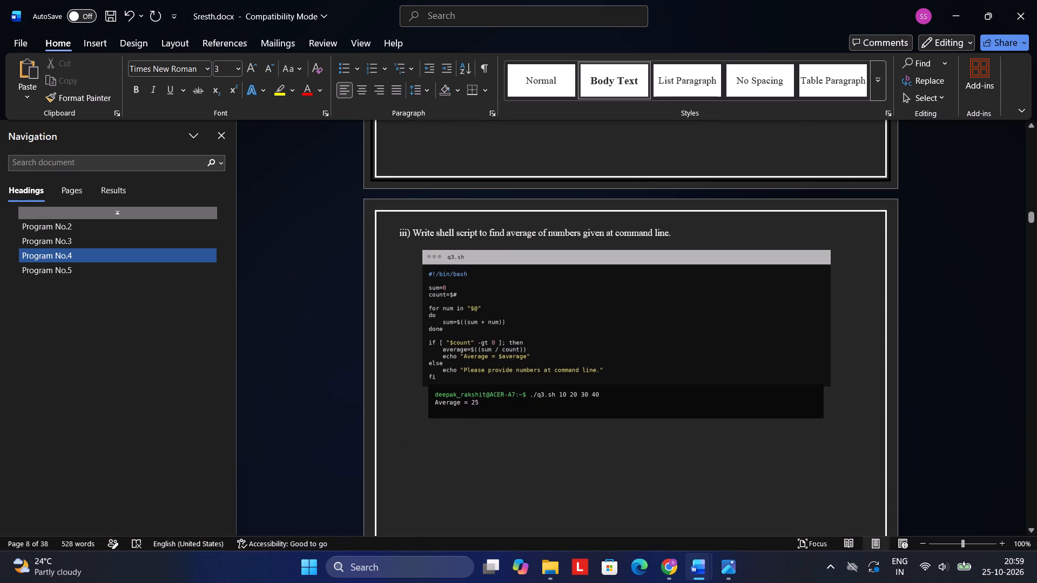
{"action": "left_click", "coordinate": [567, 404]}
{"action": "left_click_drag", "start_coordinate": [569, 408], "coordinate": [571, 435]}
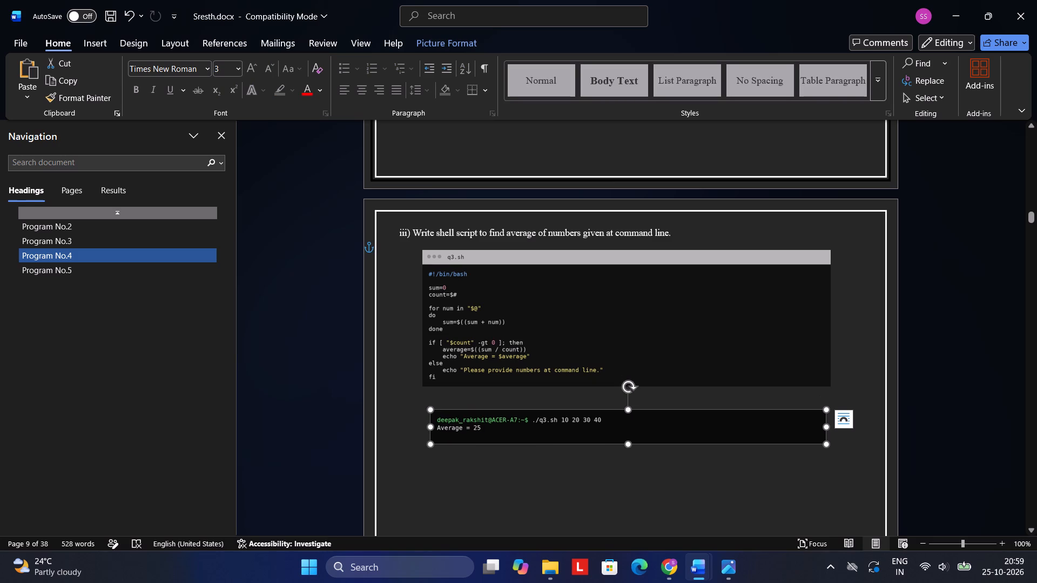
Save the q3.sh output picture as Picture3.jpg in the edit folder.
{"action": "right_click", "coordinate": [574, 433]}
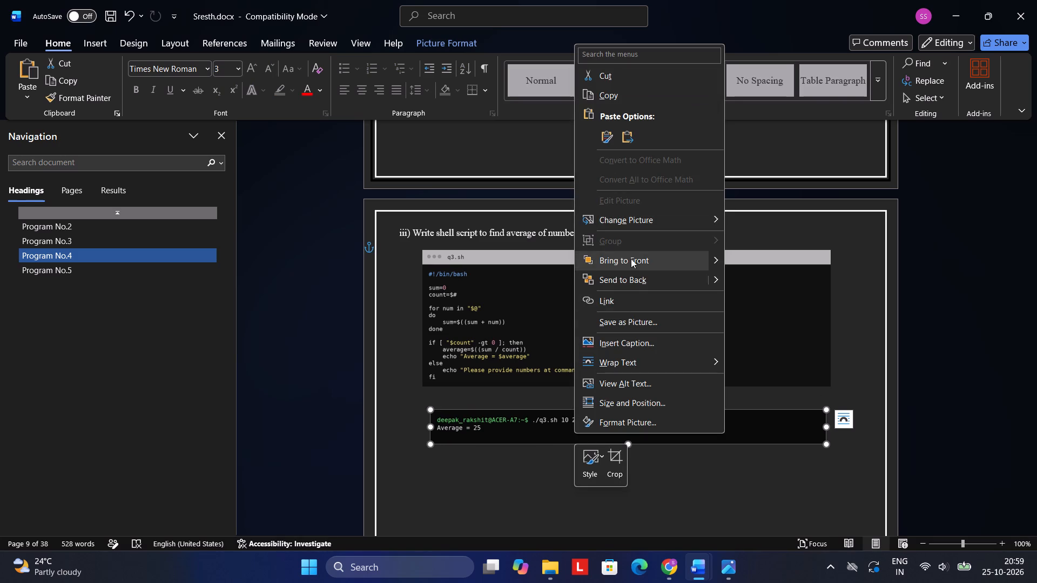
{"action": "left_click", "coordinate": [631, 318]}
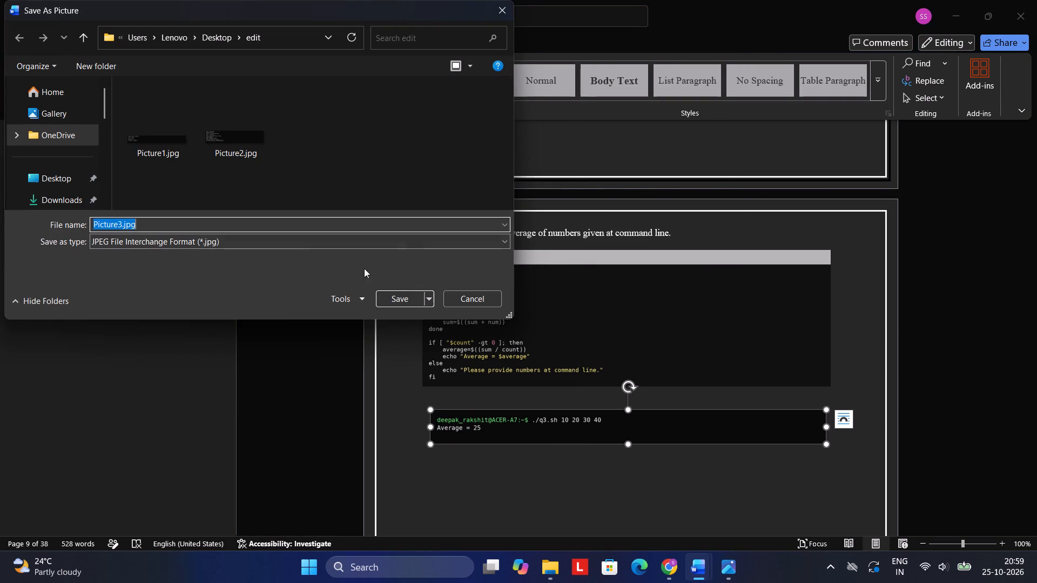
{"action": "left_click", "coordinate": [405, 297]}
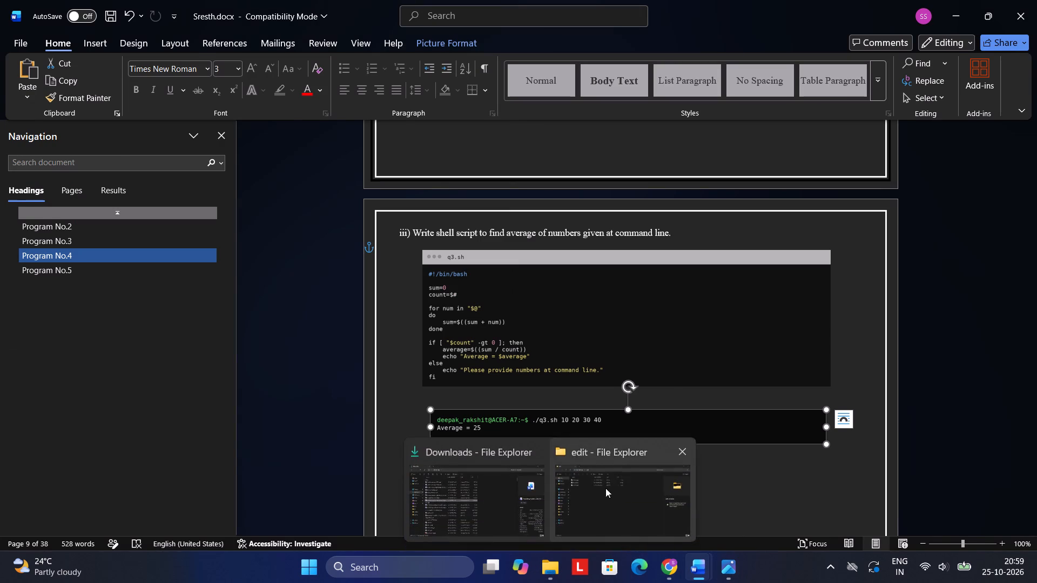
Switch to the edit folder and open Picture3.jpg in the Photos image editor.
{"action": "left_click", "coordinate": [605, 488]}
{"action": "double_click", "coordinate": [226, 151]}
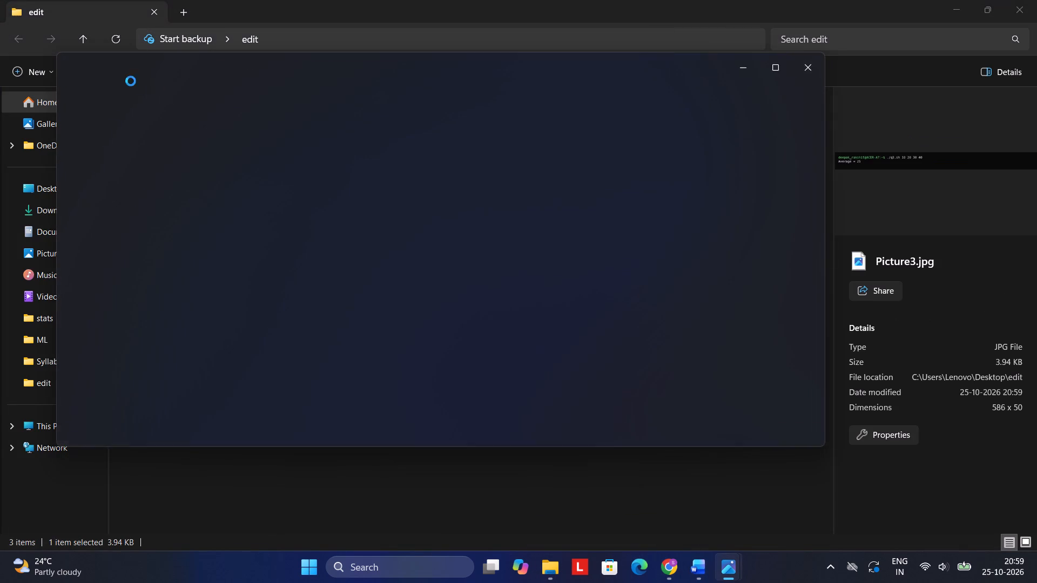
{"action": "left_click", "coordinate": [92, 71]}
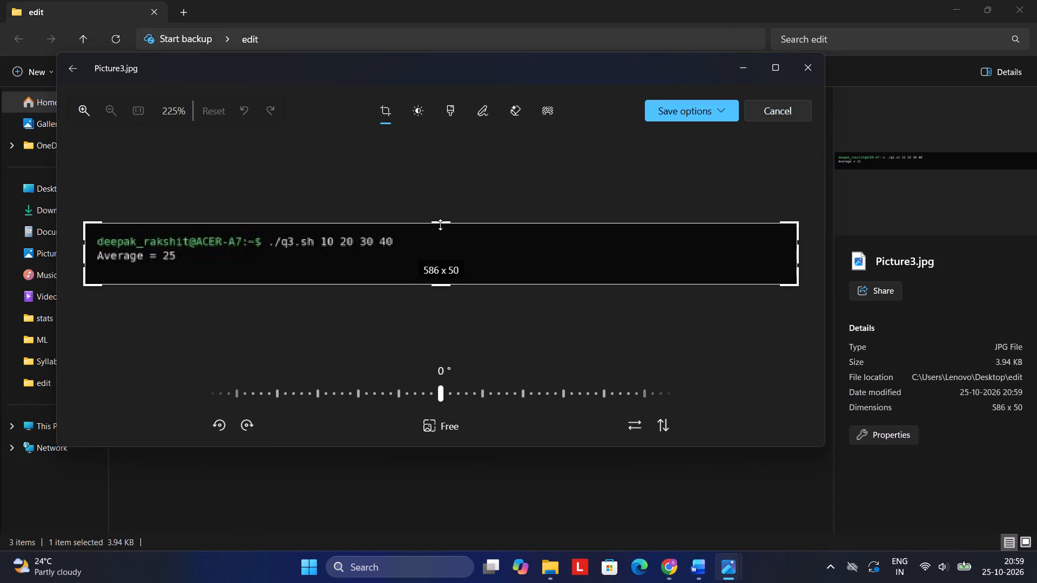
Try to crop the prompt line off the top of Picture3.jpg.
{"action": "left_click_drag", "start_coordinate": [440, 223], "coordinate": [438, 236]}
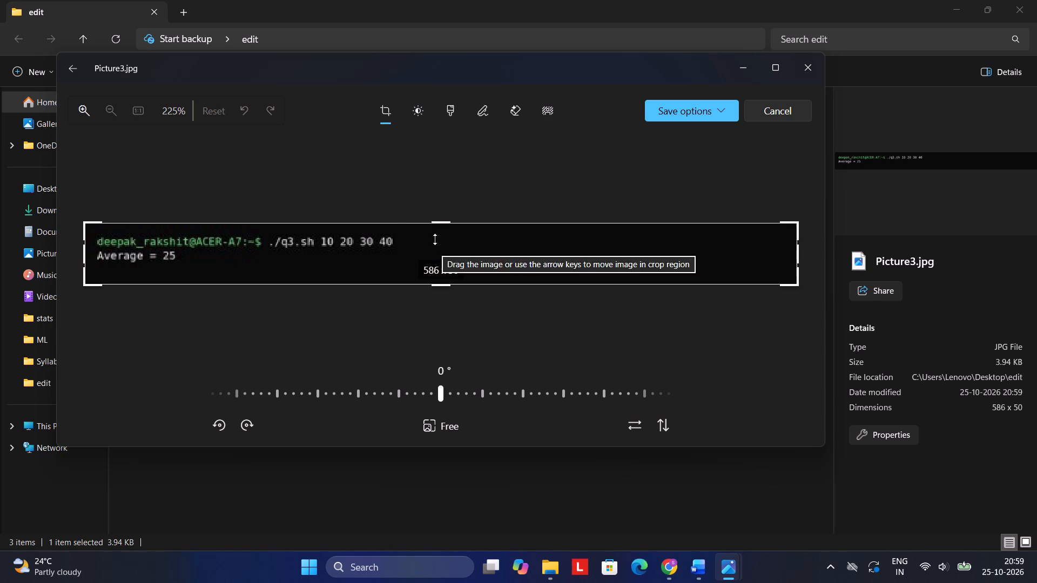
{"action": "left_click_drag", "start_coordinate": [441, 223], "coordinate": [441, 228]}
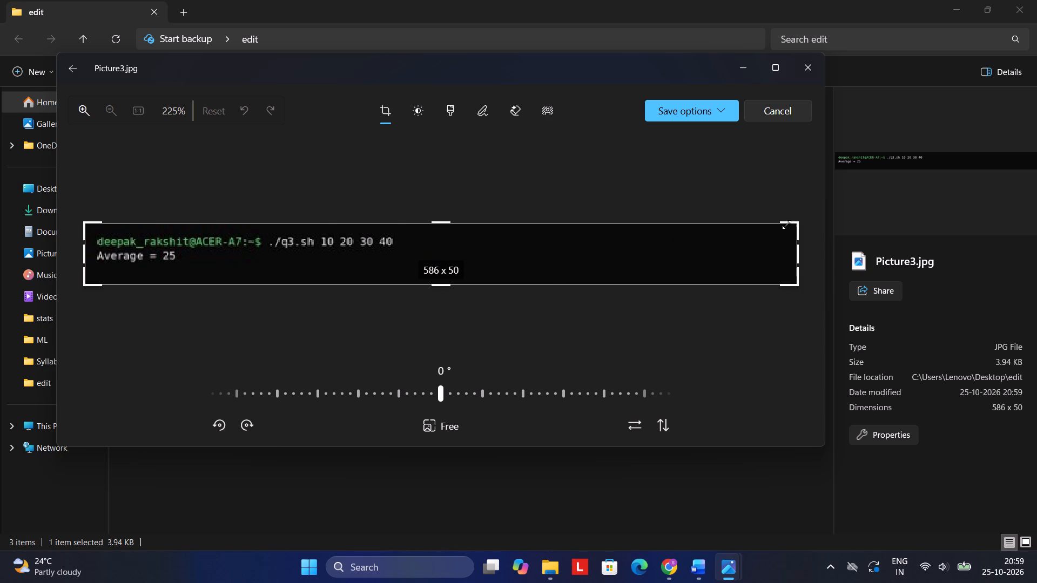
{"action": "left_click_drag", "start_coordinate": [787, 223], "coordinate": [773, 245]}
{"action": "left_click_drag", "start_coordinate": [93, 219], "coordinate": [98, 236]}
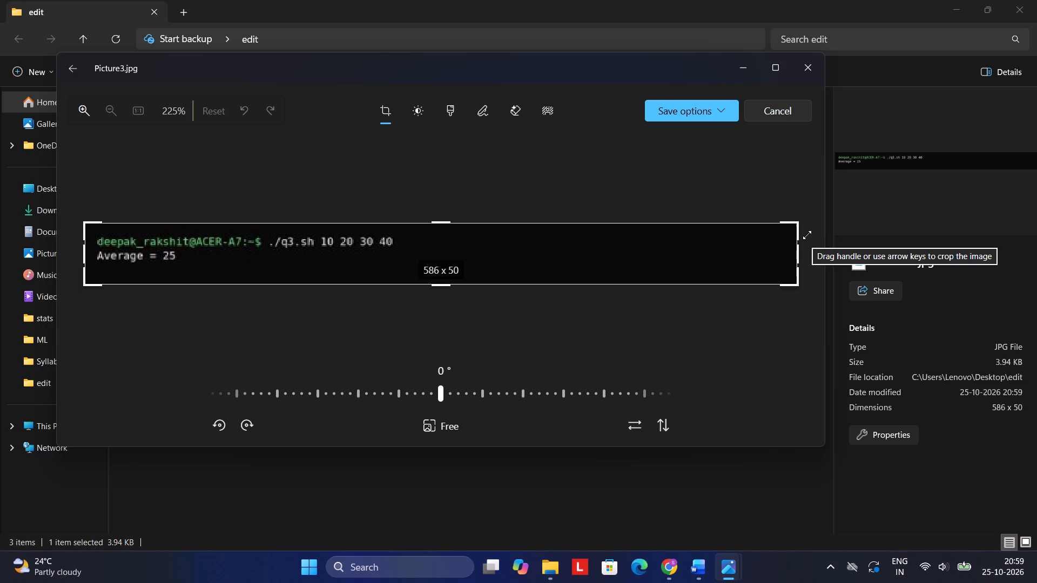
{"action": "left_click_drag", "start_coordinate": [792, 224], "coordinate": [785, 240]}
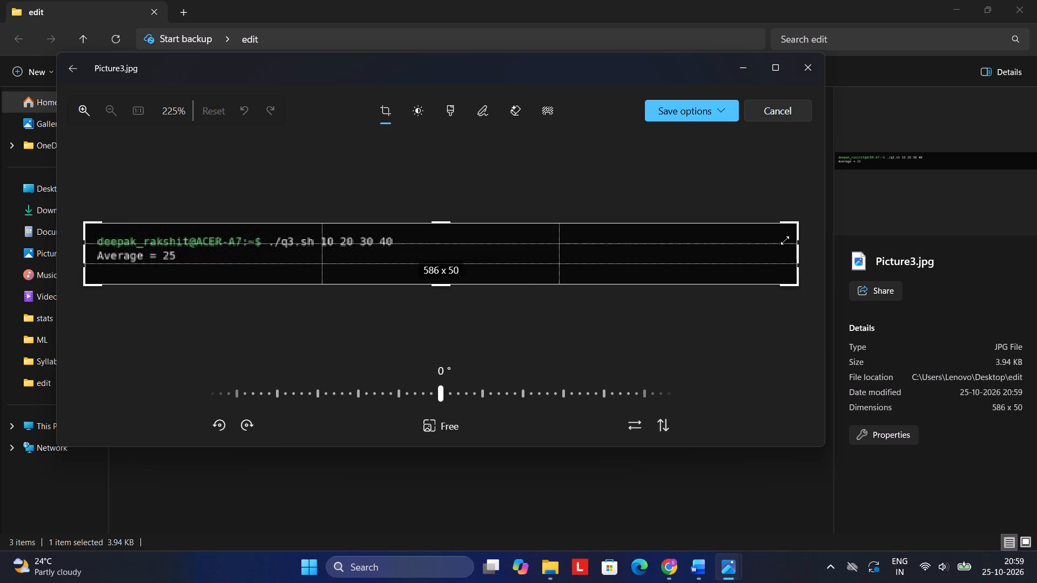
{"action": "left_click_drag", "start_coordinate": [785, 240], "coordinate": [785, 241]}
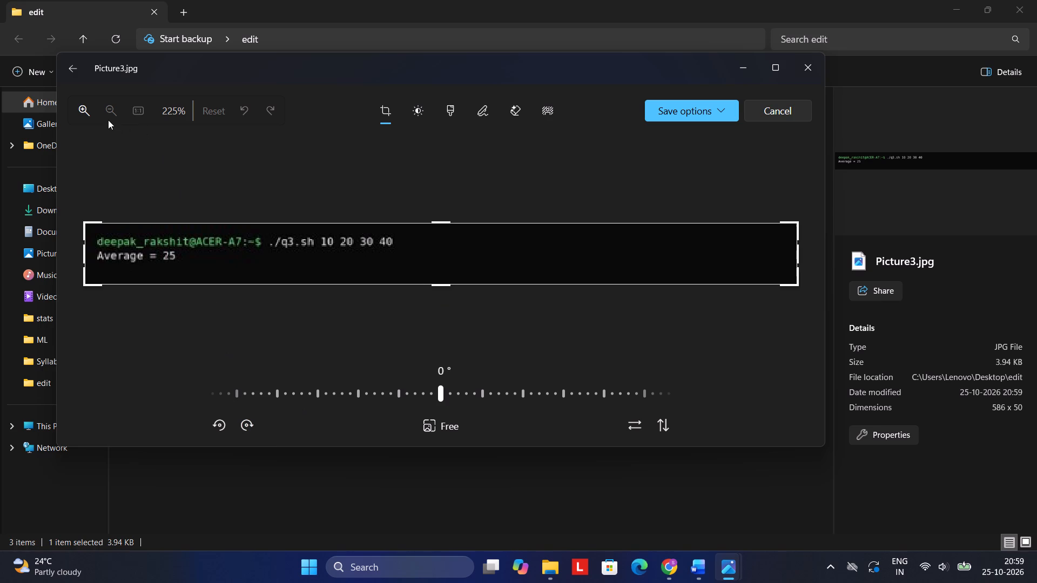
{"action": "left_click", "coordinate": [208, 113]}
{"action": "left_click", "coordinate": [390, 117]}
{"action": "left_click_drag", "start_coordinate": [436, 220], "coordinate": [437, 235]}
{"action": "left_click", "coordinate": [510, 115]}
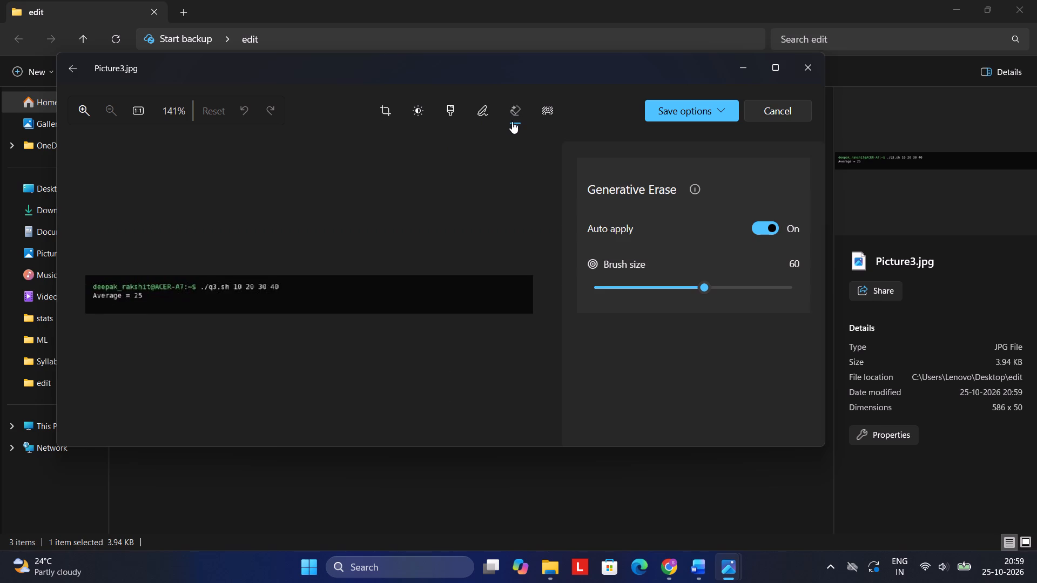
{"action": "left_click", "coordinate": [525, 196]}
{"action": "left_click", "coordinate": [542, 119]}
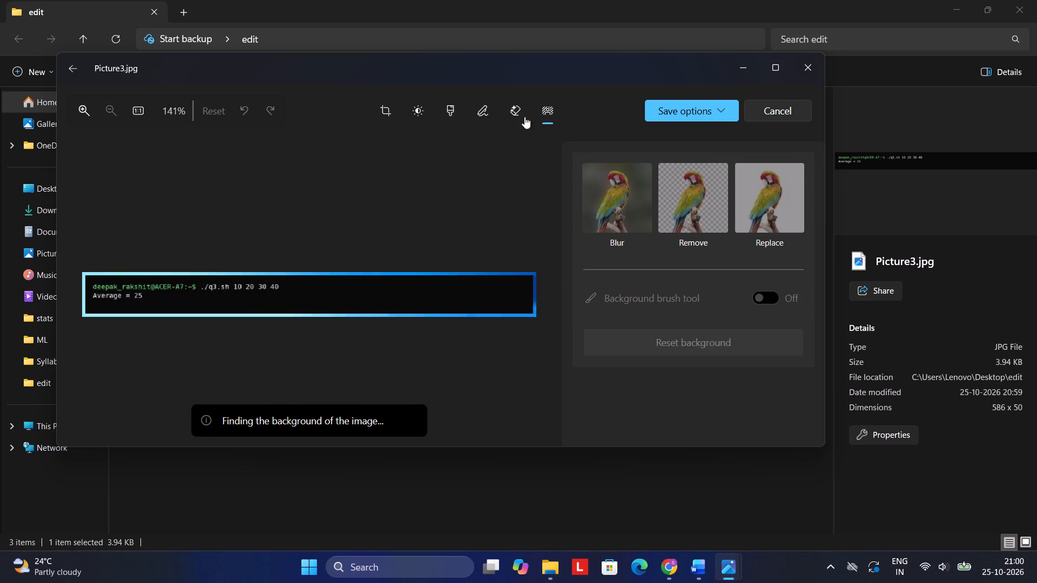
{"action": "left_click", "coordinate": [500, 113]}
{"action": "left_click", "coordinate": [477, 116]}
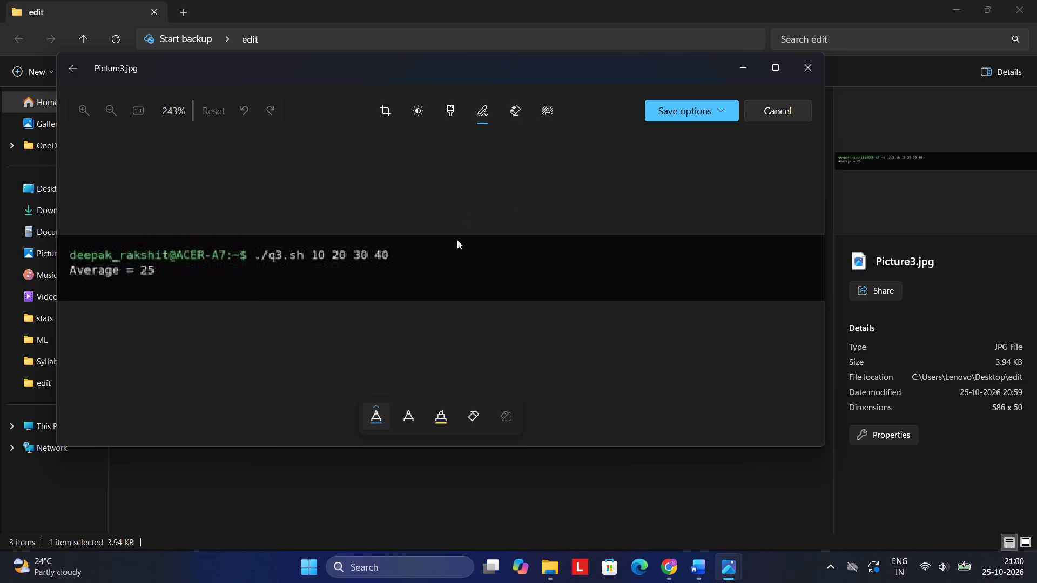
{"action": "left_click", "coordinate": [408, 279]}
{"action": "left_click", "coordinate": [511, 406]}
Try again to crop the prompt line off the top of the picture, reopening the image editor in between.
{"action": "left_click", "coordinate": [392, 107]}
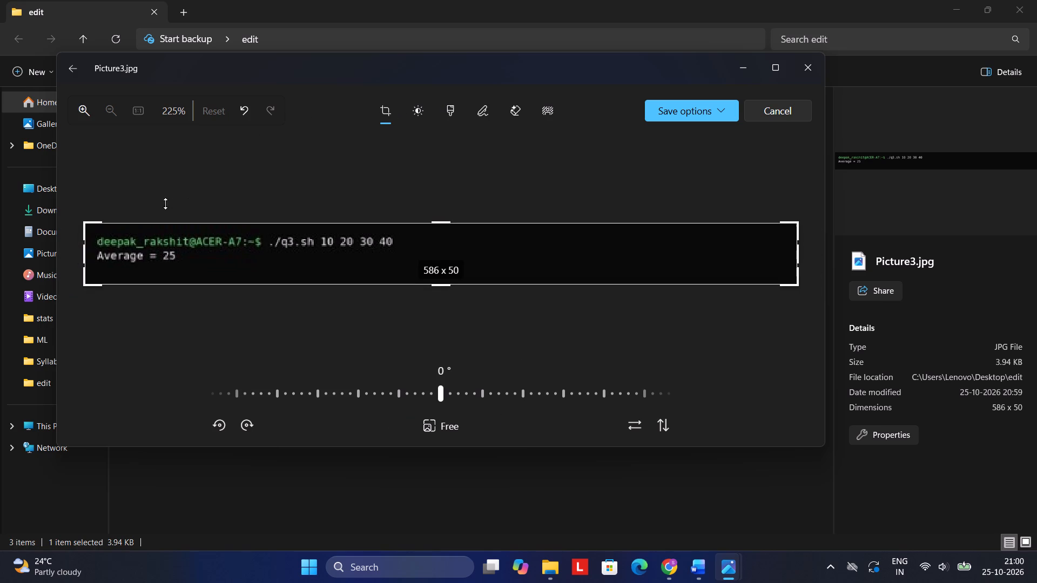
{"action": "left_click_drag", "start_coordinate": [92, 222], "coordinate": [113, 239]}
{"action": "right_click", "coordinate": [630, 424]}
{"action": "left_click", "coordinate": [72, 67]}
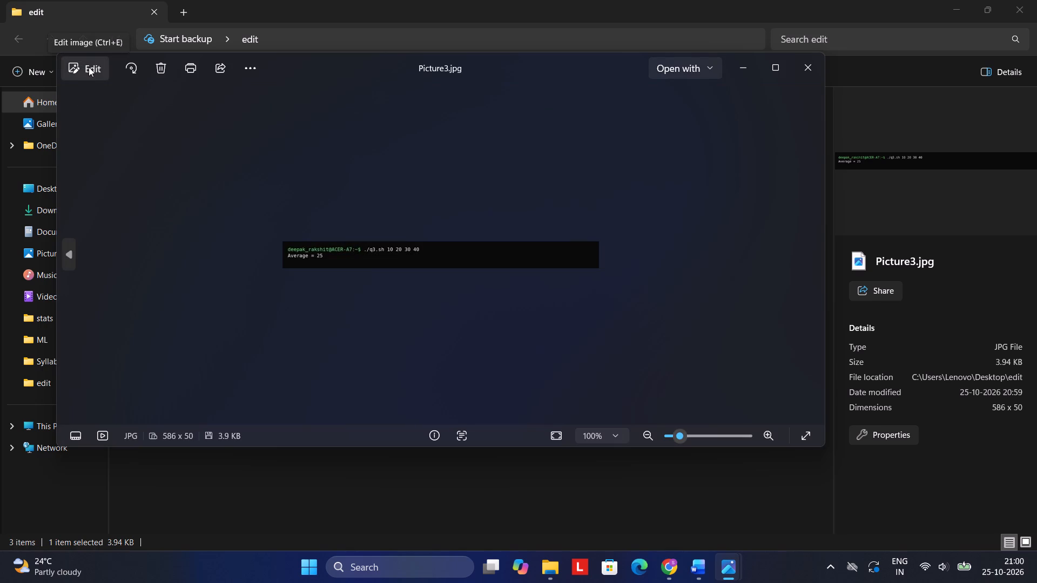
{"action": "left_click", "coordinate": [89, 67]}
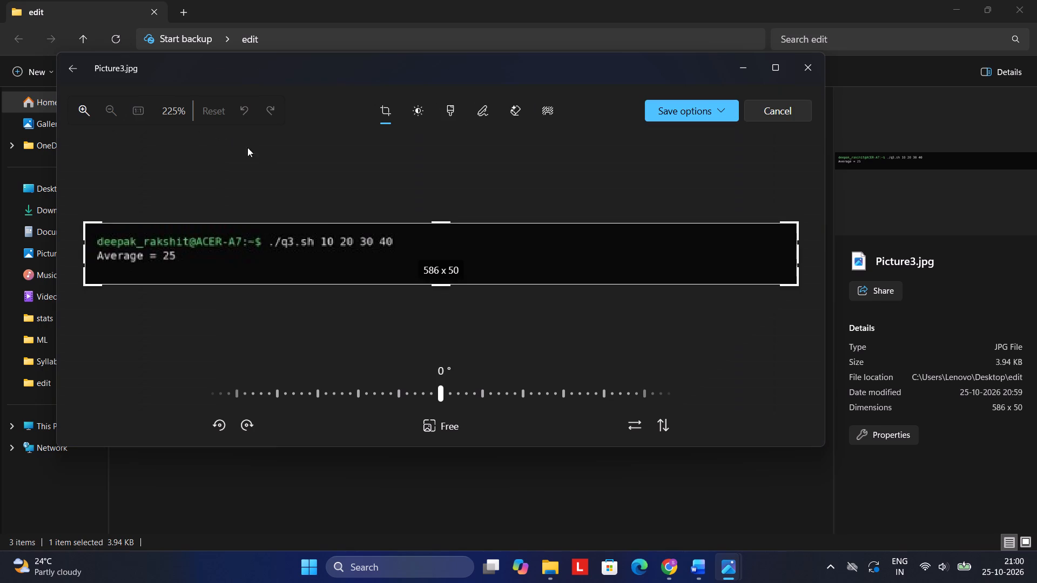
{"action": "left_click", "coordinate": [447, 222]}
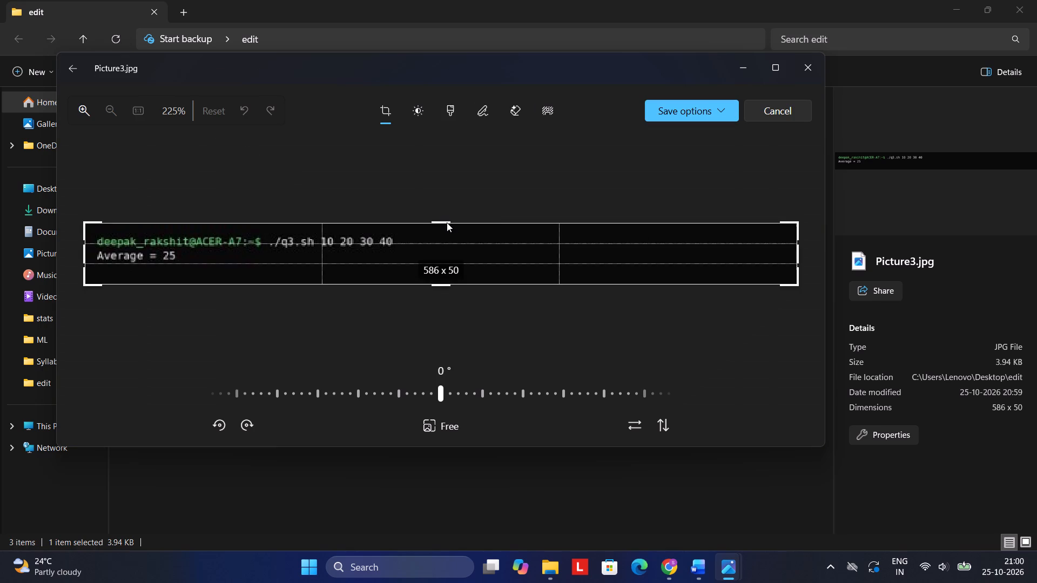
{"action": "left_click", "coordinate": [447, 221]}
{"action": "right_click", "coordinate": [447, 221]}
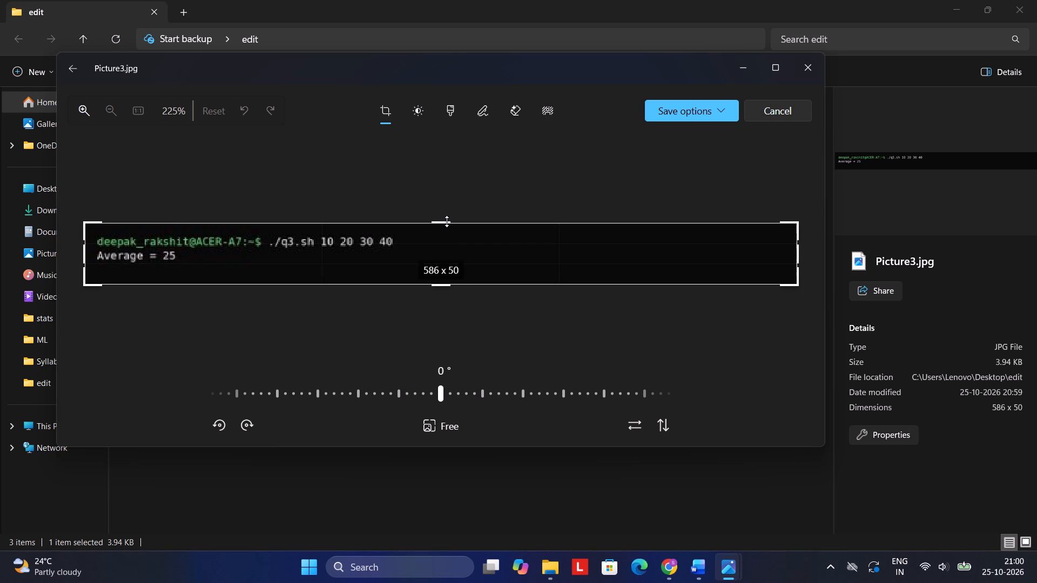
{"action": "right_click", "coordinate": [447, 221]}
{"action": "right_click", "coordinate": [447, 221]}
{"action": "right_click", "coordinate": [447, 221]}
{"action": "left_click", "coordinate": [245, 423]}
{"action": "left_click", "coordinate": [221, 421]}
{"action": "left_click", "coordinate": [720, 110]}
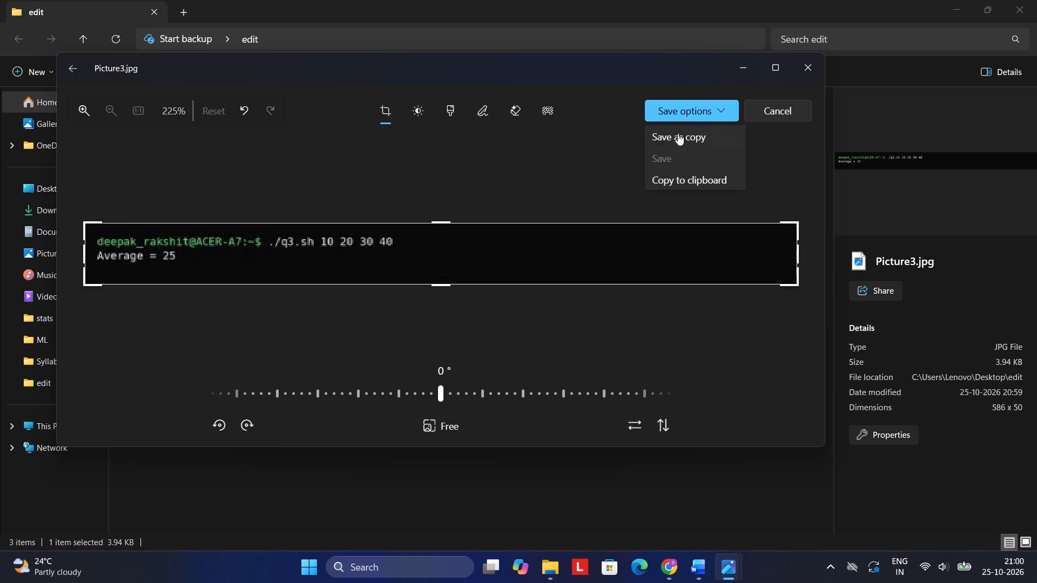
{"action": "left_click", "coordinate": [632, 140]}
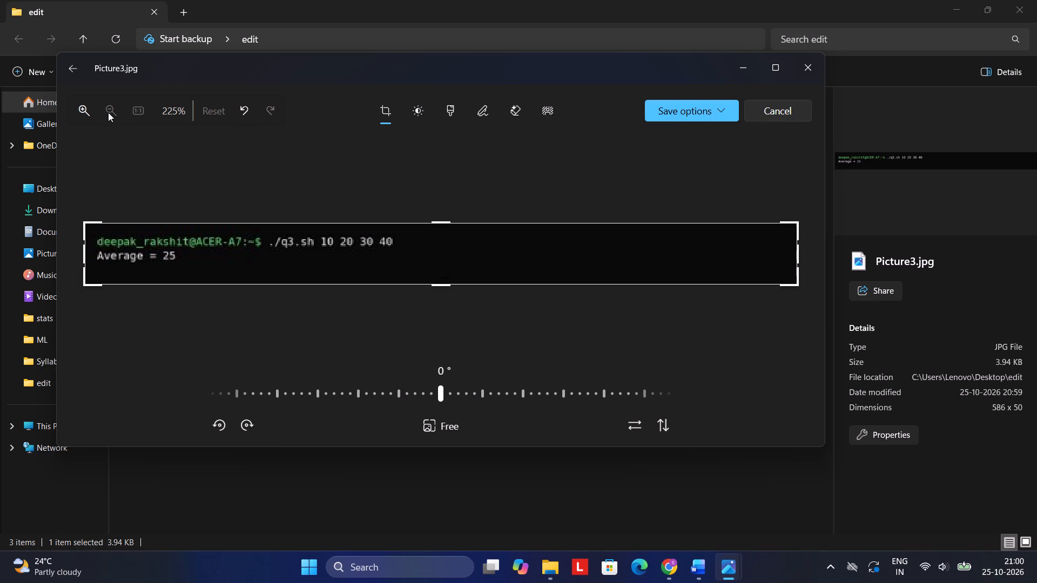
Enlarge the picture within the crop frame and adjust the frame's edges to a crop of about 571 x 50 pixels.
{"action": "left_click", "coordinate": [84, 109]}
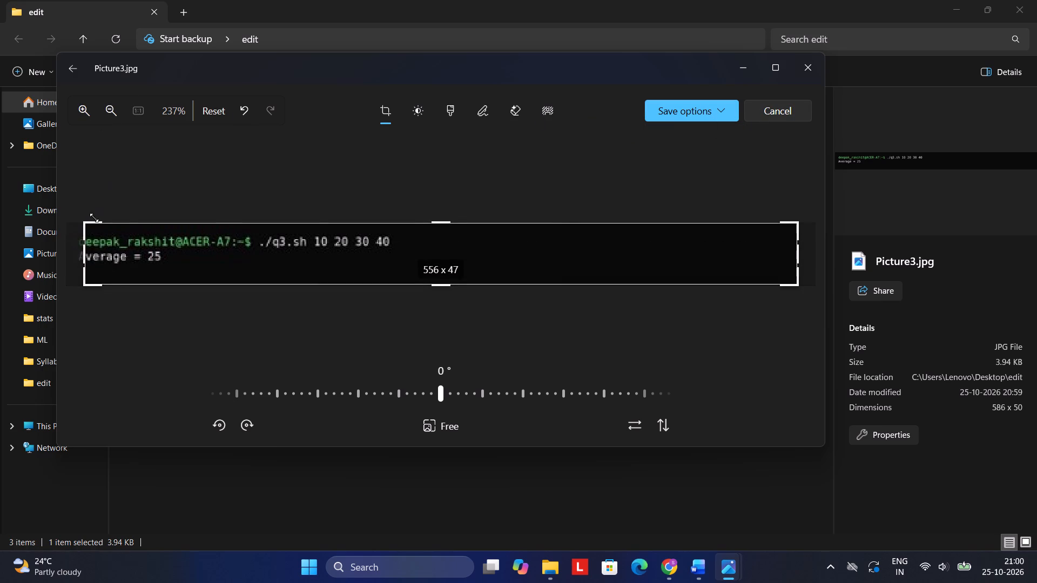
{"action": "left_click_drag", "start_coordinate": [91, 222], "coordinate": [73, 243]}
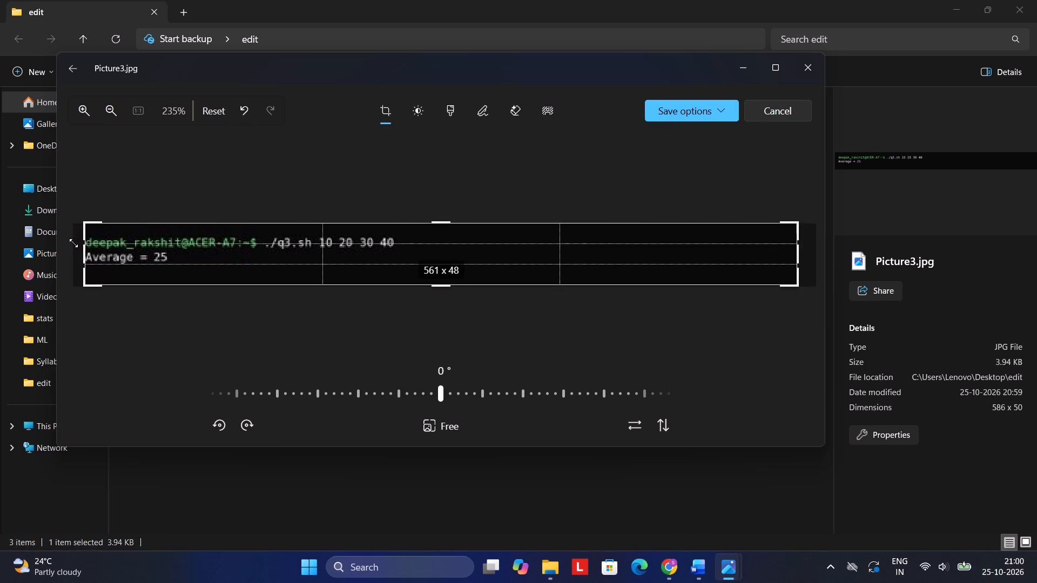
{"action": "left_click_drag", "start_coordinate": [73, 243], "coordinate": [53, 238]}
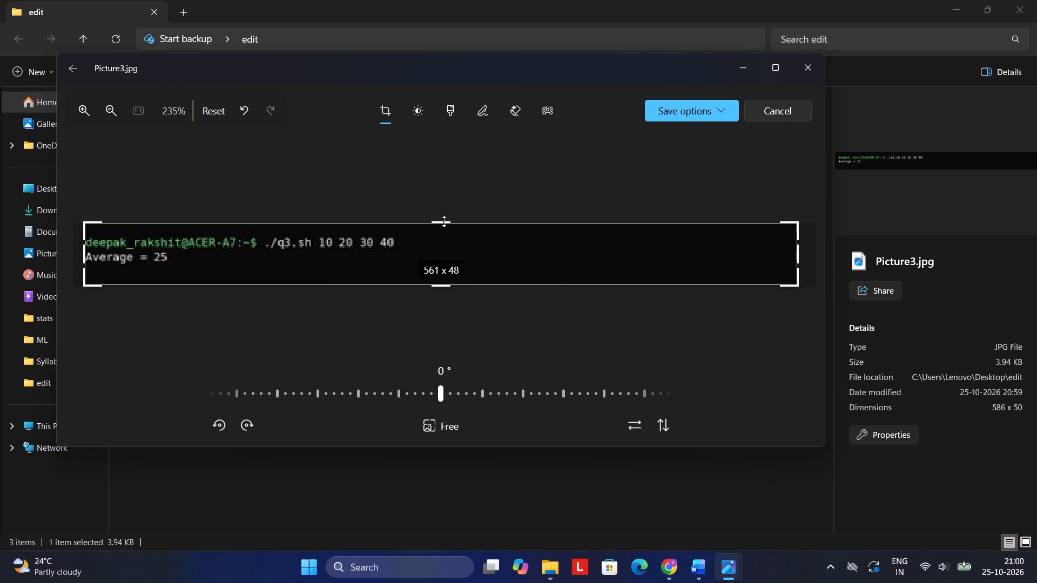
{"action": "left_click", "coordinate": [444, 221]}
{"action": "left_click_drag", "start_coordinate": [444, 221], "coordinate": [444, 230]}
{"action": "left_click_drag", "start_coordinate": [444, 220], "coordinate": [442, 245]}
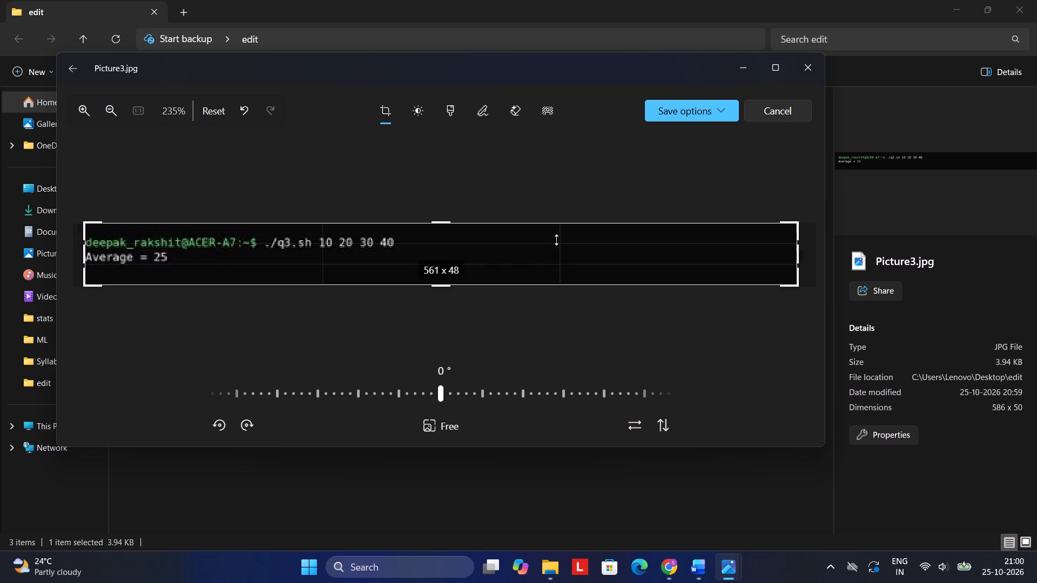
{"action": "left_click_drag", "start_coordinate": [784, 222], "coordinate": [782, 236]}
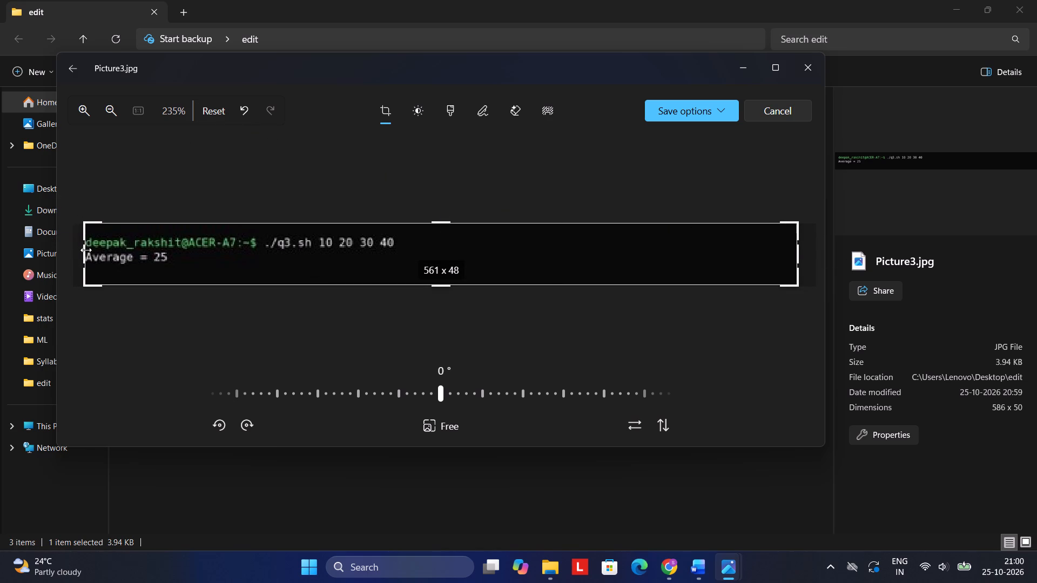
{"action": "left_click_drag", "start_coordinate": [86, 252], "coordinate": [77, 253]}
{"action": "left_click_drag", "start_coordinate": [89, 279], "coordinate": [76, 281]}
{"action": "left_click", "coordinate": [240, 315]}
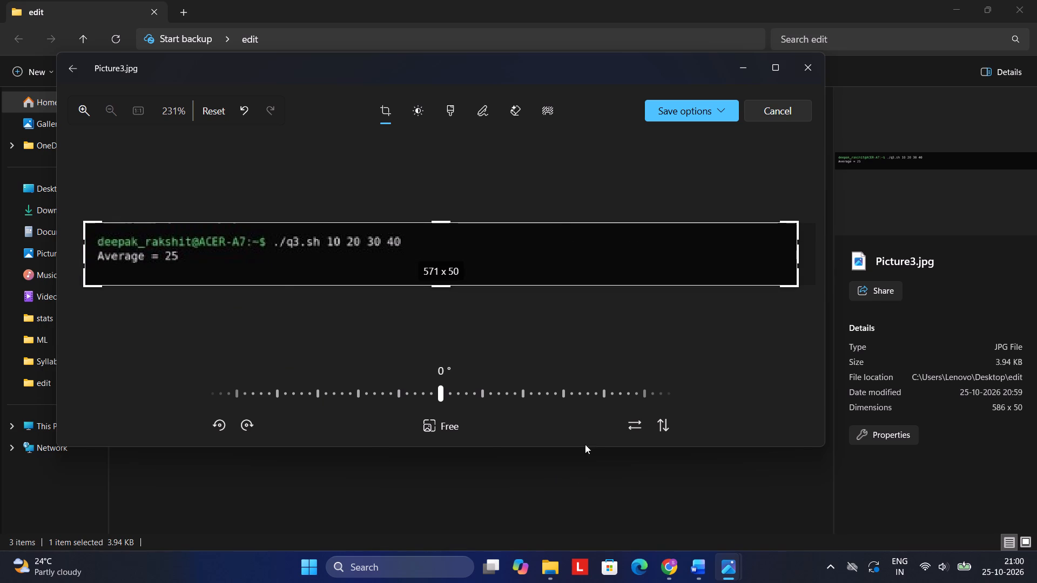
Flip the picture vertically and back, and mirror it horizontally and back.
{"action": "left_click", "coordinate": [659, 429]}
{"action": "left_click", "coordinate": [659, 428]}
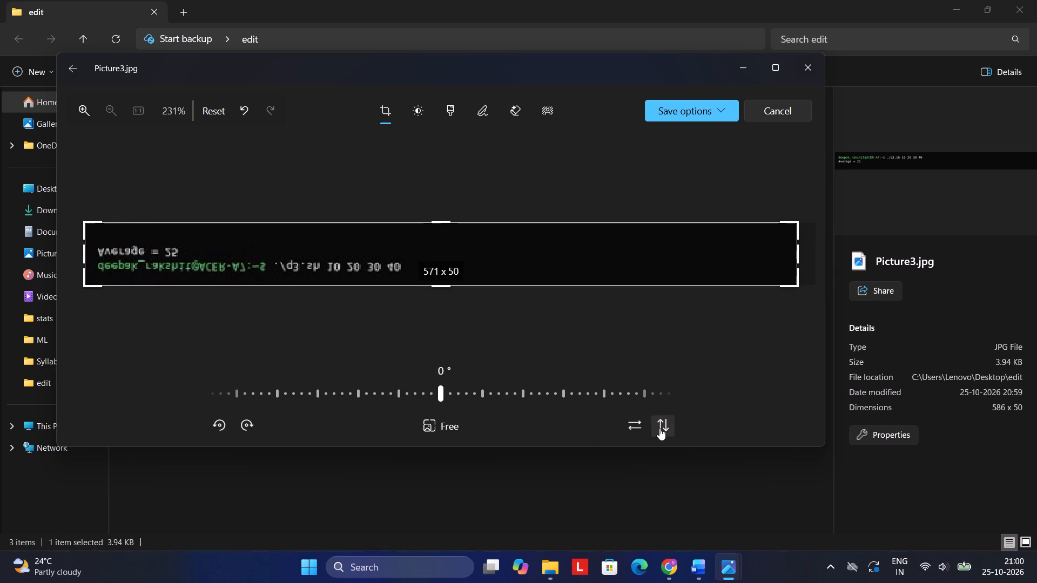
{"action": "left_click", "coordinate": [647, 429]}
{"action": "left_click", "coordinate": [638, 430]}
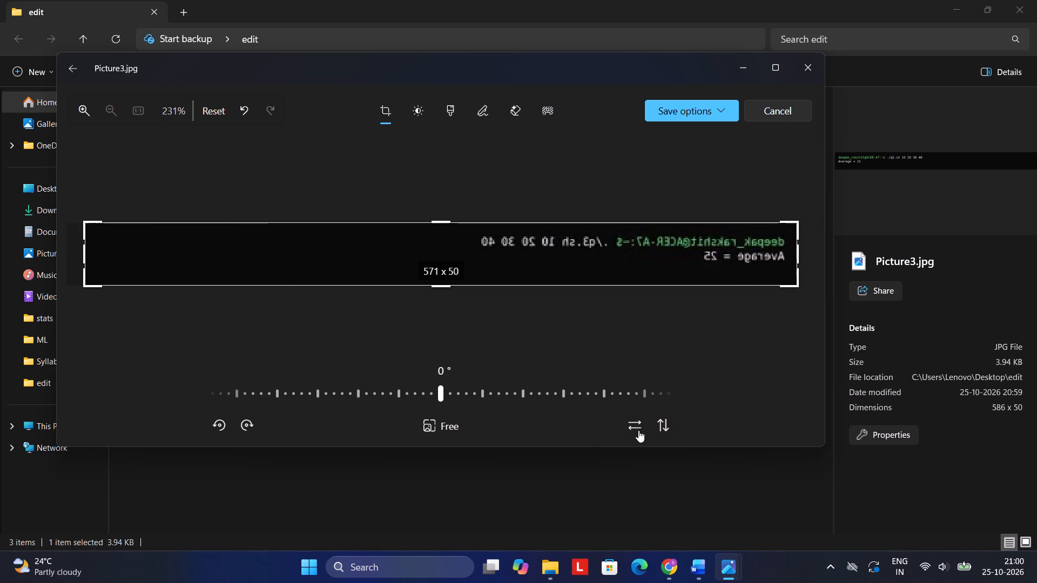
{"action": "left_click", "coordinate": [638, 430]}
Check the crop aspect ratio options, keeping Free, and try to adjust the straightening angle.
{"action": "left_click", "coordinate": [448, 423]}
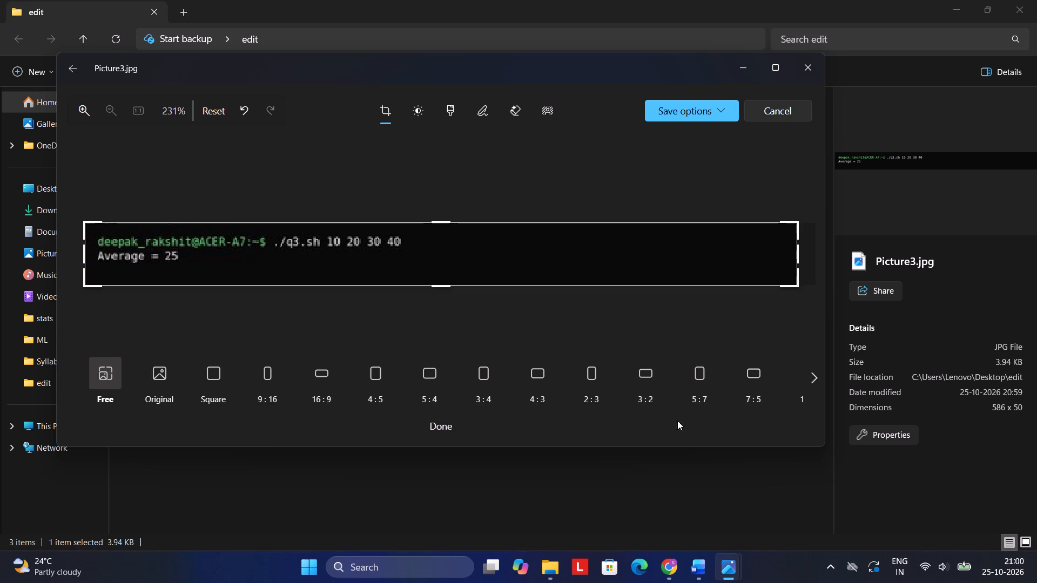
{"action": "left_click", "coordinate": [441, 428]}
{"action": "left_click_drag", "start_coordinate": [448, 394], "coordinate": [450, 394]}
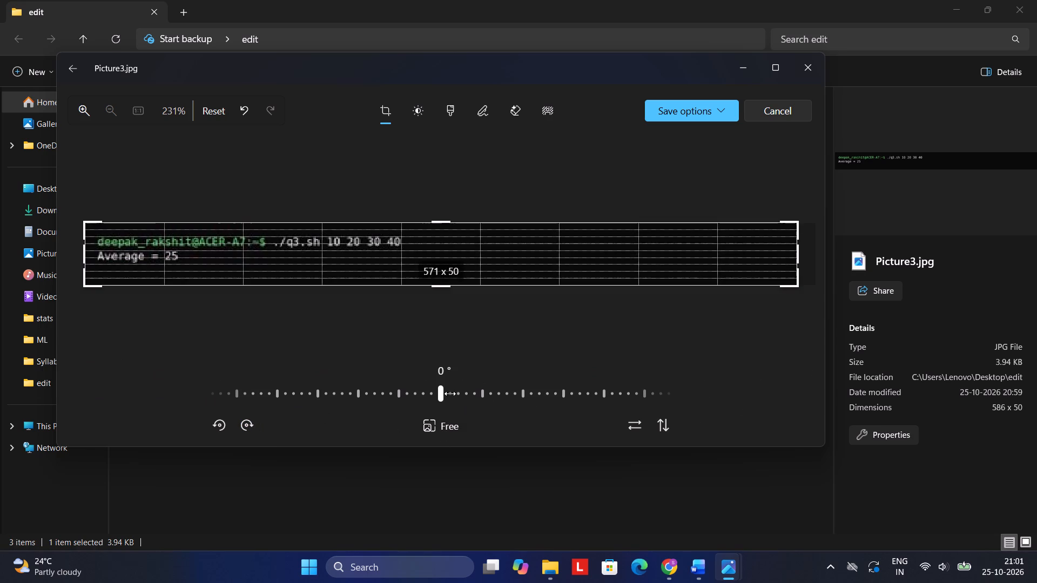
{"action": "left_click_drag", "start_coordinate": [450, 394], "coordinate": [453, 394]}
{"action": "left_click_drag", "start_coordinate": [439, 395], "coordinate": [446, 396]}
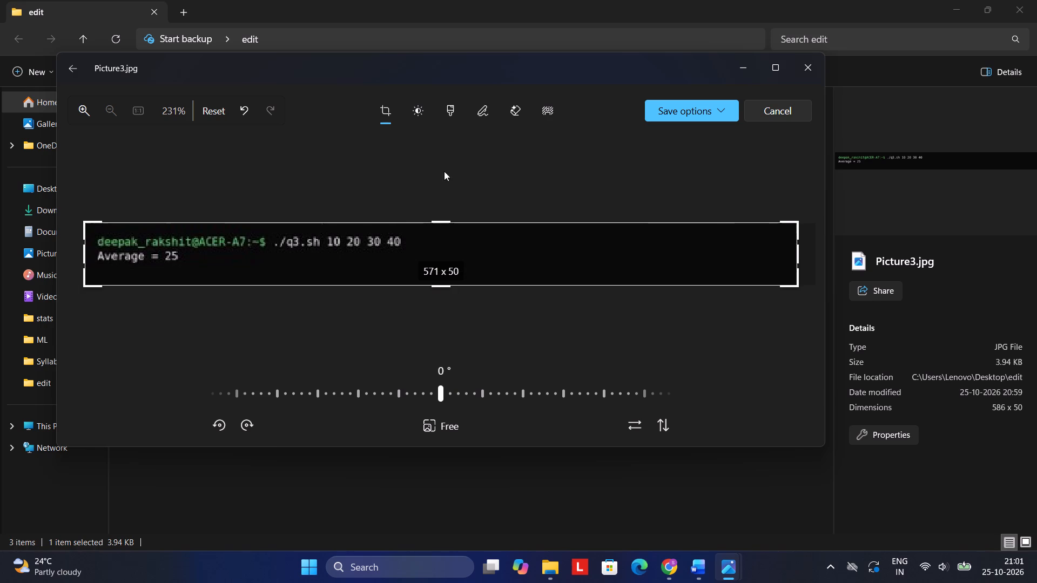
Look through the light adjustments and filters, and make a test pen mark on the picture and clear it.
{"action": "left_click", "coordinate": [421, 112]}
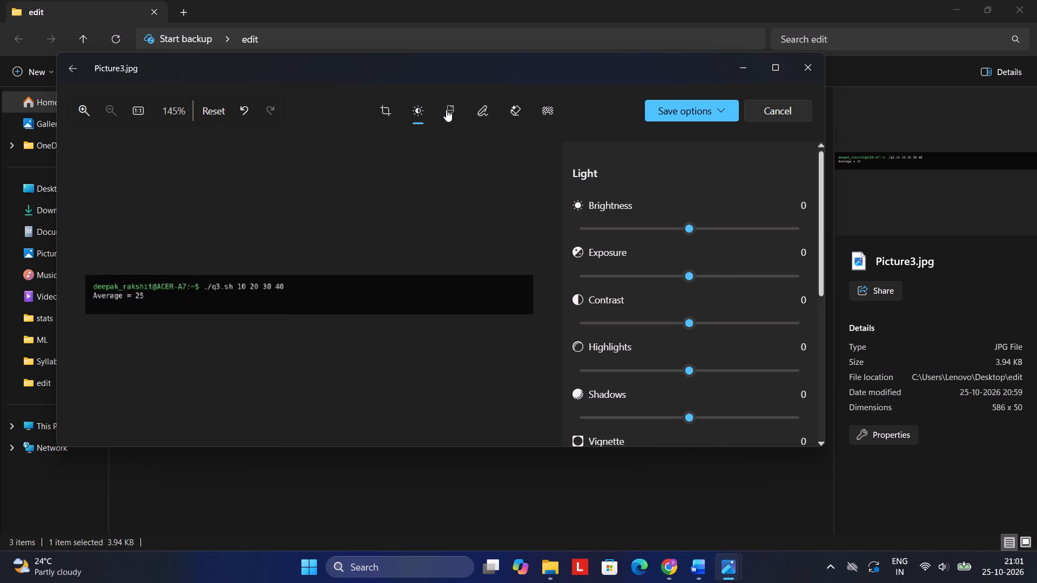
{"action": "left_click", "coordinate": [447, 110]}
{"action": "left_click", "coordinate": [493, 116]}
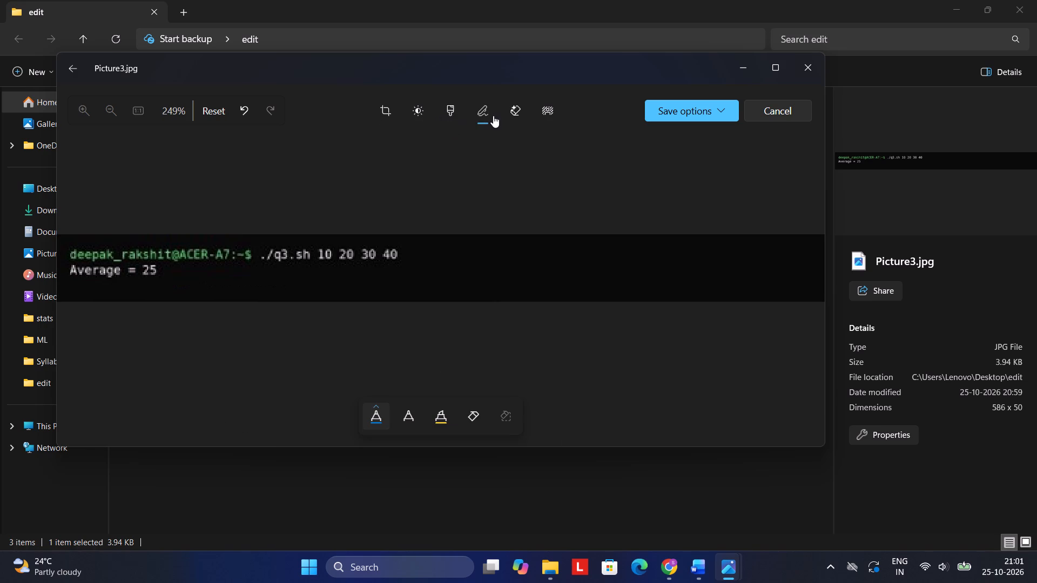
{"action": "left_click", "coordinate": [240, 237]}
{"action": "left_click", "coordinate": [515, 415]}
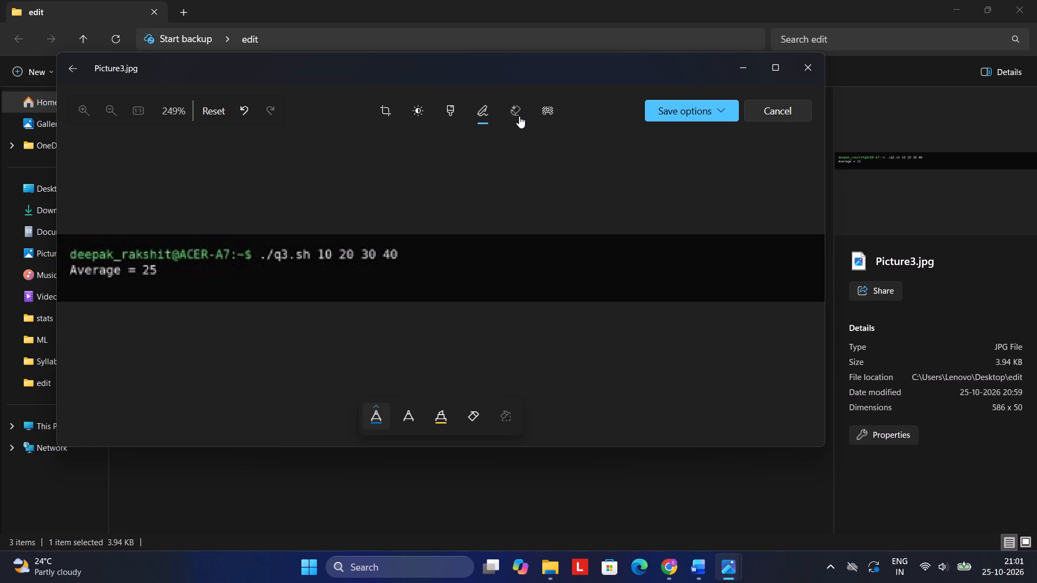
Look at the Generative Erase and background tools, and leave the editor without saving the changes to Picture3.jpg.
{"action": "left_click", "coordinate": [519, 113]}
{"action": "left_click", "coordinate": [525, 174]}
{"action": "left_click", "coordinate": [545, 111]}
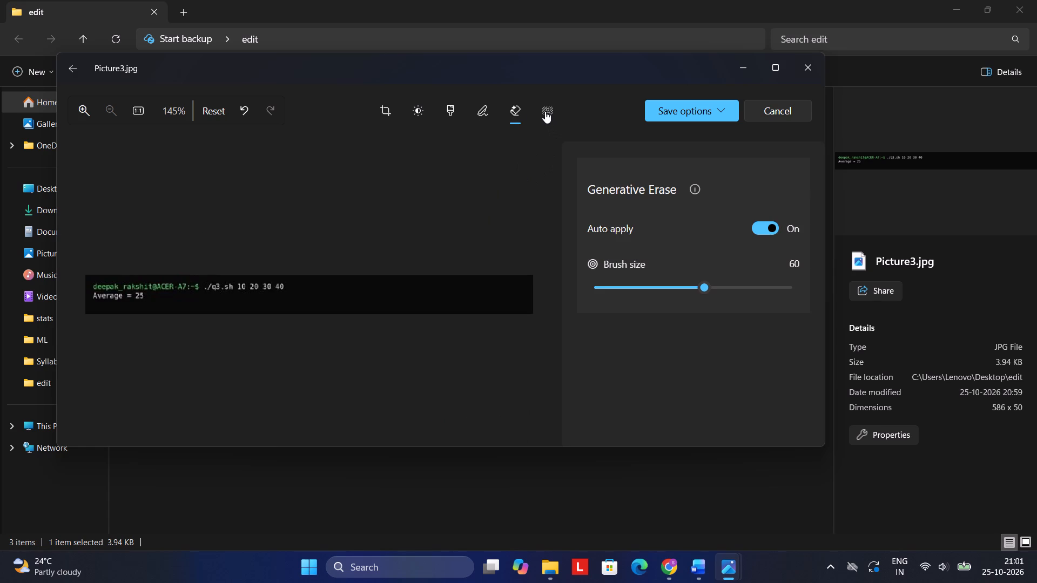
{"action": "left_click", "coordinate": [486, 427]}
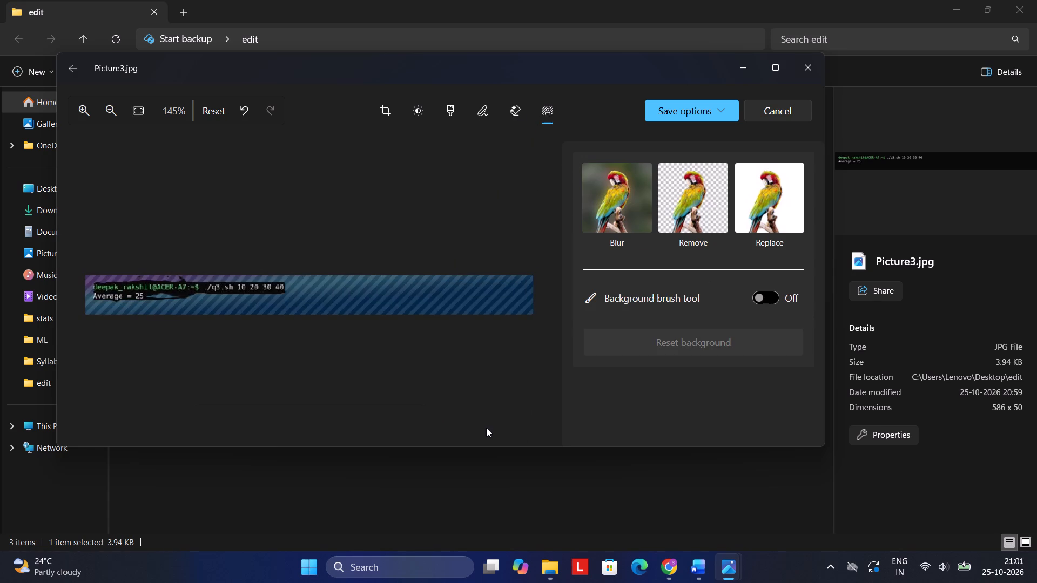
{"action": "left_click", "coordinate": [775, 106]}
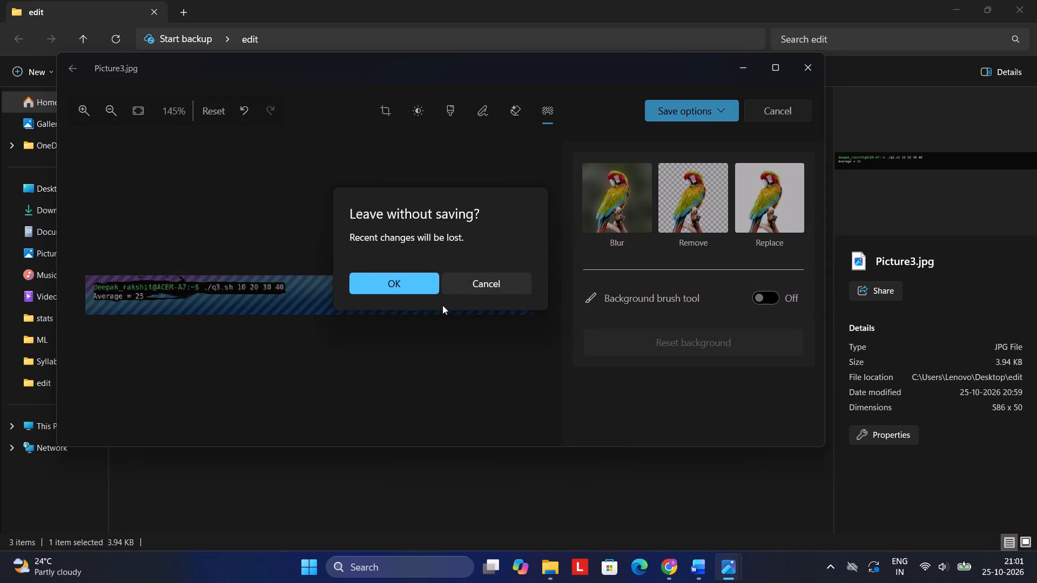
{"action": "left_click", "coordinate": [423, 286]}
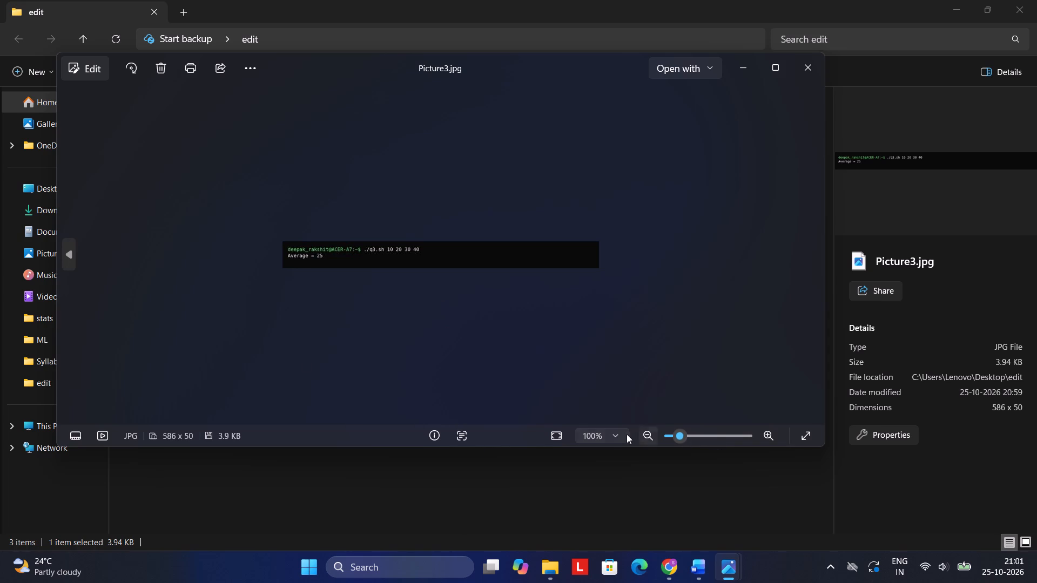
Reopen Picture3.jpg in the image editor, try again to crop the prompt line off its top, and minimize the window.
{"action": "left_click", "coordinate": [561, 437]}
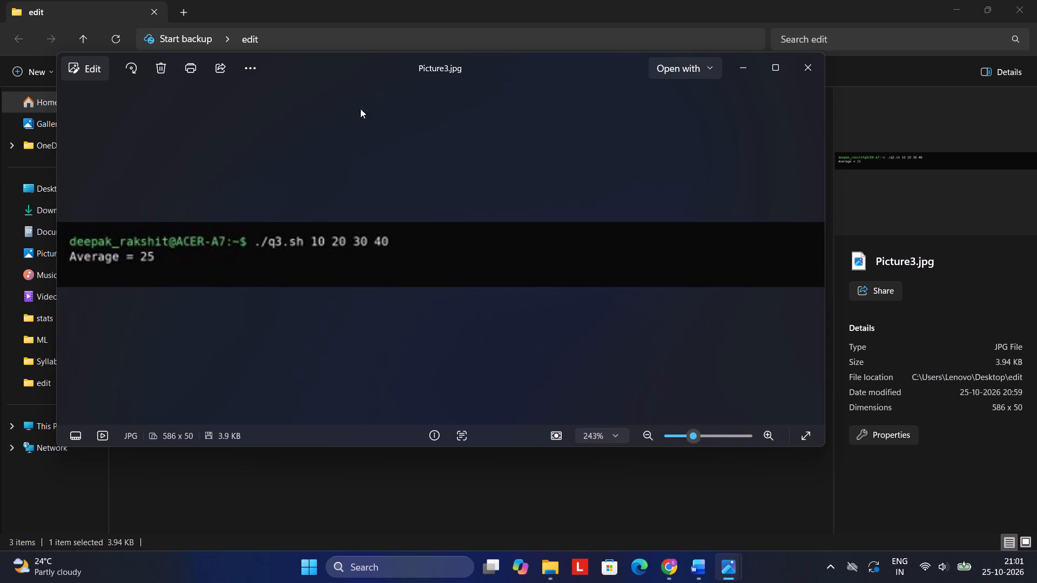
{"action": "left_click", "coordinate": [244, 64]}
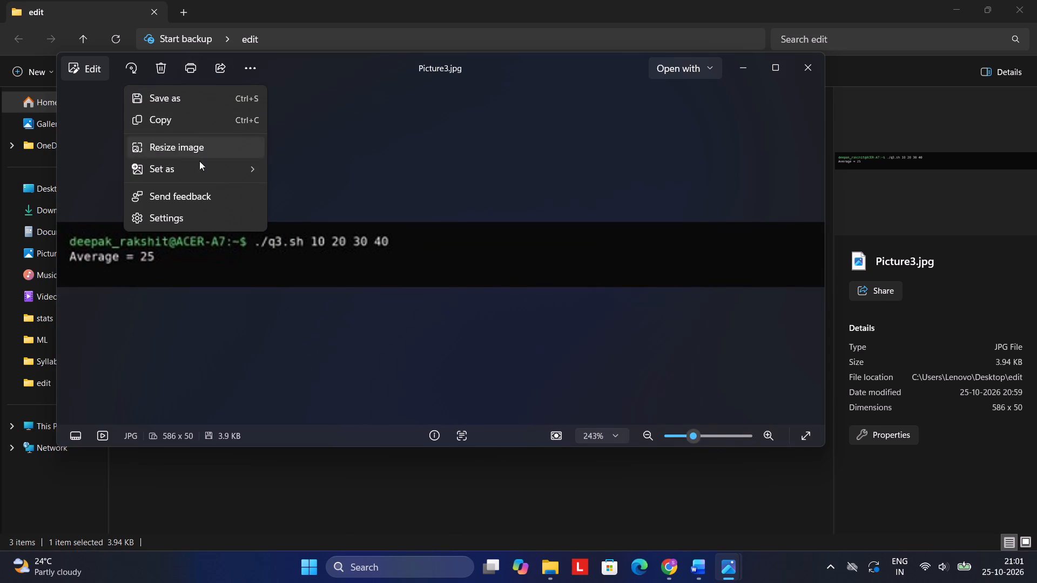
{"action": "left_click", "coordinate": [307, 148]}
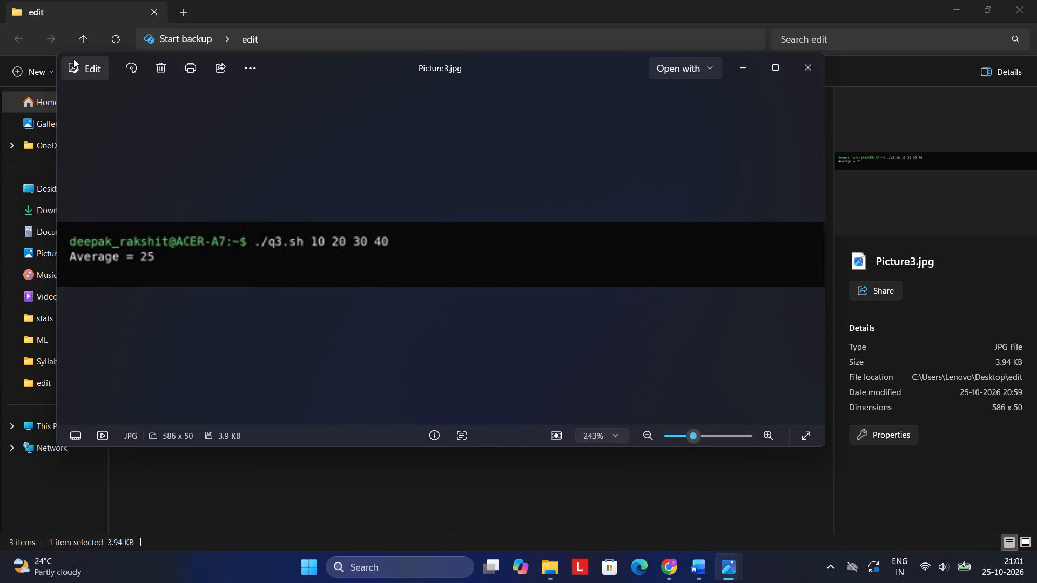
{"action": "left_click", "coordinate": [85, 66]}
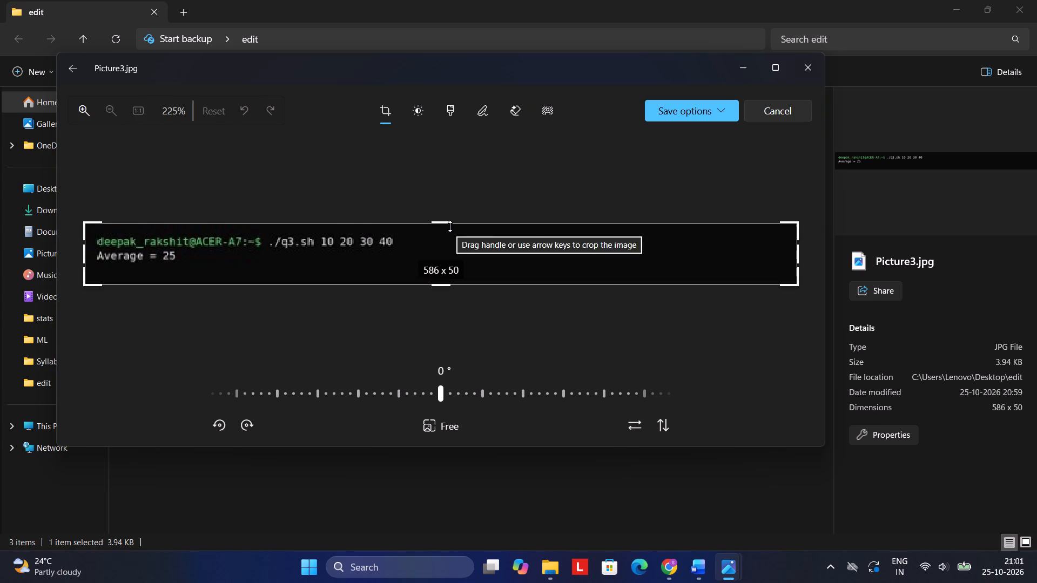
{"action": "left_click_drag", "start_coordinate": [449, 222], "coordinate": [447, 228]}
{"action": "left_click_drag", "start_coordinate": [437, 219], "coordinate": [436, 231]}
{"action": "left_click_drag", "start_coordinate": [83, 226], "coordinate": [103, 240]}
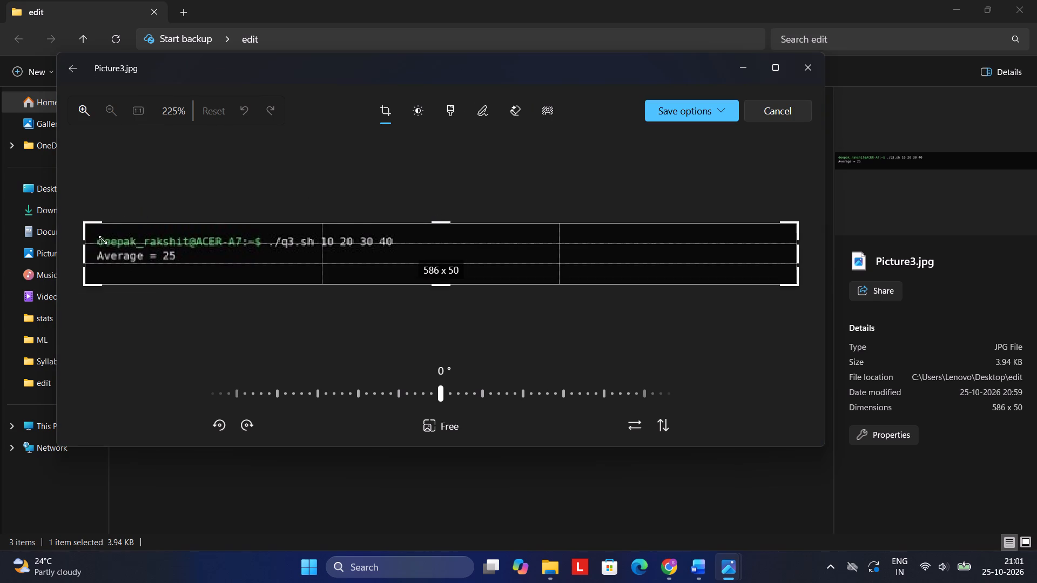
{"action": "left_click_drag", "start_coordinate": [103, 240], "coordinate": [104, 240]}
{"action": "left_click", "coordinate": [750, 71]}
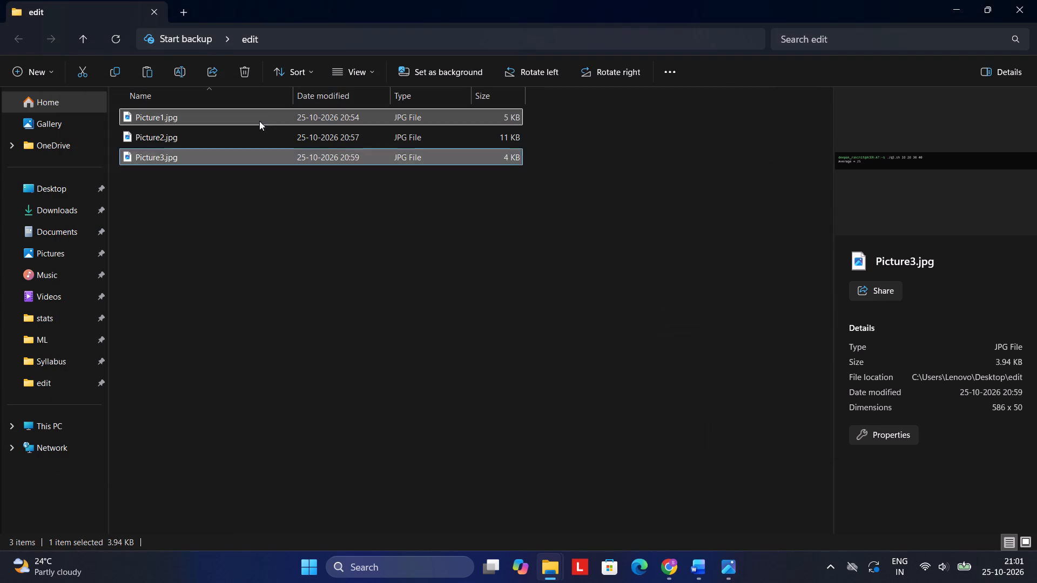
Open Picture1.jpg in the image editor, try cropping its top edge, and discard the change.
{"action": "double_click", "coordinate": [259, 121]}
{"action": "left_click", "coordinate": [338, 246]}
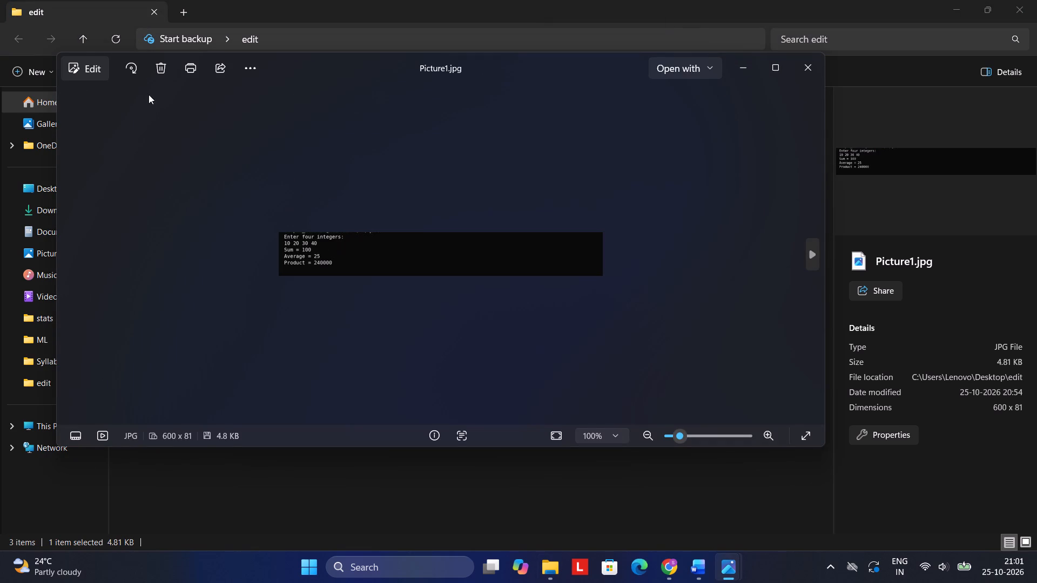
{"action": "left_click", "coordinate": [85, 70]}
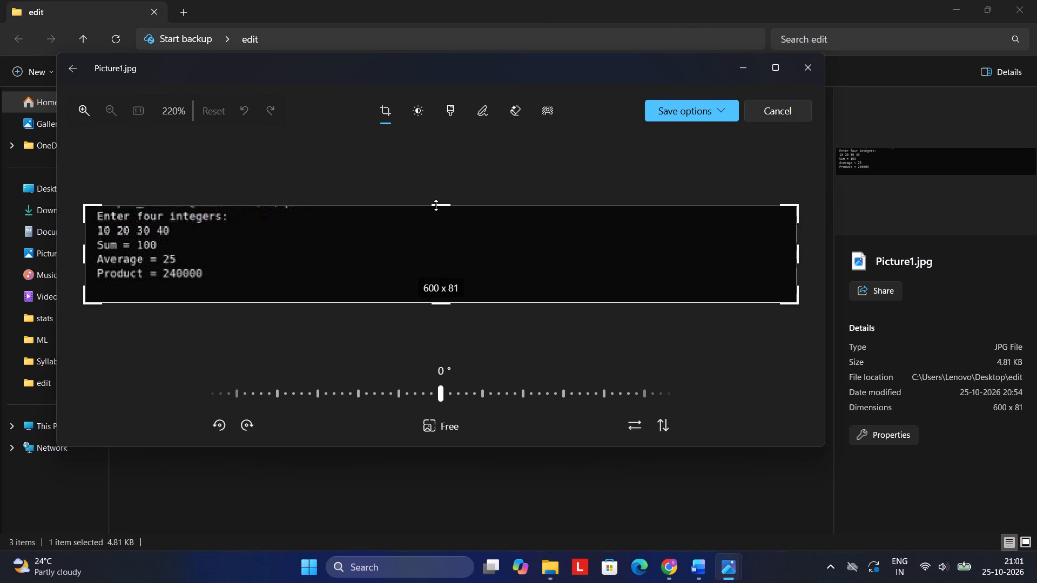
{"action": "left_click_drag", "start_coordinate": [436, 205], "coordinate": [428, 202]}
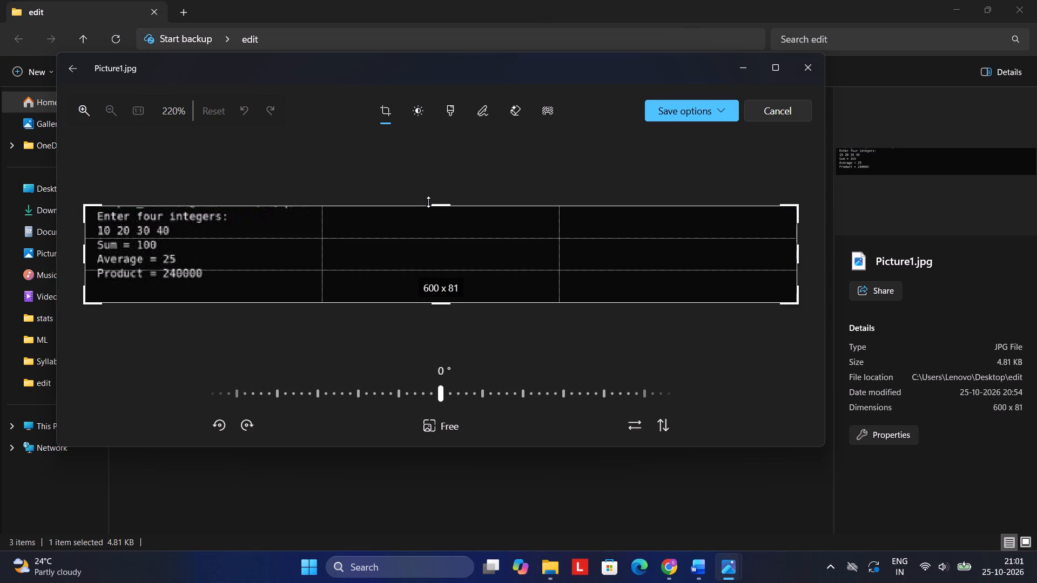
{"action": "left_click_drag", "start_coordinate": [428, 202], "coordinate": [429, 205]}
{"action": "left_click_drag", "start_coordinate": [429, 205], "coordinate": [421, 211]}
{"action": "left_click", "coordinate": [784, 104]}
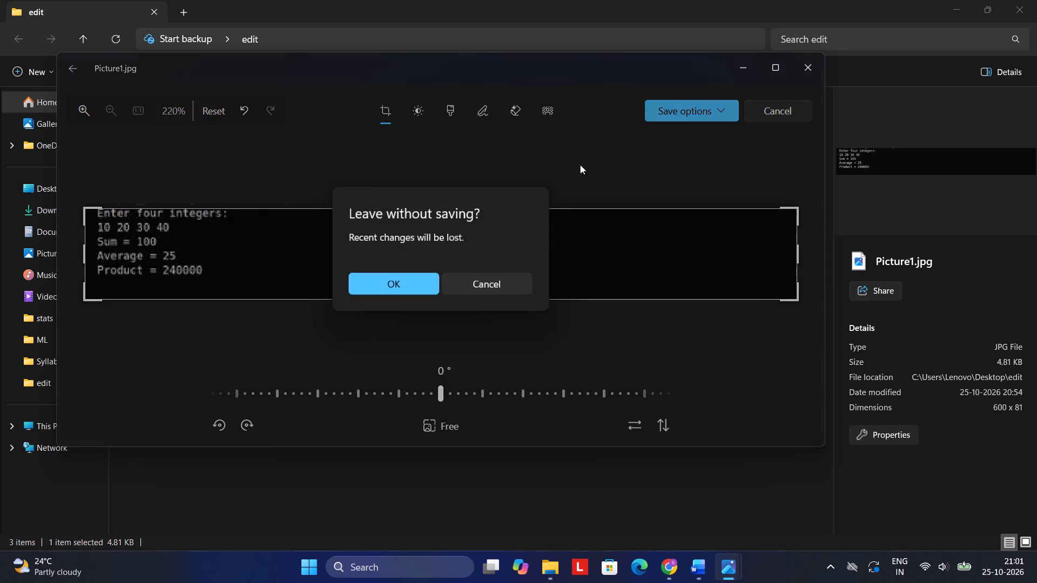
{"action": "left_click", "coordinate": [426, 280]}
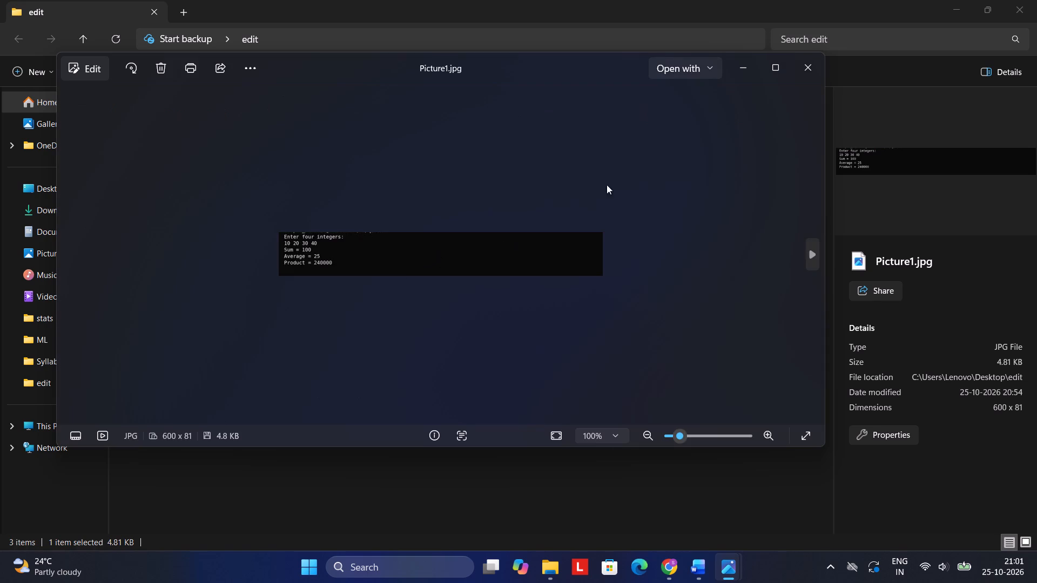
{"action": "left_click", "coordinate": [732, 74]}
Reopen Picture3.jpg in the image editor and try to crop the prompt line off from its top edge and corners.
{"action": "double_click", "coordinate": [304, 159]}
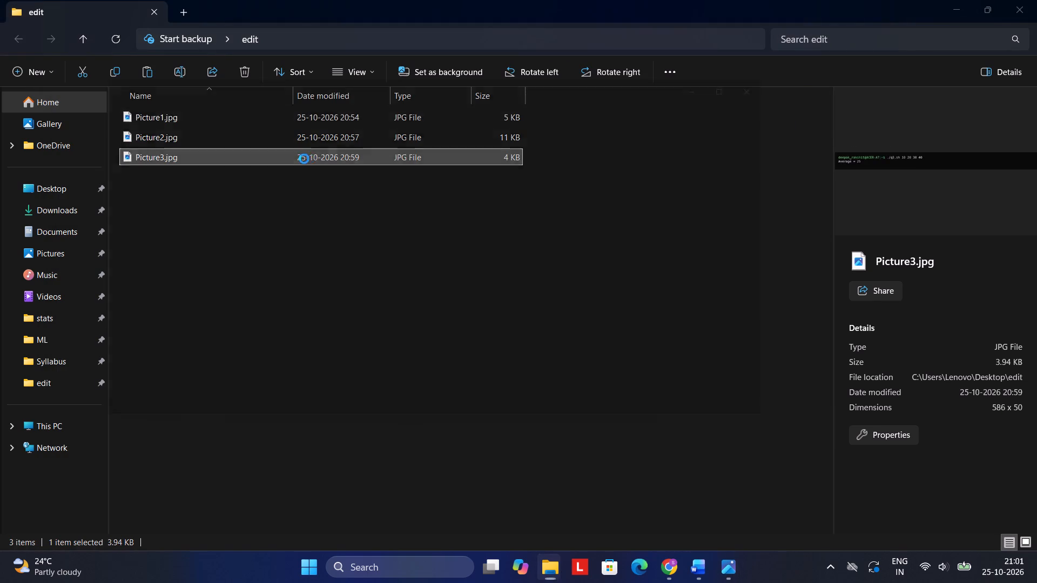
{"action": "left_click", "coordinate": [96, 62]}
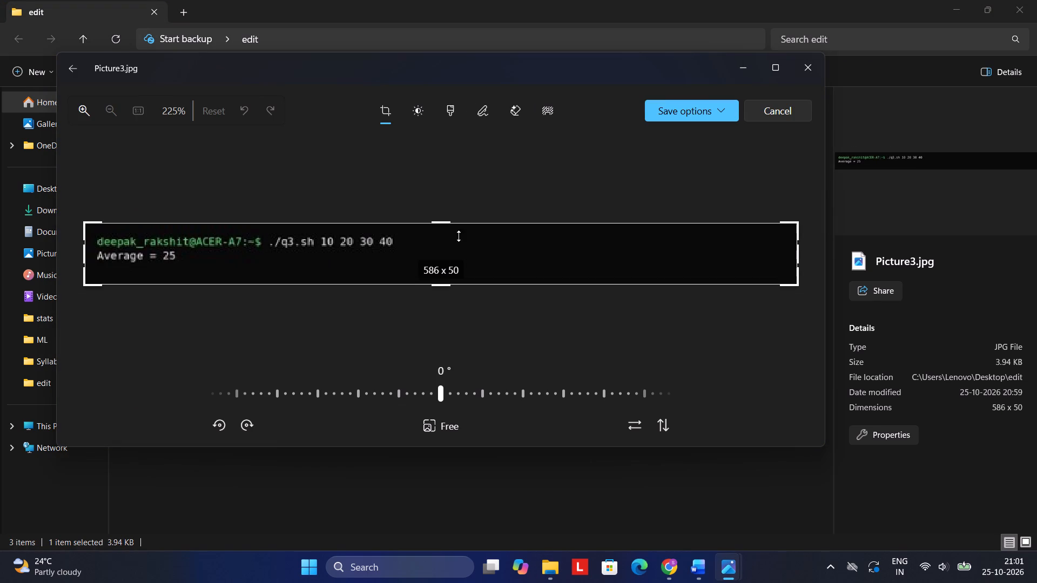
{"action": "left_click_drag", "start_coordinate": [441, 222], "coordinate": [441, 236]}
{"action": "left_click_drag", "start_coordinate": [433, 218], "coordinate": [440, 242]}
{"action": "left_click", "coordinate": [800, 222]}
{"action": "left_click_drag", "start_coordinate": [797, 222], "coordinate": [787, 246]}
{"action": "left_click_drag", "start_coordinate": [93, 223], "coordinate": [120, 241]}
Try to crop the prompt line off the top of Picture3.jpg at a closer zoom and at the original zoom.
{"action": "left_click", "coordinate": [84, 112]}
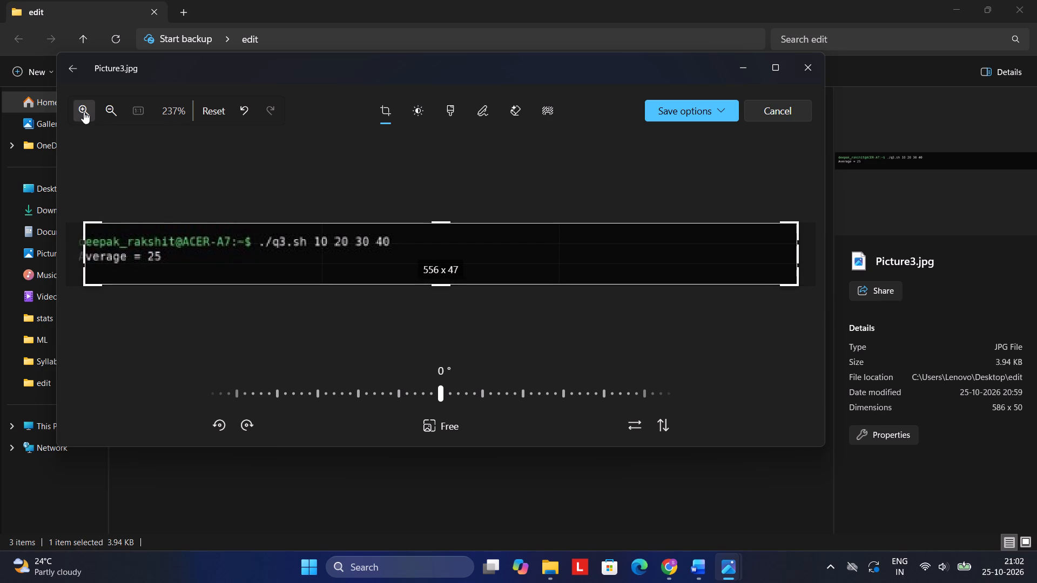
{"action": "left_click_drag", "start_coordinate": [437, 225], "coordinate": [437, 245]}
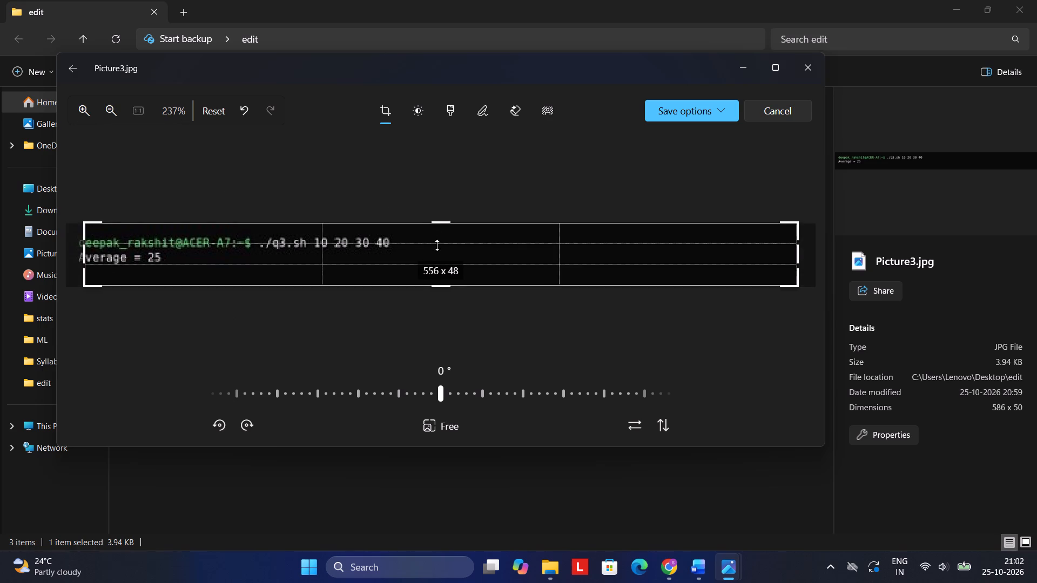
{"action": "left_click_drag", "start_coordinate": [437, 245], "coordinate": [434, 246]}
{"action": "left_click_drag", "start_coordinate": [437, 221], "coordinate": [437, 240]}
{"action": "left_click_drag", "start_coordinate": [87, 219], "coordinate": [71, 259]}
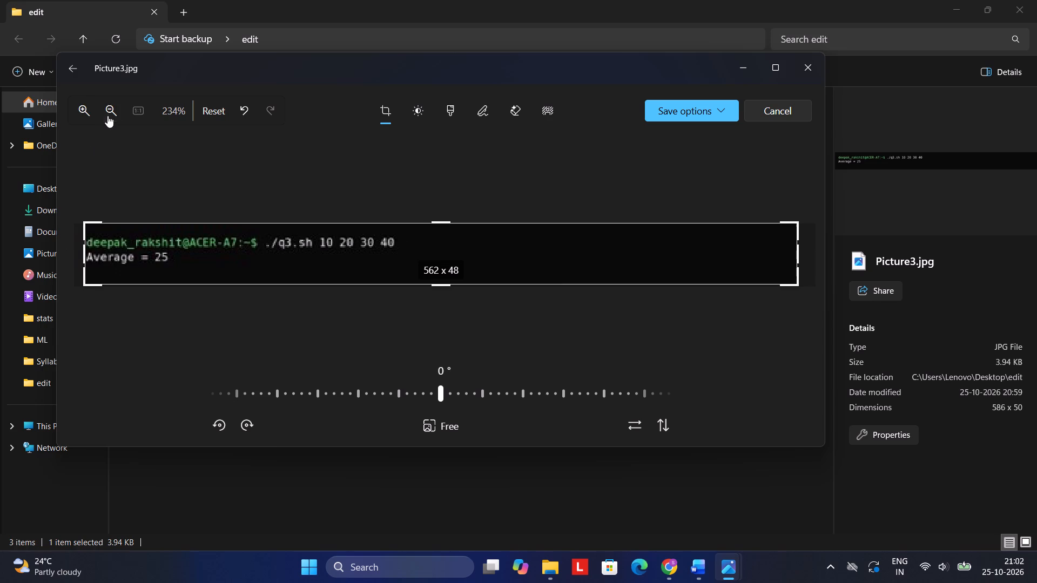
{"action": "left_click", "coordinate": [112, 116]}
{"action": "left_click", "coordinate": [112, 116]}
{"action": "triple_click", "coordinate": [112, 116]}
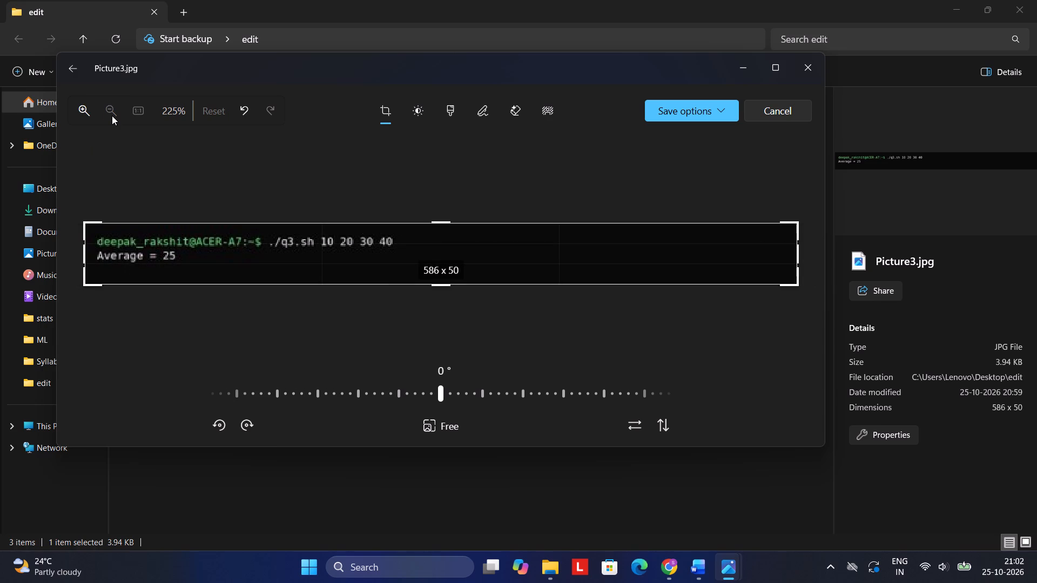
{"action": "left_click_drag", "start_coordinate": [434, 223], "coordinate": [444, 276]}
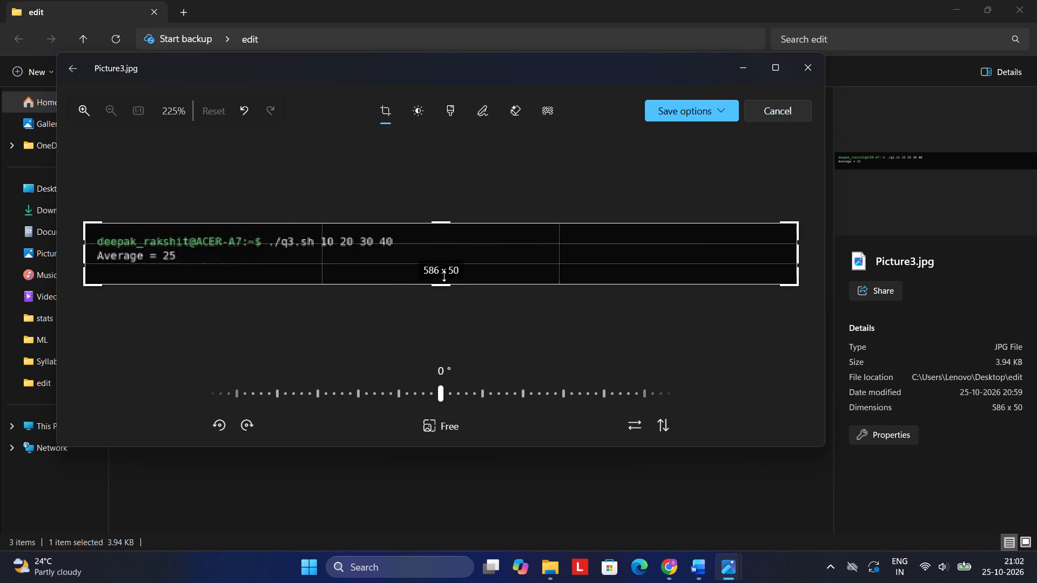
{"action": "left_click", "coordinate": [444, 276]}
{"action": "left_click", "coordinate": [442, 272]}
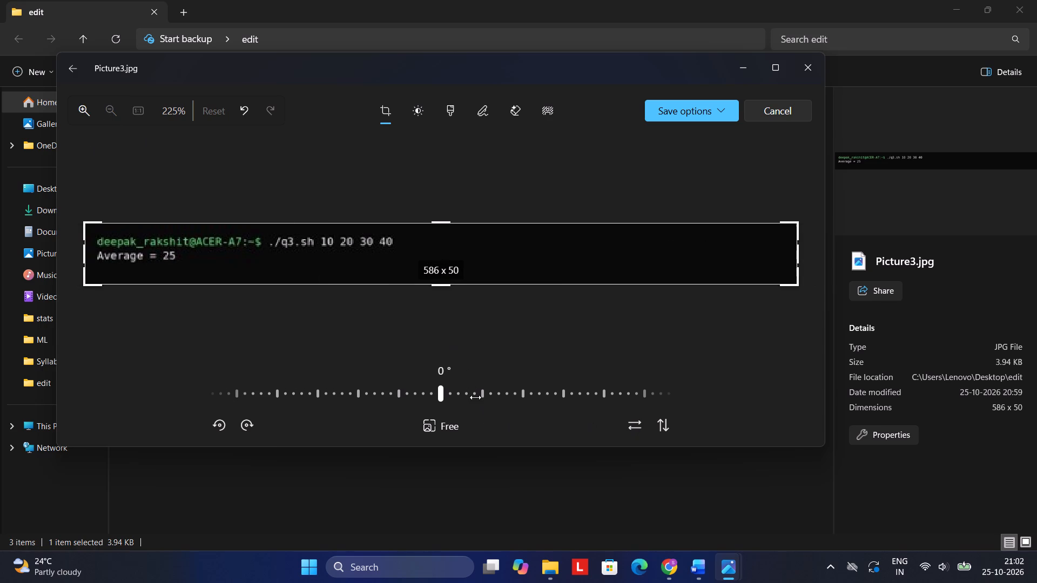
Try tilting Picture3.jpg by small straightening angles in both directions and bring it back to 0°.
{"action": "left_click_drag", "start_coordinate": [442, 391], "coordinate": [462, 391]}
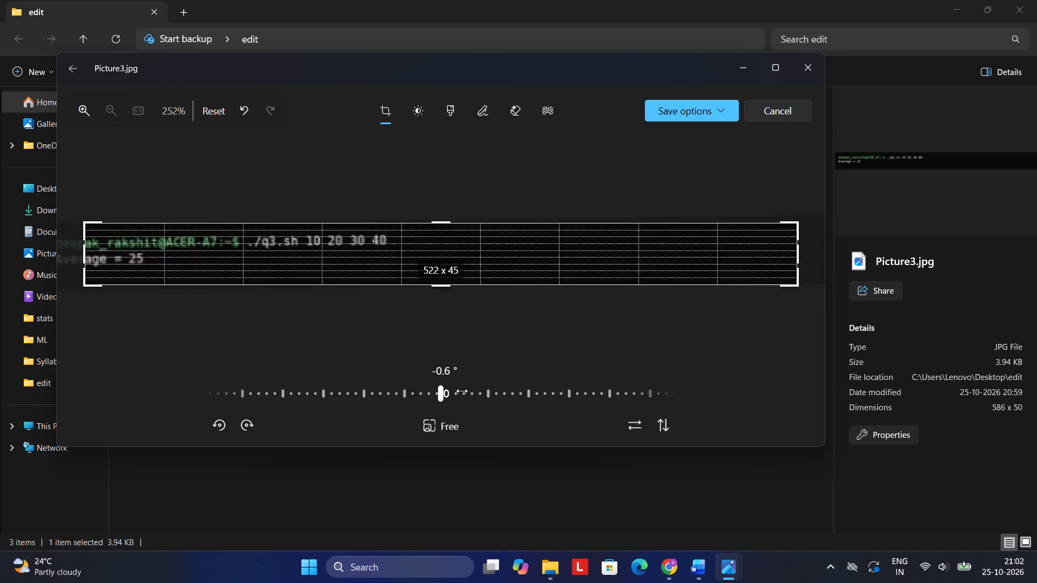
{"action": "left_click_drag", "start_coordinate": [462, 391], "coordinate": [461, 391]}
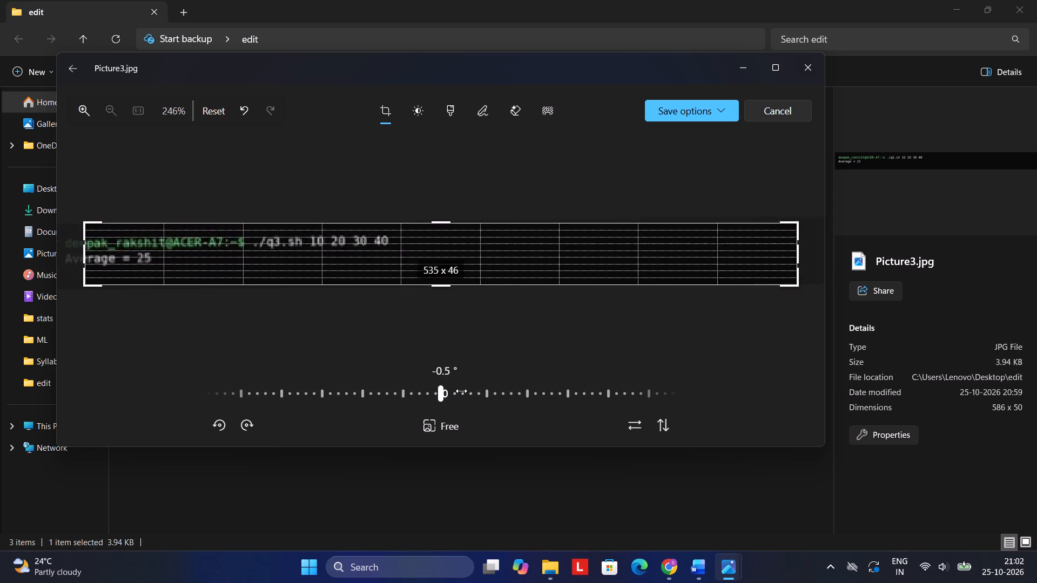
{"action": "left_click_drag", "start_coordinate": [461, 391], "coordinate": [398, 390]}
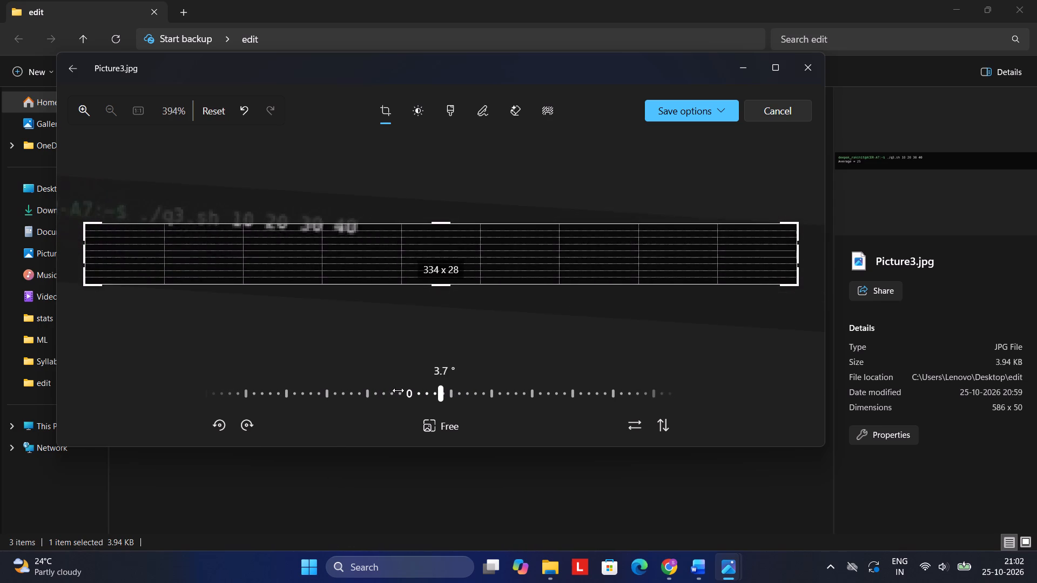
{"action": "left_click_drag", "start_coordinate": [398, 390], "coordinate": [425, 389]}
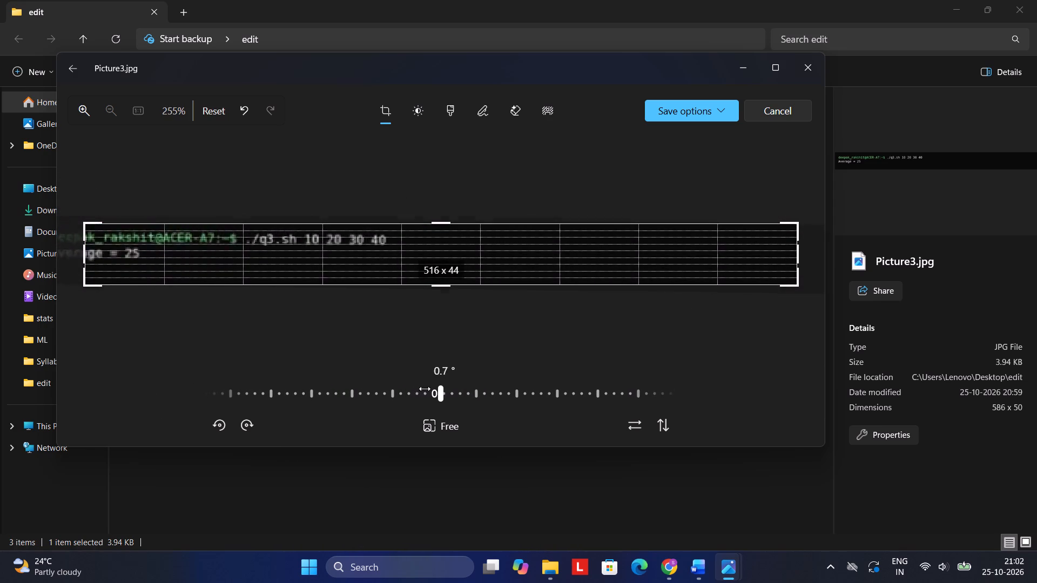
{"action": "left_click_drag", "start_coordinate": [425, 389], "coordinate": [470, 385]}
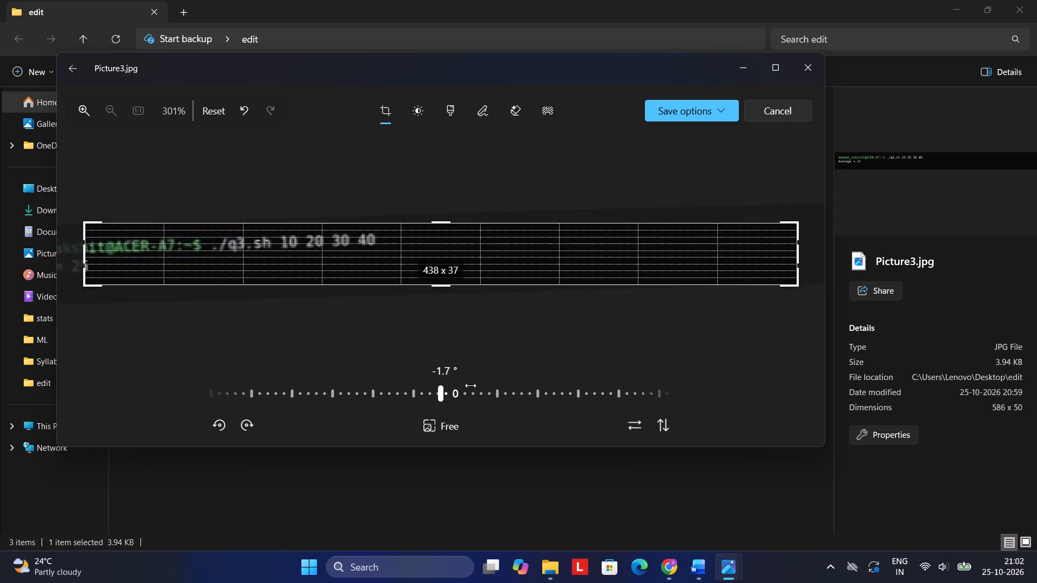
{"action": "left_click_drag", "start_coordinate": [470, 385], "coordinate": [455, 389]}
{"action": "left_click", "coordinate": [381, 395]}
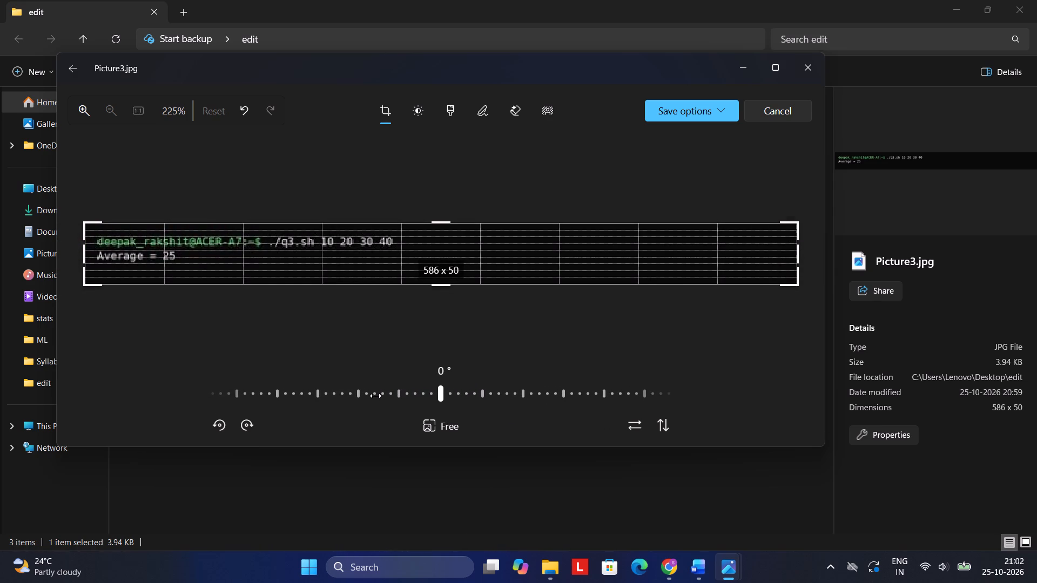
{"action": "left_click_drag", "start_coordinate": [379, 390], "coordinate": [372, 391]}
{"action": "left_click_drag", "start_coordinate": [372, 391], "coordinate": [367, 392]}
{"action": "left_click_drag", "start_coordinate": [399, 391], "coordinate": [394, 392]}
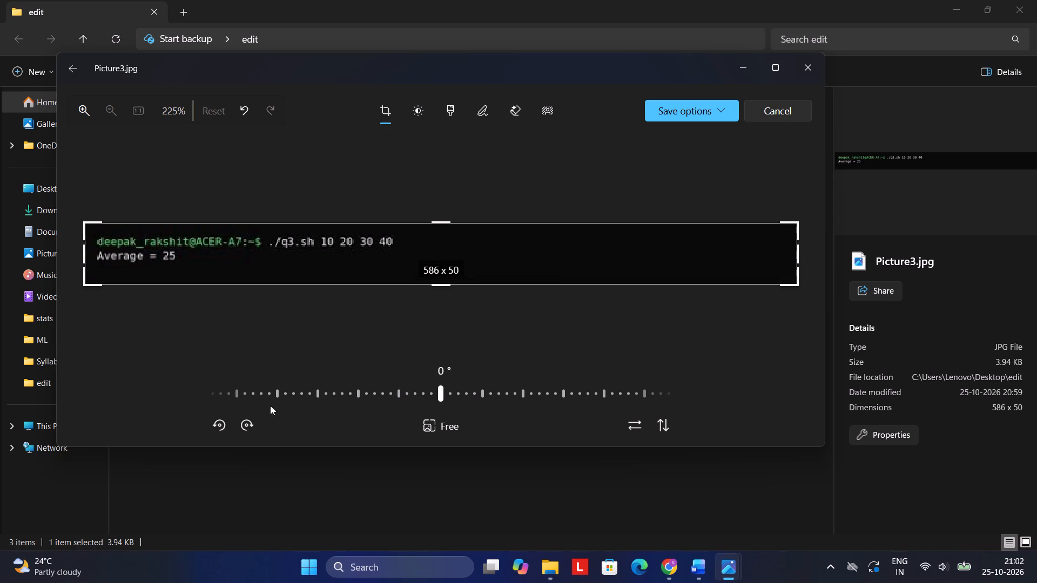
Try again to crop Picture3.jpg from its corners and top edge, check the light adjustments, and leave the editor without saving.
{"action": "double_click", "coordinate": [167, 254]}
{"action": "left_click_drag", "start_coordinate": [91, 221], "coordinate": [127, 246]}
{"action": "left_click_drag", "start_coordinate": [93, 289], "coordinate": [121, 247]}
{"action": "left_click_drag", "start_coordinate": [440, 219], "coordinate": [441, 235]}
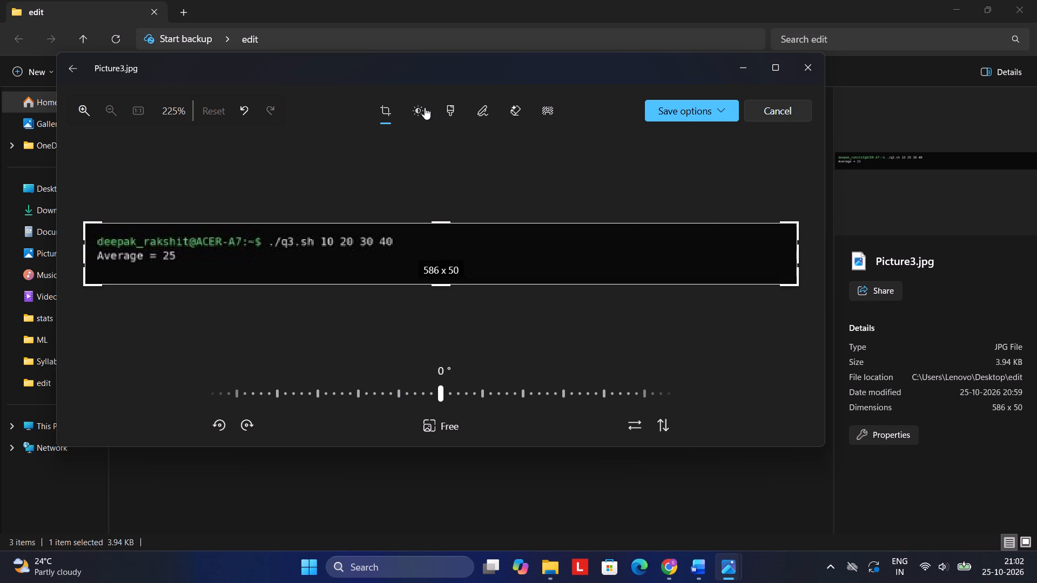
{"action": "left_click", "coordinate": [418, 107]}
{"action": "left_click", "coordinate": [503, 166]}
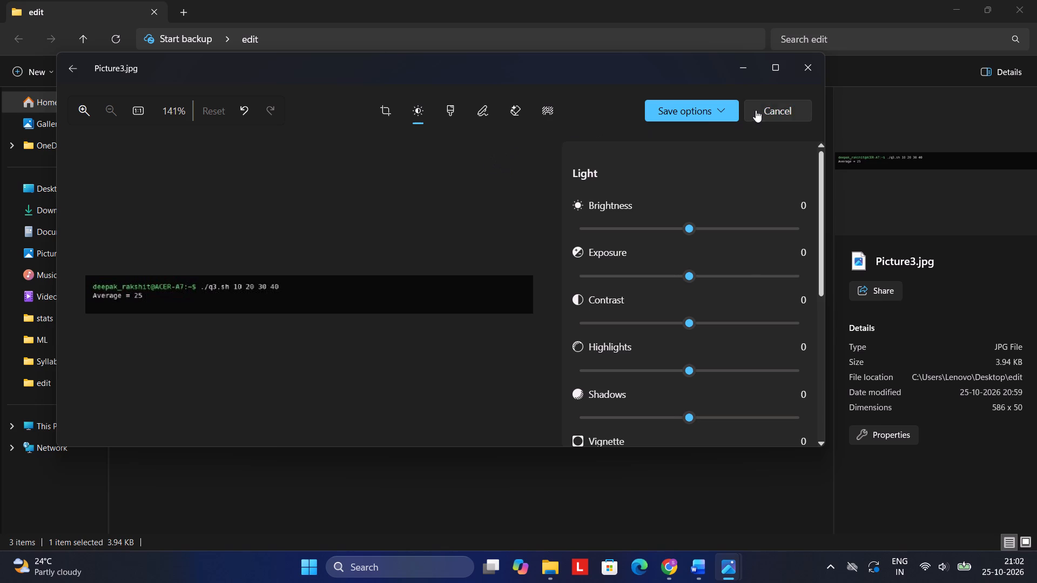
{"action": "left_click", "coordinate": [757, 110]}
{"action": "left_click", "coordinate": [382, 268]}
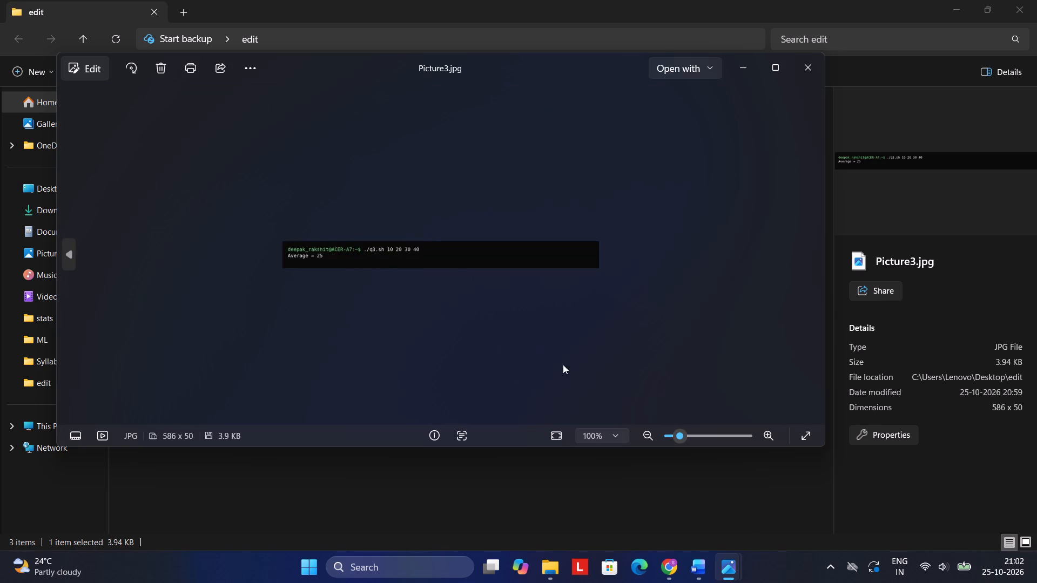
Look at the resize settings and the other image options for Picture3.jpg without applying any of them.
{"action": "left_click", "coordinate": [255, 70]}
{"action": "left_click", "coordinate": [210, 146]}
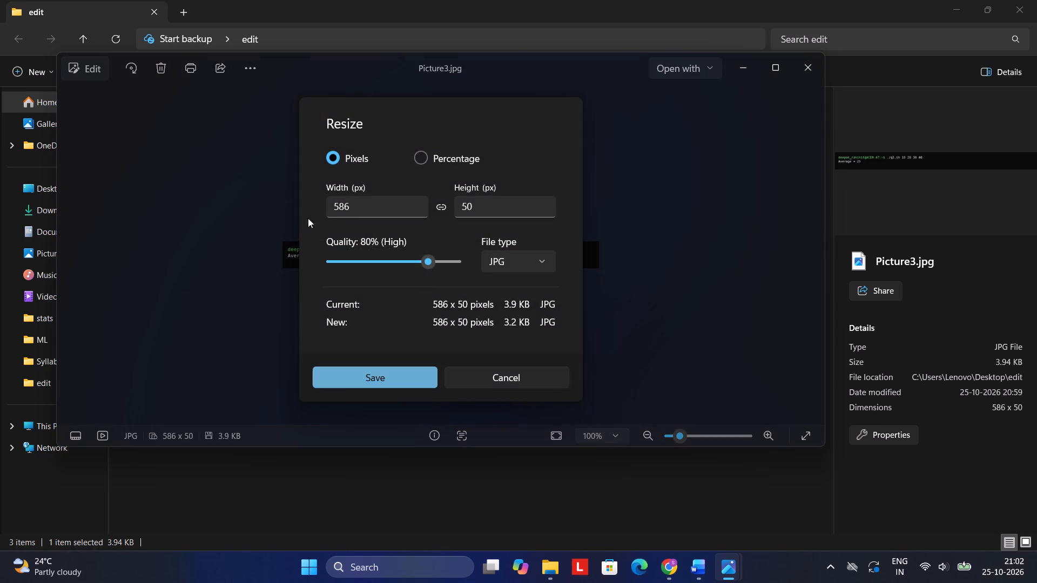
{"action": "left_click", "coordinate": [521, 381]}
{"action": "left_click", "coordinate": [254, 63]}
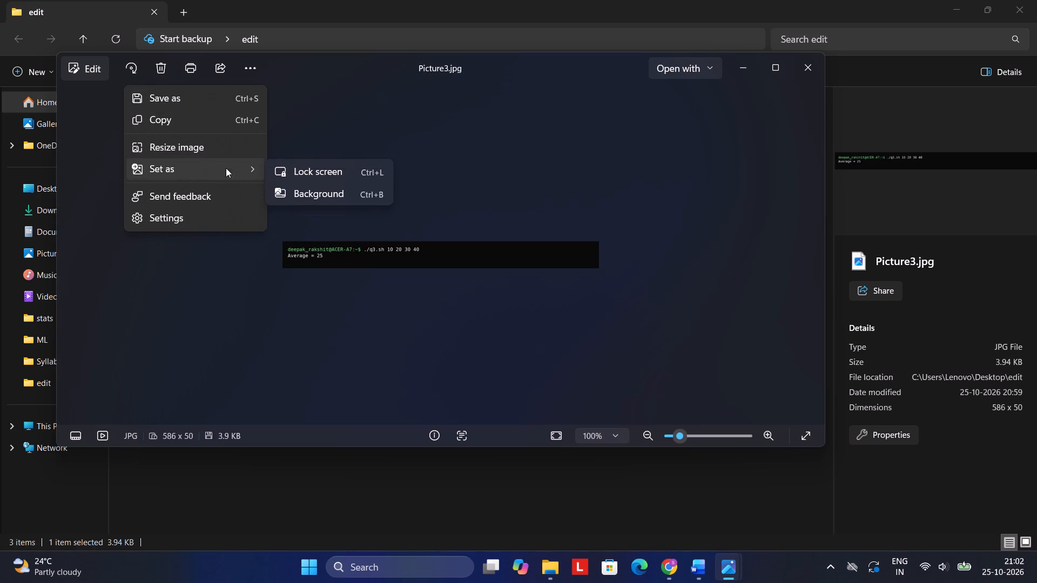
{"action": "left_click", "coordinate": [304, 123]}
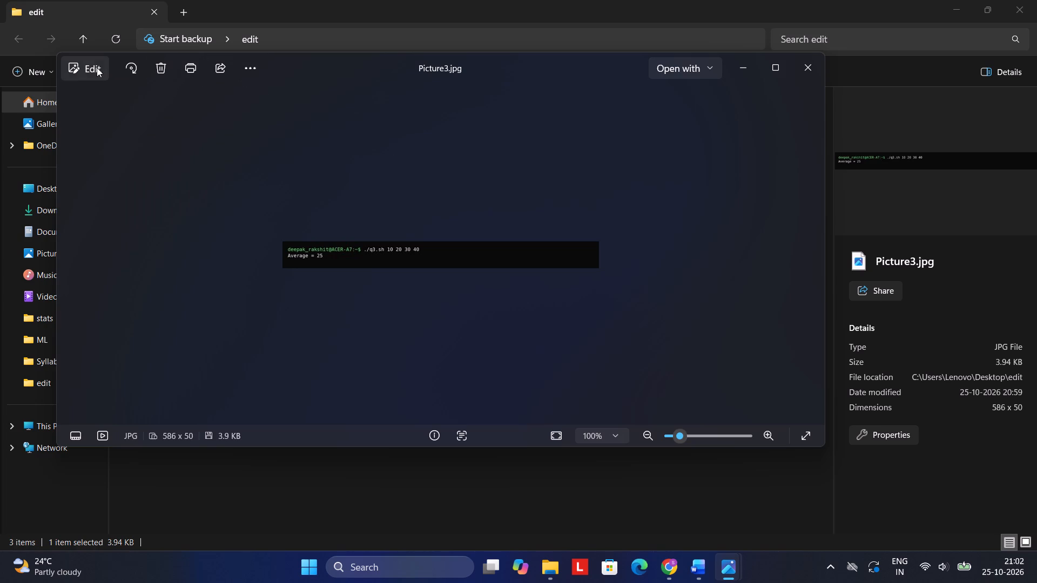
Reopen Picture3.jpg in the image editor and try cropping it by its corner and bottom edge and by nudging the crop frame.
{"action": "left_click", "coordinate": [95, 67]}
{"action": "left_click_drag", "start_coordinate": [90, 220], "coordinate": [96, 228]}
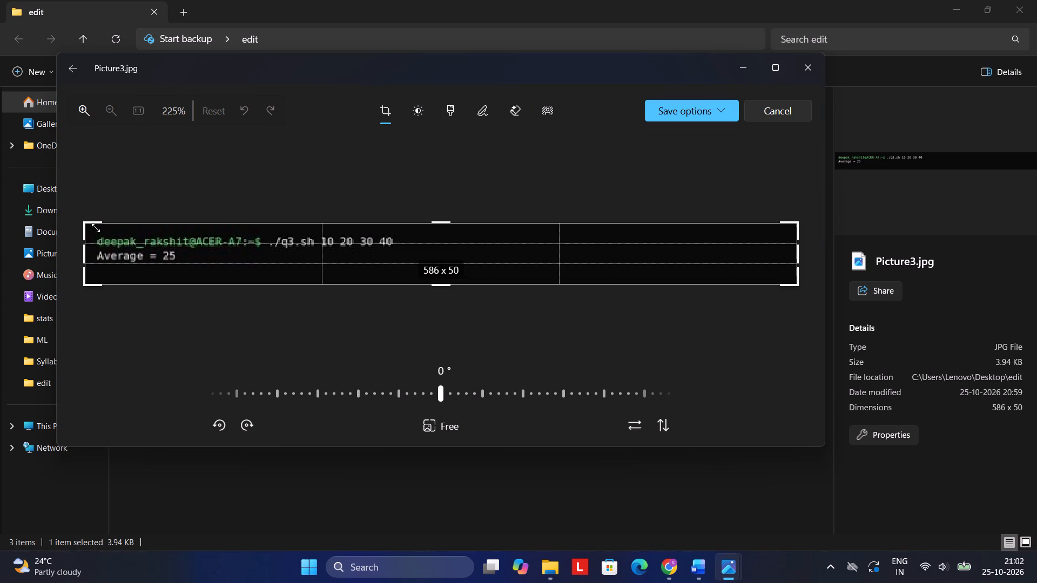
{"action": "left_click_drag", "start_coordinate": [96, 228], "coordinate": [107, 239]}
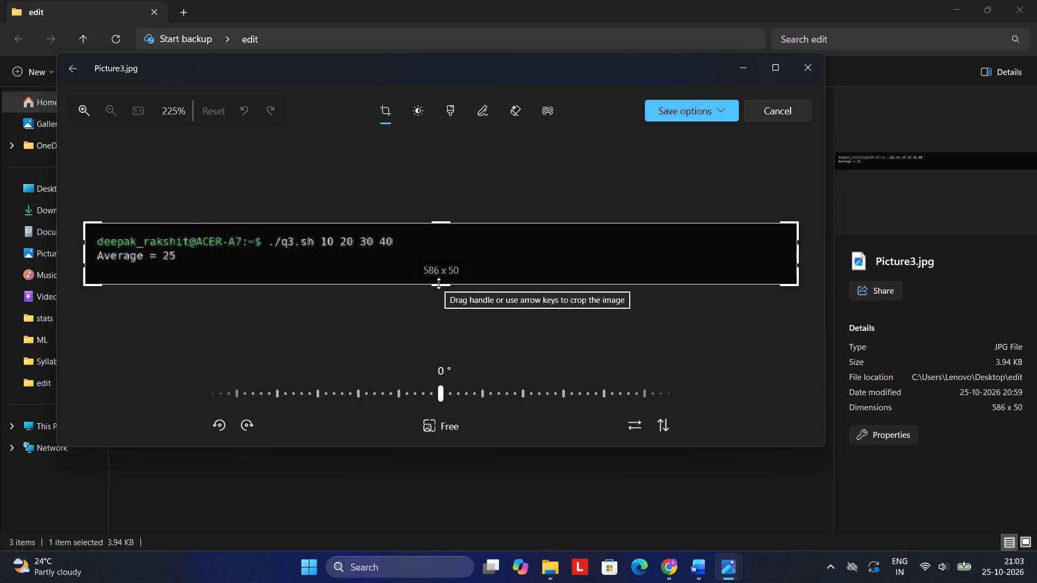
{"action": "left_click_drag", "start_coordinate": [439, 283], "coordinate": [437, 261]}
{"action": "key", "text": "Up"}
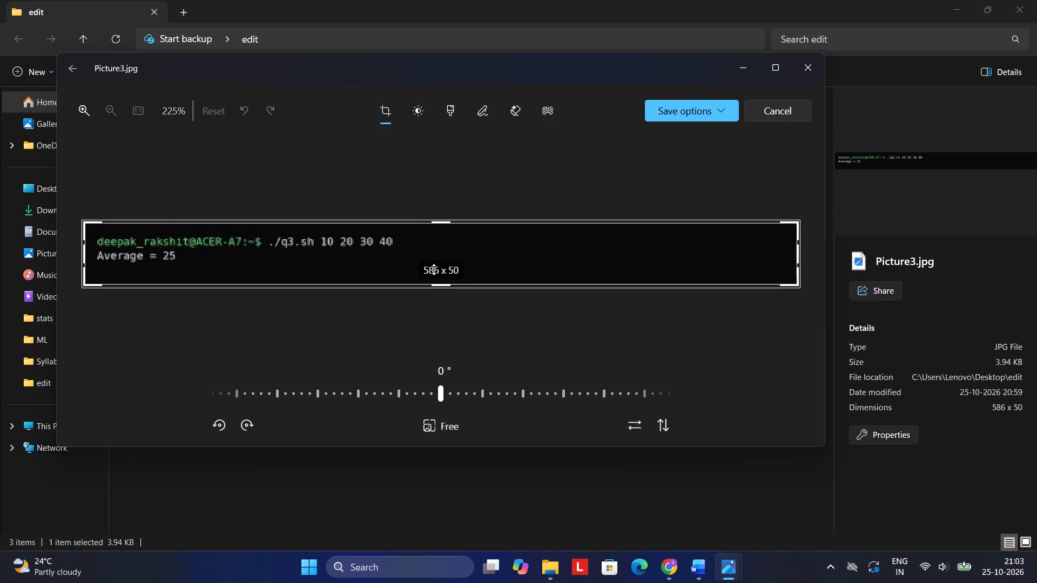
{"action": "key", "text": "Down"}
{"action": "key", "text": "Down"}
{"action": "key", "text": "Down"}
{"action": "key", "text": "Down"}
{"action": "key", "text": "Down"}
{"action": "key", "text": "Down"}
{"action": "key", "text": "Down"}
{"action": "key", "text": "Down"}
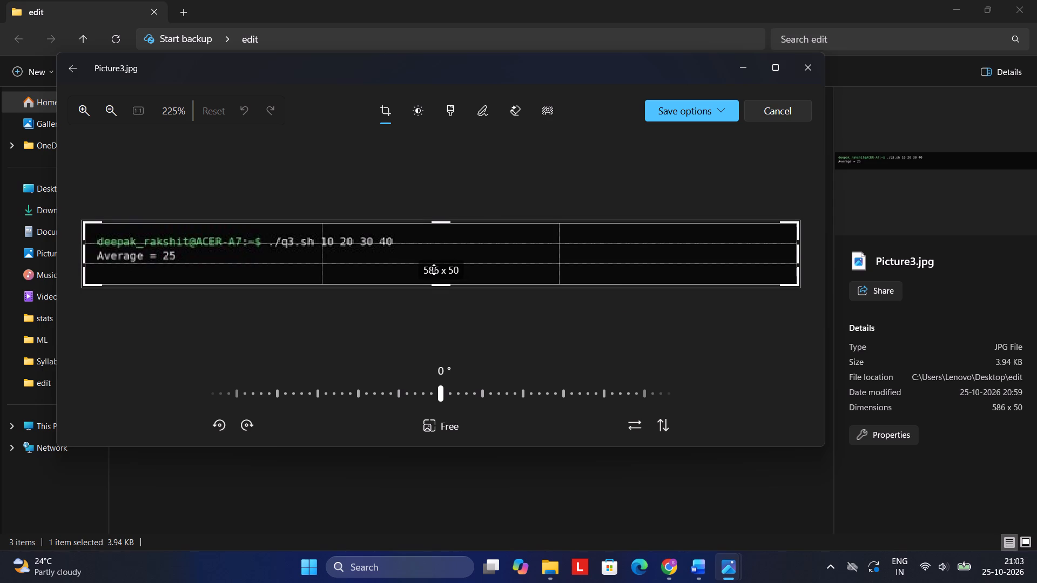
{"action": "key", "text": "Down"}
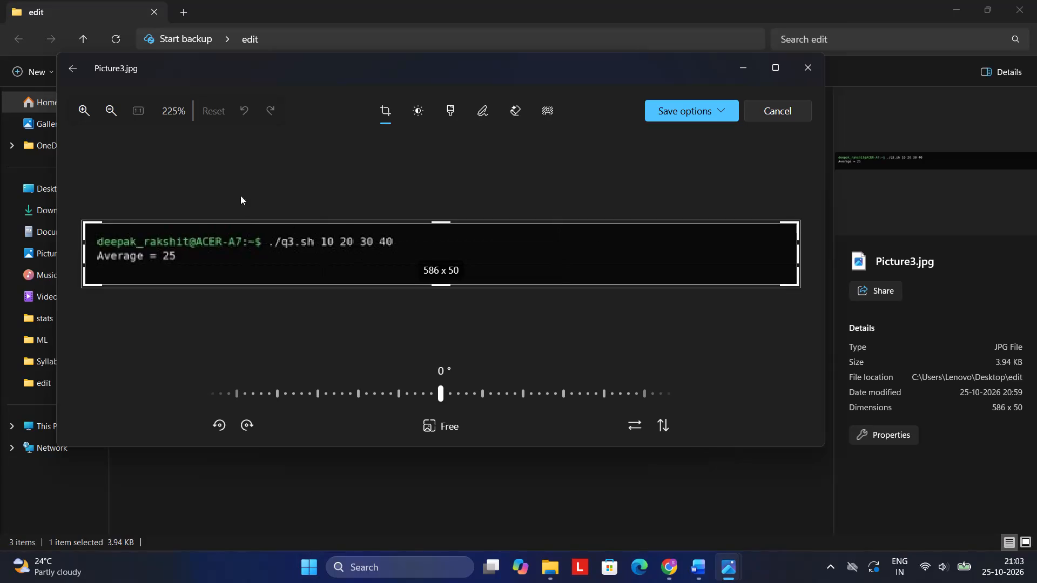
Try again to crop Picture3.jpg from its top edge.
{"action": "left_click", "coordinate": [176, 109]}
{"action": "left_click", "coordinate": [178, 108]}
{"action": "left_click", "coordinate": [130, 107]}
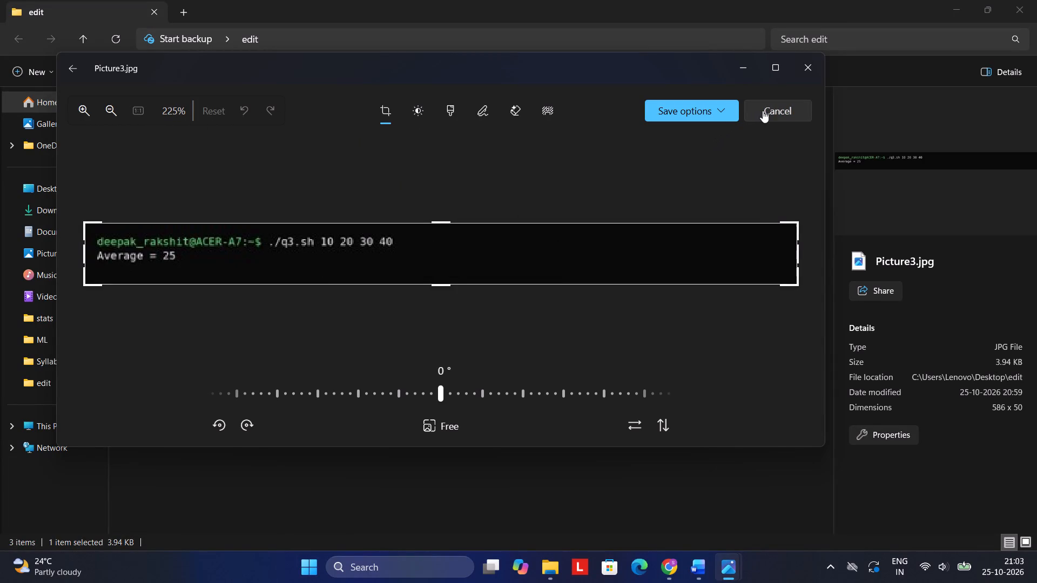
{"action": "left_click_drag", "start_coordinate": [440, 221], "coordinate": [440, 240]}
Switch to the Word document and open the picture options for the q4.sh terminal output under question iv.
{"action": "left_click", "coordinate": [677, 574]}
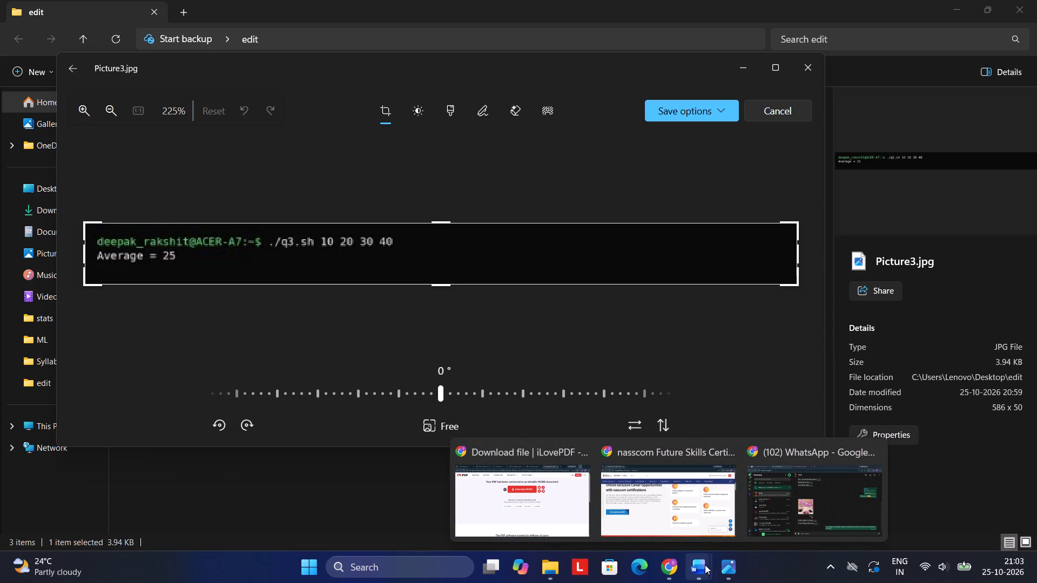
{"action": "left_click", "coordinate": [695, 579]}
{"action": "left_click", "coordinate": [806, 486]}
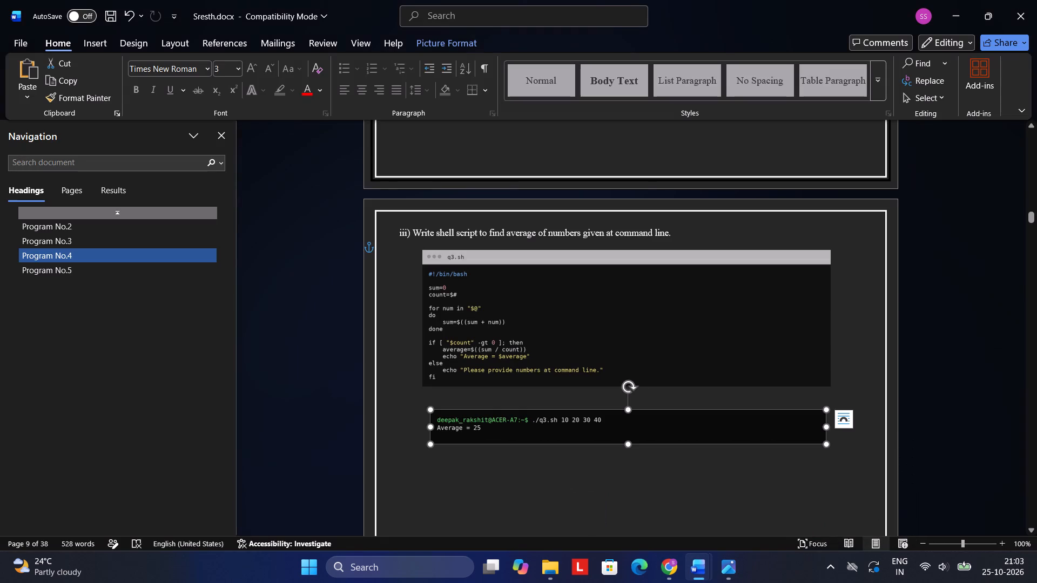
{"action": "scroll", "coordinate": [533, 386], "scroll_direction": "down", "scroll_amount": 4}
{"action": "left_click", "coordinate": [545, 368]}
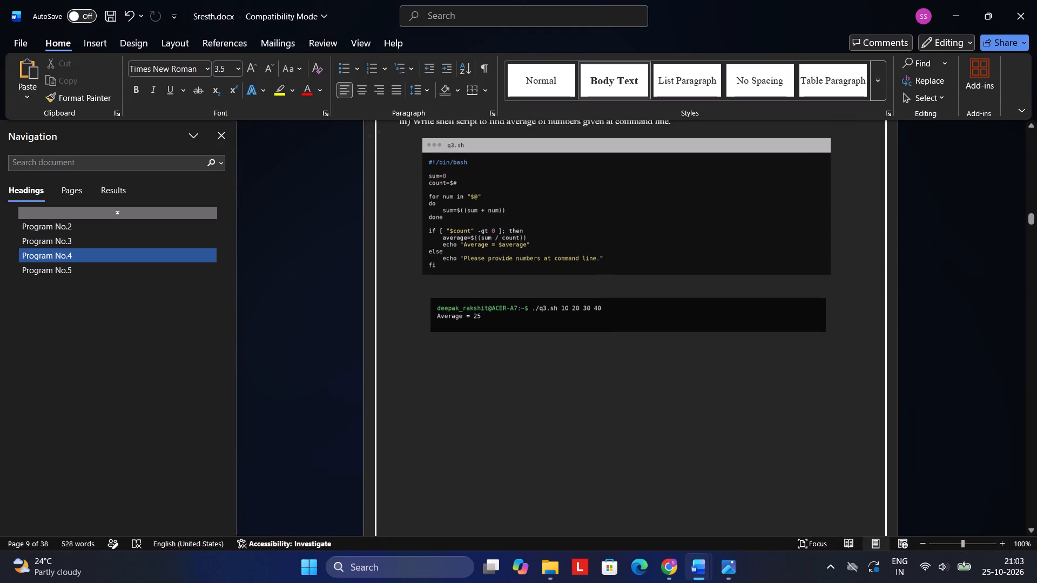
{"action": "scroll", "coordinate": [583, 362], "scroll_direction": "down", "scroll_amount": 20}
{"action": "scroll", "coordinate": [583, 362], "scroll_direction": "down", "scroll_amount": 3}
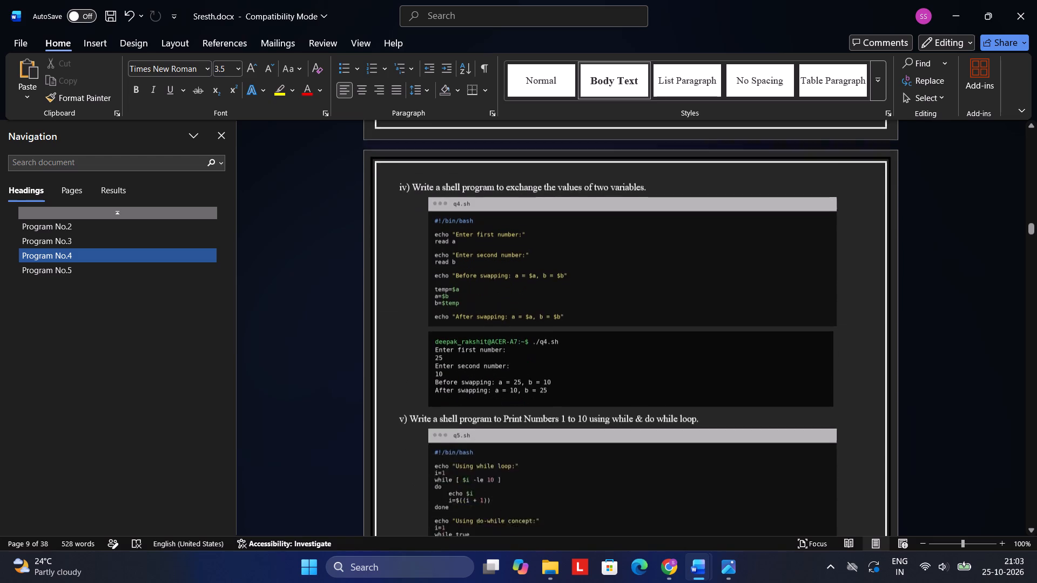
{"action": "left_click", "coordinate": [539, 337]}
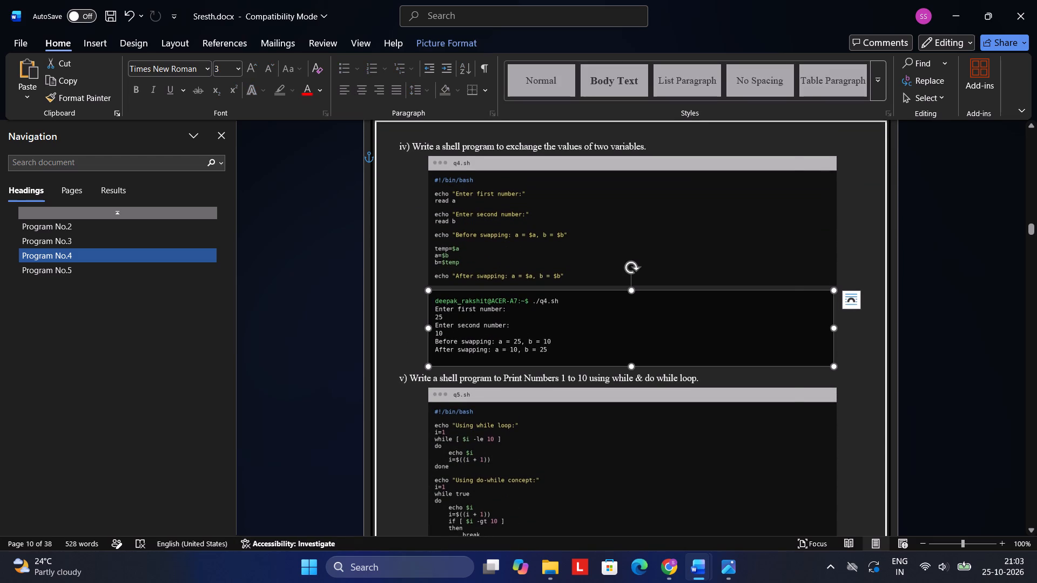
{"action": "right_click", "coordinate": [644, 318]}
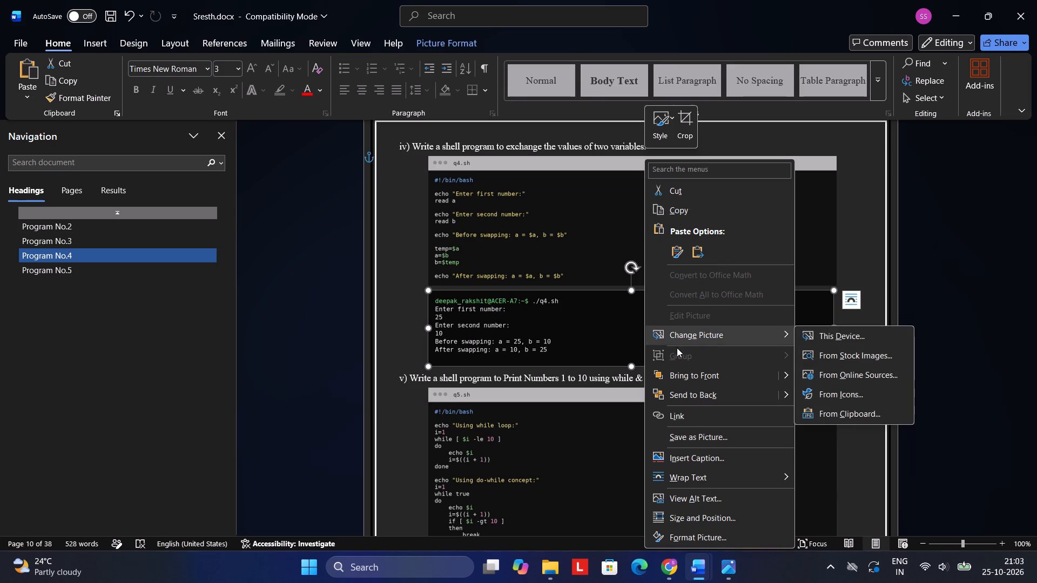
In the Word document, save the q4.sh output picture as Picture4.jpg in the edit folder.
{"action": "left_click", "coordinate": [581, 336]}
{"action": "right_click", "coordinate": [690, 320]}
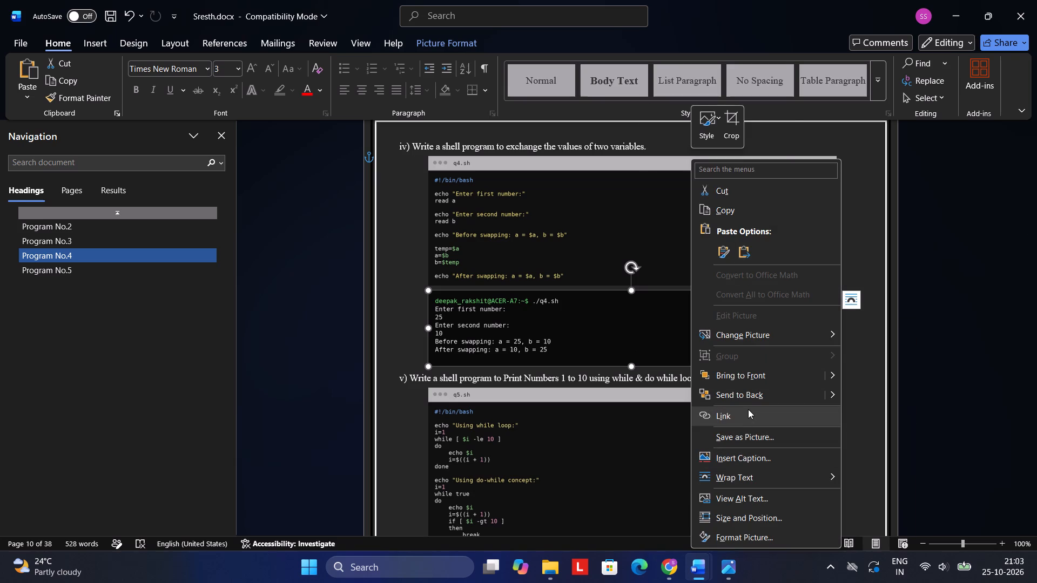
{"action": "left_click", "coordinate": [752, 435]}
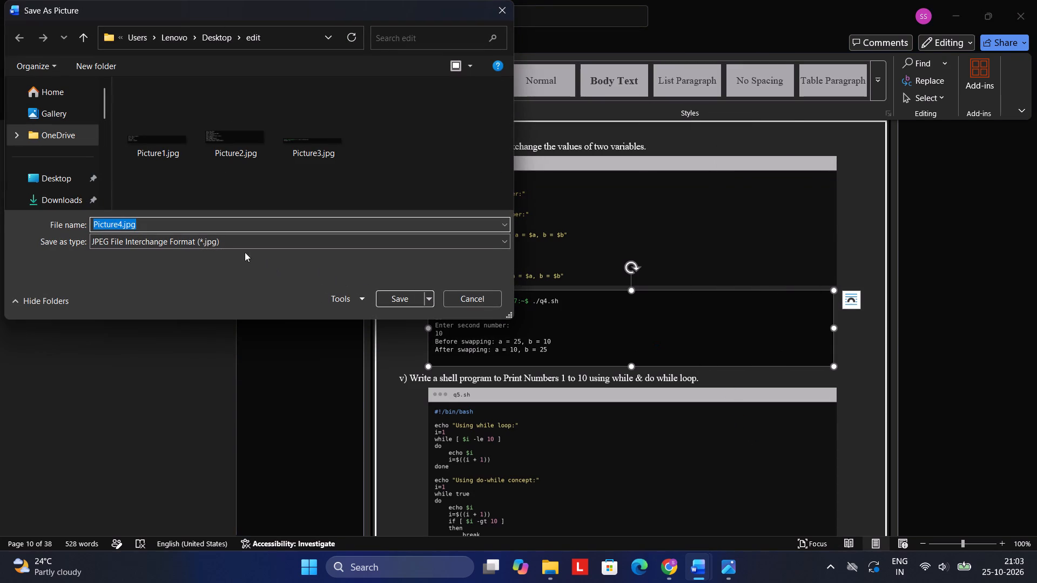
{"action": "left_click", "coordinate": [389, 299]}
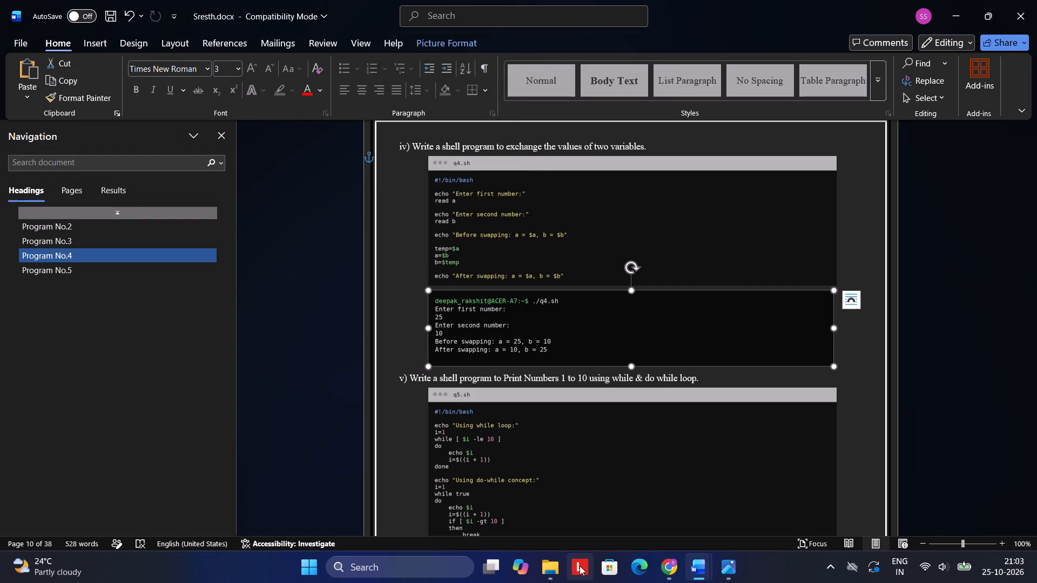
Open Picture4.jpg from the edit folder, crop the prompt line off its top to 600 x 91, and save a copy as Picture4.jpg in Pictures.
{"action": "left_click", "coordinate": [558, 565]}
{"action": "left_click", "coordinate": [656, 494]}
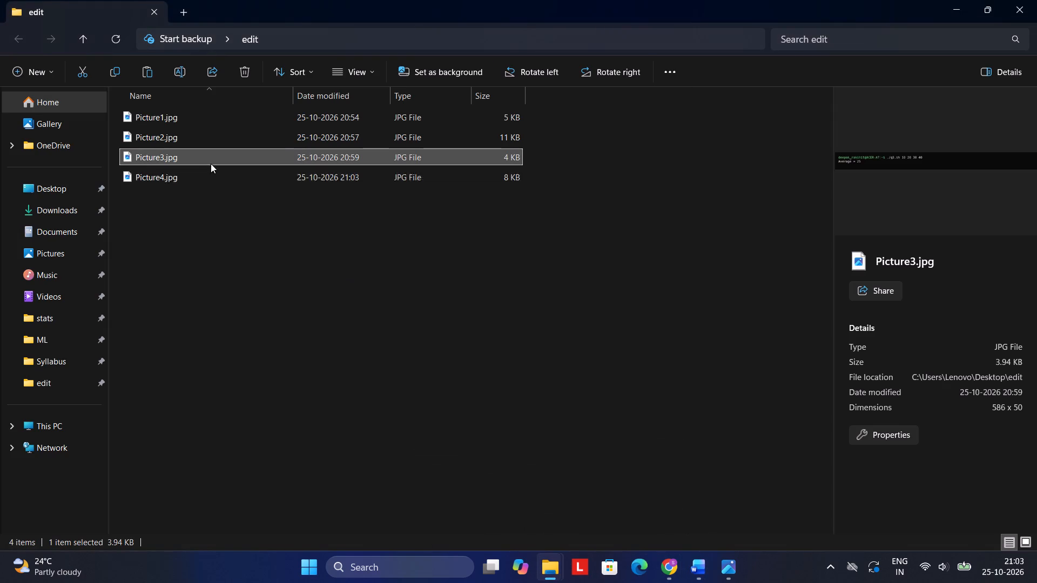
{"action": "double_click", "coordinate": [199, 175]}
{"action": "left_click", "coordinate": [338, 268]}
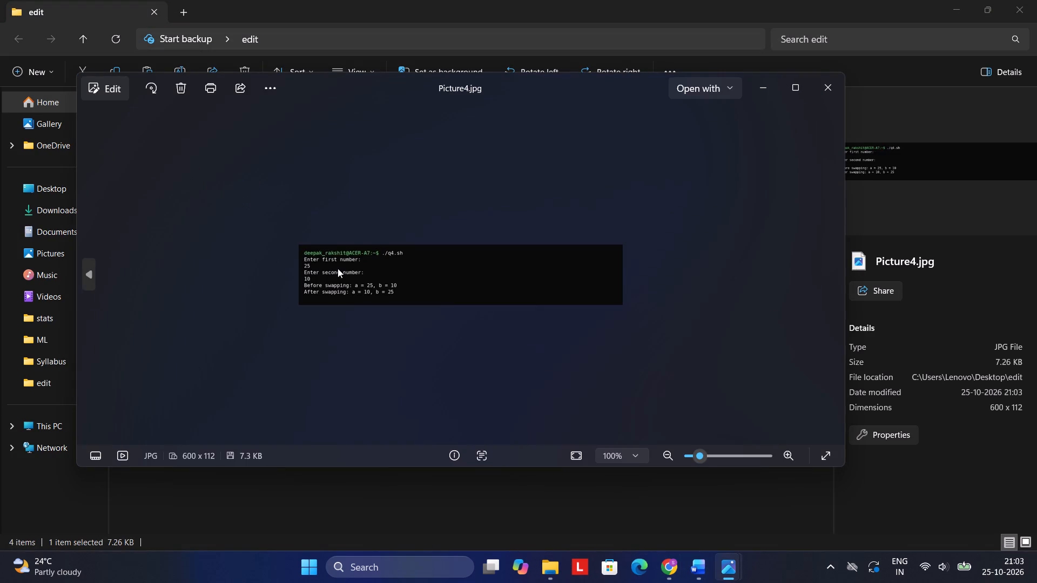
{"action": "left_click", "coordinate": [112, 91]}
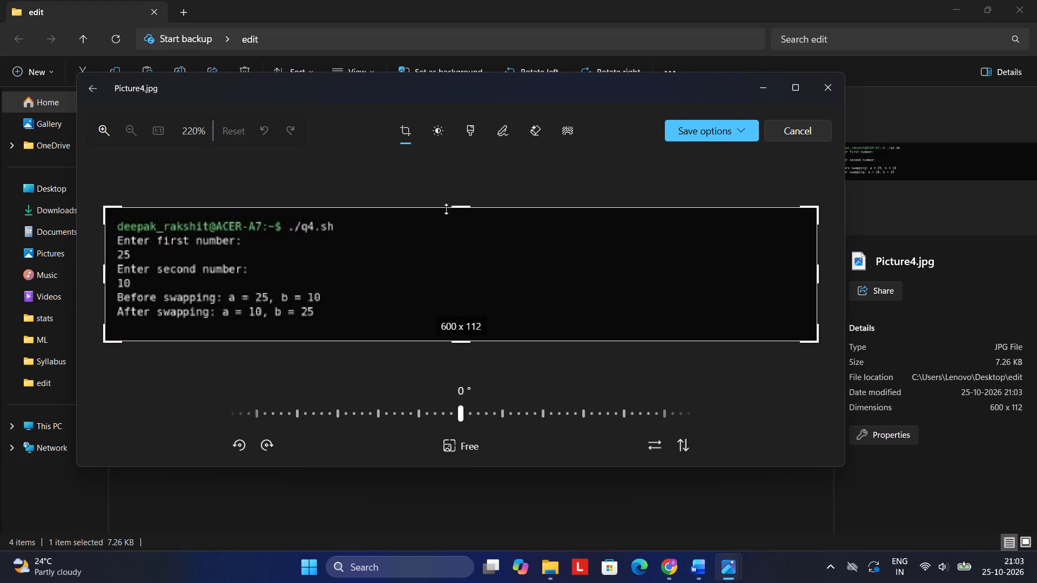
{"action": "left_click_drag", "start_coordinate": [453, 207], "coordinate": [451, 232]}
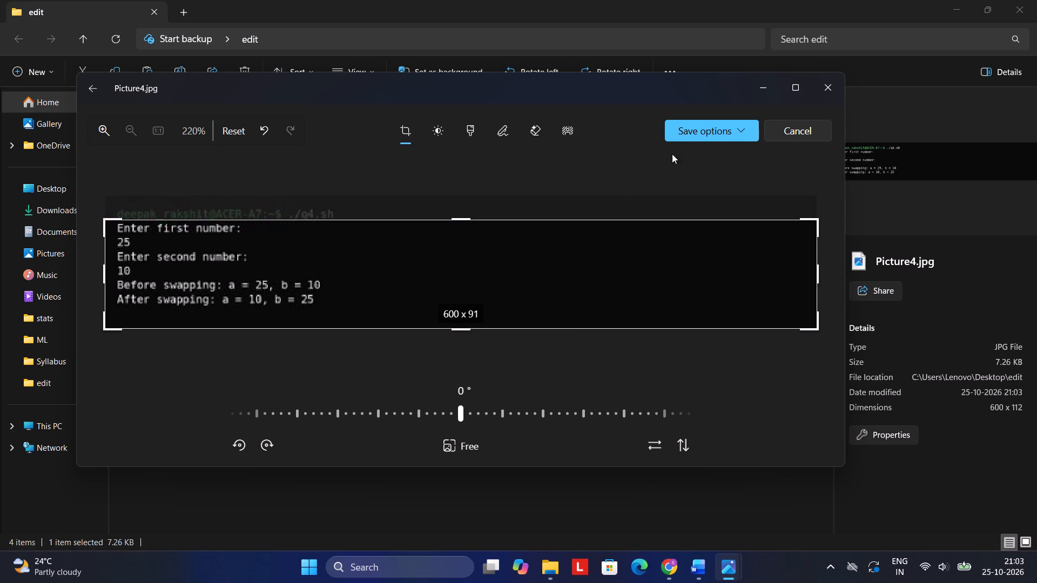
{"action": "left_click", "coordinate": [688, 133]}
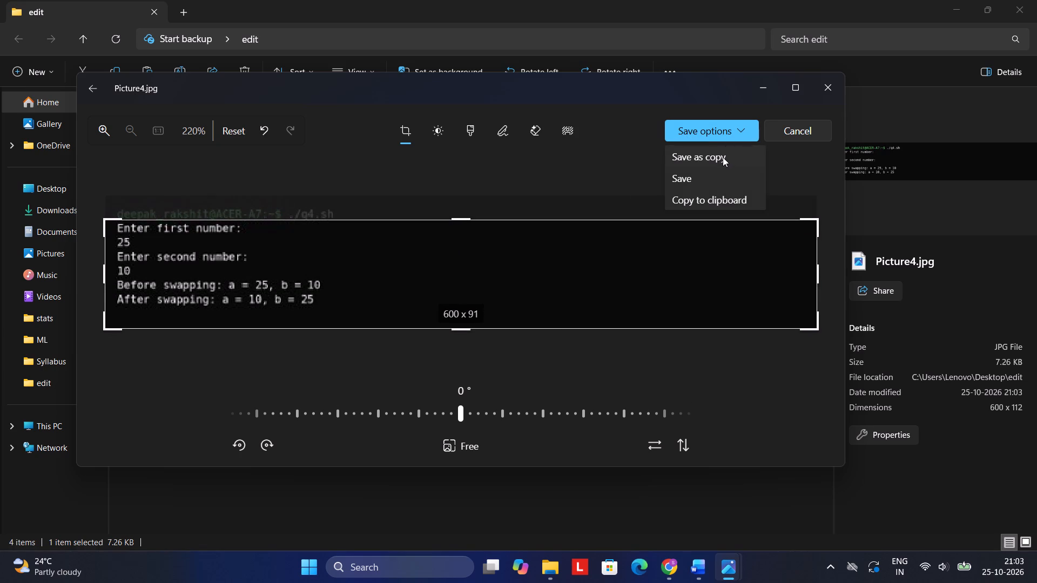
{"action": "left_click", "coordinate": [723, 157]}
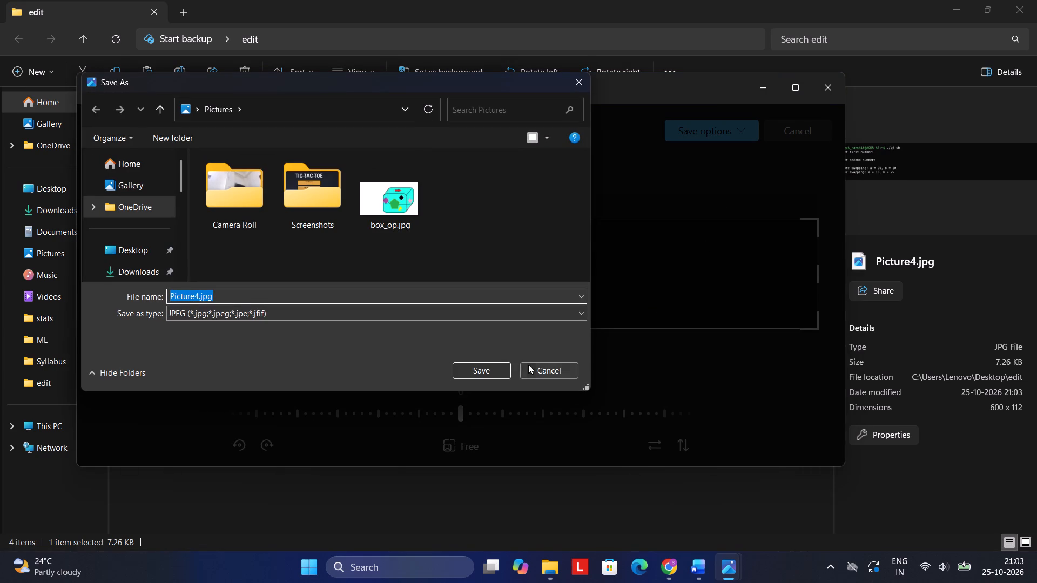
{"action": "left_click", "coordinate": [498, 366]}
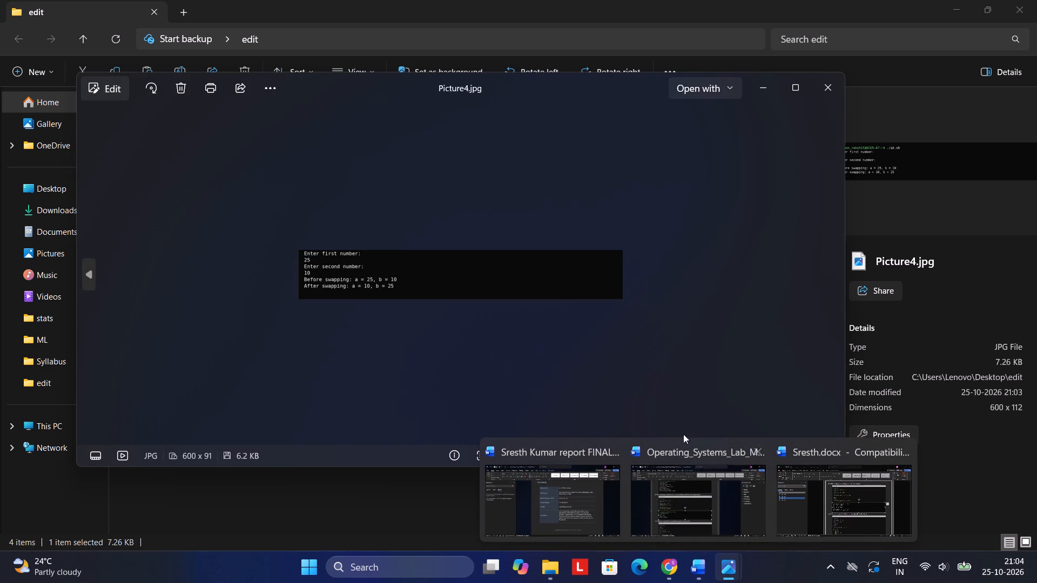
{"action": "left_click", "coordinate": [666, 396]}
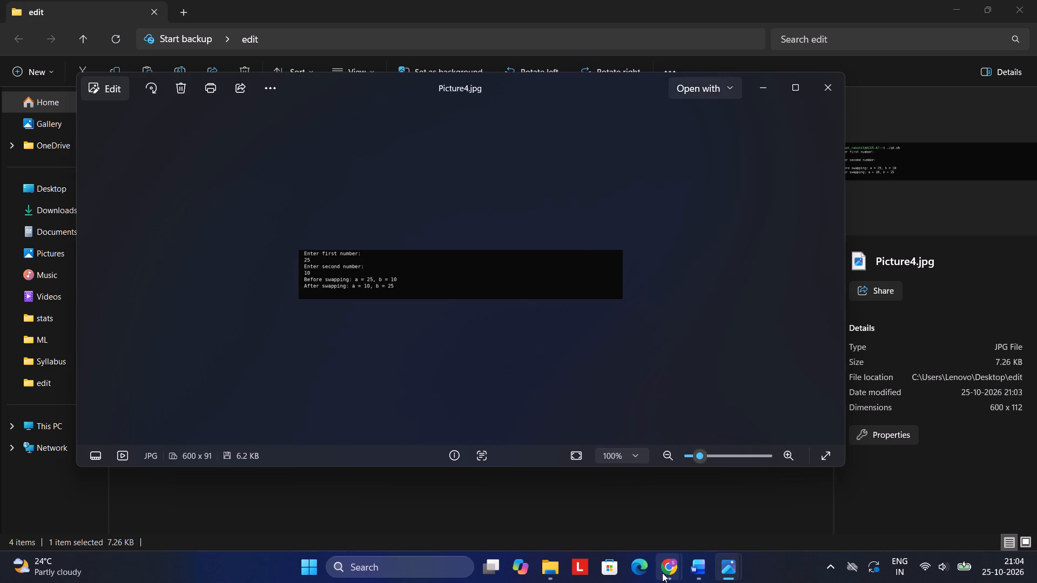
{"action": "left_click", "coordinate": [612, 376]}
Copy the cropped Picture4.jpg image to the clipboard.
{"action": "right_click", "coordinate": [413, 281]}
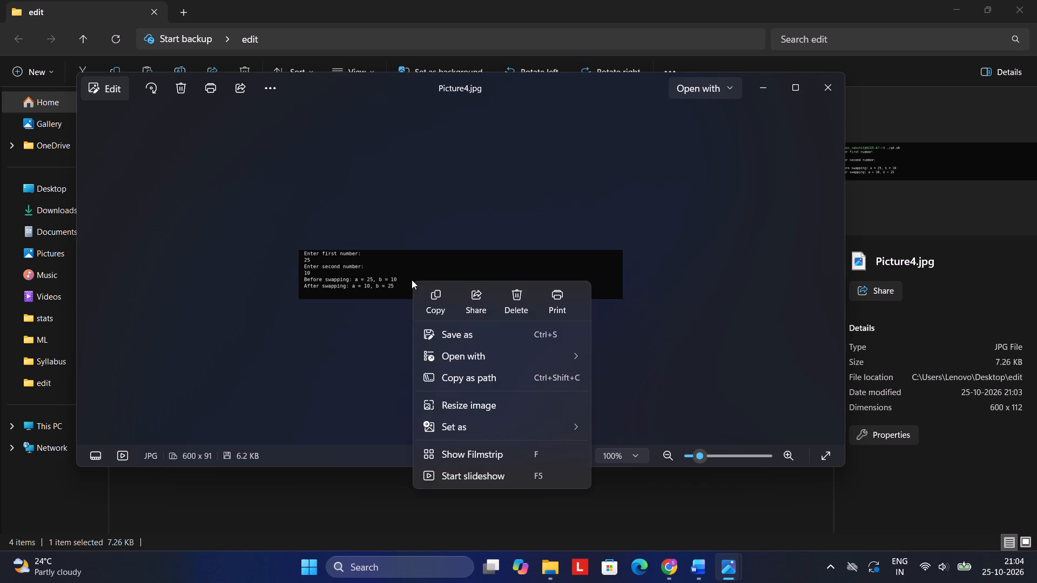
{"action": "left_click", "coordinate": [440, 302]}
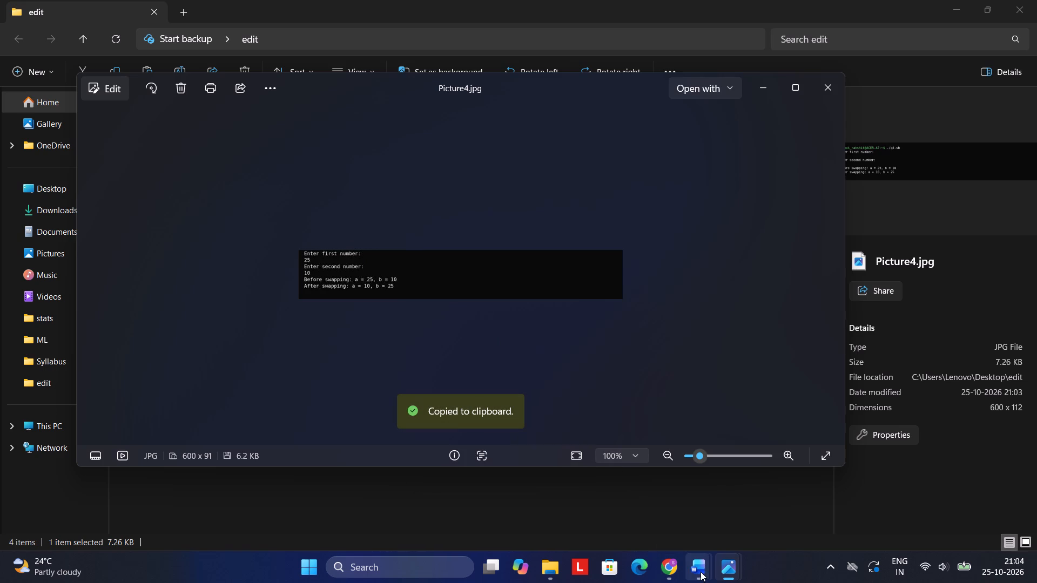
Switch to the Sresth.docx Word document and delete the original q4.sh output picture under question iv.
{"action": "left_click", "coordinate": [884, 490]}
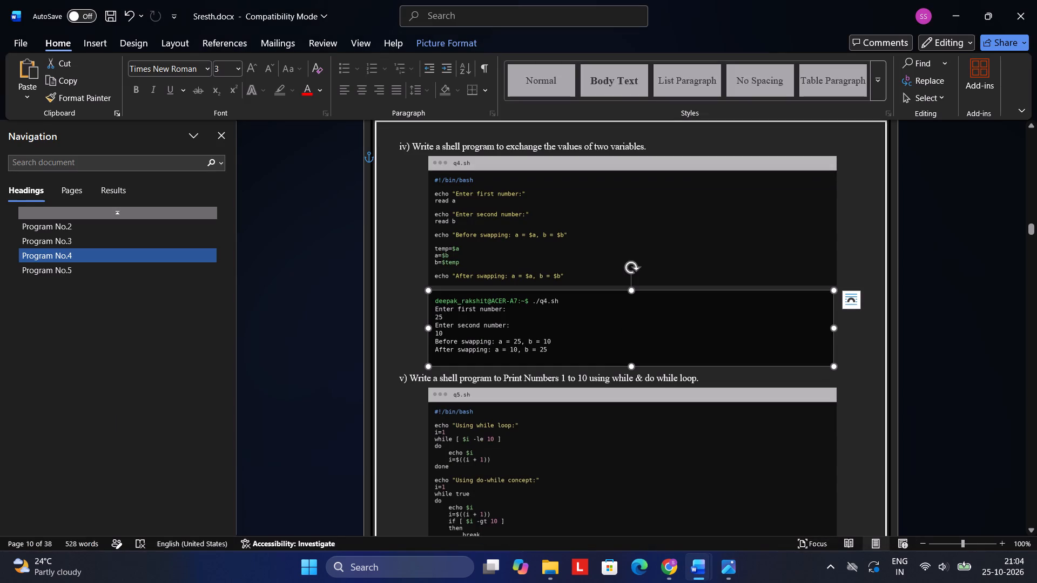
{"action": "right_click", "coordinate": [574, 324]}
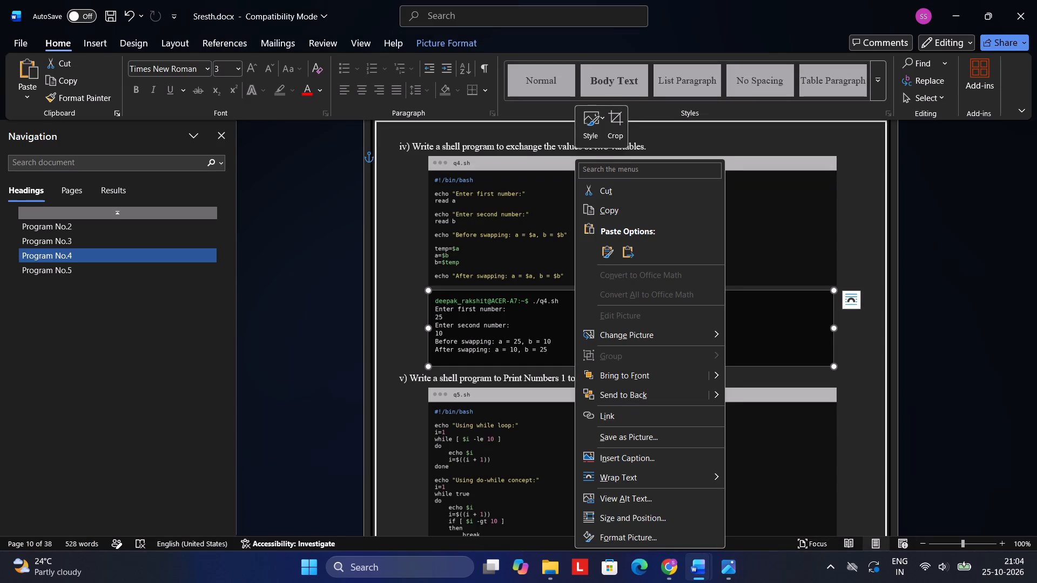
{"action": "left_click", "coordinate": [550, 321]}
{"action": "key", "text": "Delete"}
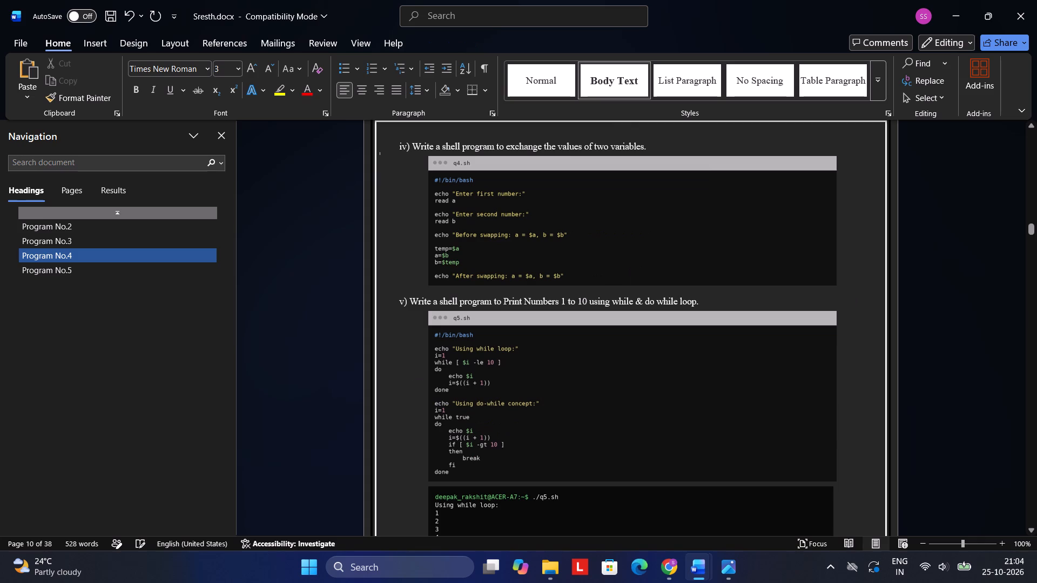
Insert a run of blank lines between the q4.sh code picture and the question v heading.
{"action": "left_click", "coordinate": [852, 277]}
{"action": "left_click", "coordinate": [413, 289]}
{"action": "key", "text": "Return"}
{"action": "key", "text": "Return"}
{"action": "key", "text": "Return"}
{"action": "key", "text": "Return"}
{"action": "key", "text": "Return"}
{"action": "key", "text": "Return"}
{"action": "key", "text": "Return"}
{"action": "key", "text": "Return"}
{"action": "key", "text": "Return"}
{"action": "key", "text": "Return"}
{"action": "key", "text": "Return"}
{"action": "key", "text": "Return"}
{"action": "key", "text": "Return"}
{"action": "key", "text": "Return"}
{"action": "key", "text": "Return"}
{"action": "key", "text": "Return"}
{"action": "key", "text": "Return"}
{"action": "key", "text": "Return"}
{"action": "key", "text": "Return"}
{"action": "key", "text": "Return"}
{"action": "key", "text": "Return"}
{"action": "key", "text": "Return"}
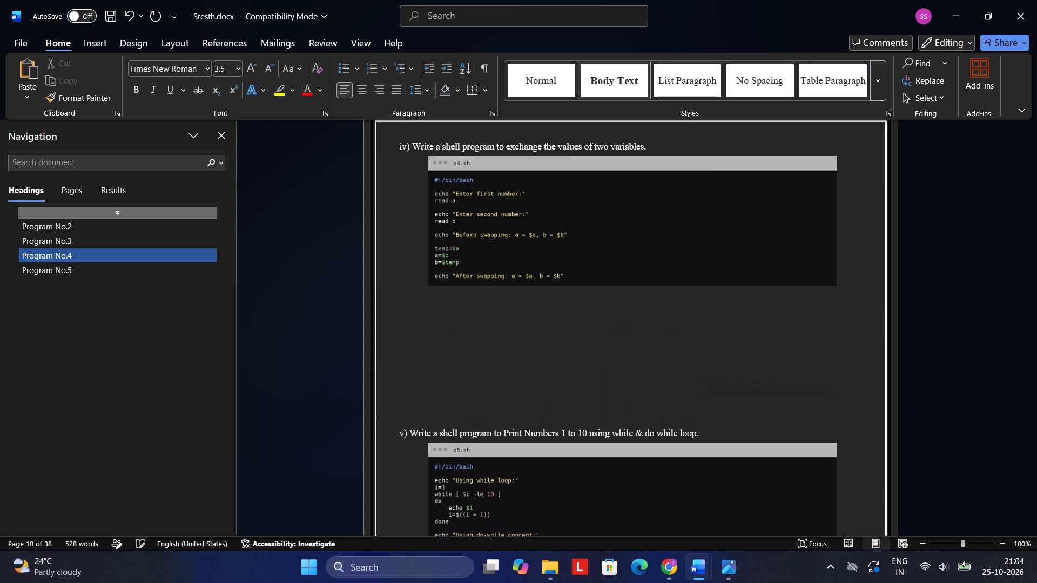
Paste the cropped q4.sh output picture into the blank space below the q4.sh code picture.
{"action": "key", "text": "Up"}
{"action": "key", "text": "Up"}
{"action": "key", "text": "Up"}
{"action": "key", "text": "Up"}
{"action": "key", "text": "Up"}
{"action": "key", "text": "Up"}
{"action": "key", "text": "Up"}
{"action": "key", "text": "Up"}
{"action": "key", "text": "Up"}
{"action": "key", "text": "Up"}
{"action": "key", "text": "Up"}
{"action": "key", "text": "Up"}
{"action": "key", "text": "Up"}
{"action": "key", "text": "Up"}
{"action": "key", "text": "Up"}
{"action": "key", "text": "Up"}
{"action": "key", "text": "Up"}
{"action": "key", "text": "Up"}
{"action": "key", "text": "Up"}
{"action": "key", "text": "Up"}
{"action": "key", "text": "Up"}
{"action": "key", "text": "Up"}
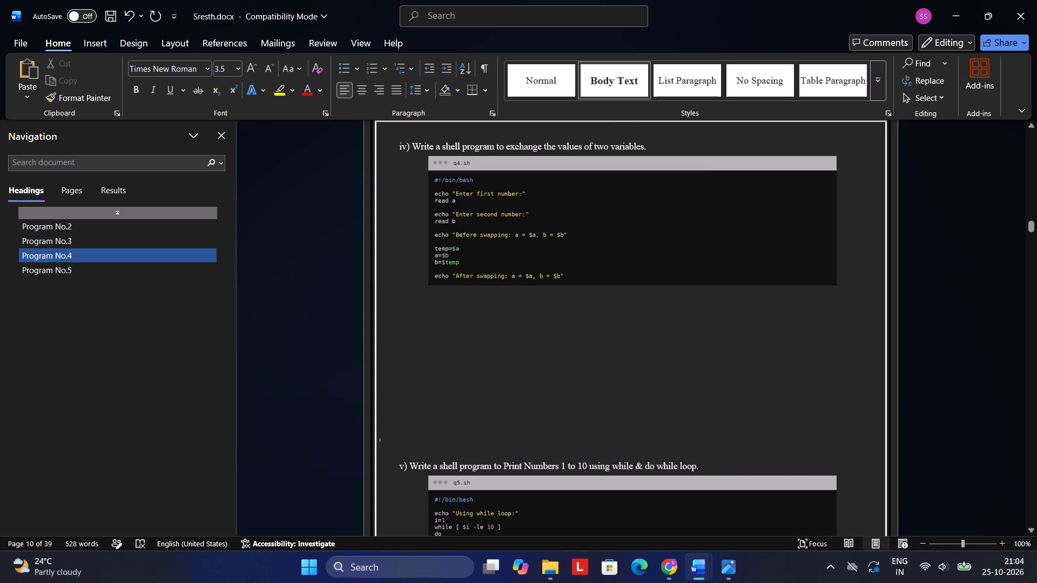
{"action": "key", "text": "Right"}
{"action": "key", "text": "ctrl+v"}
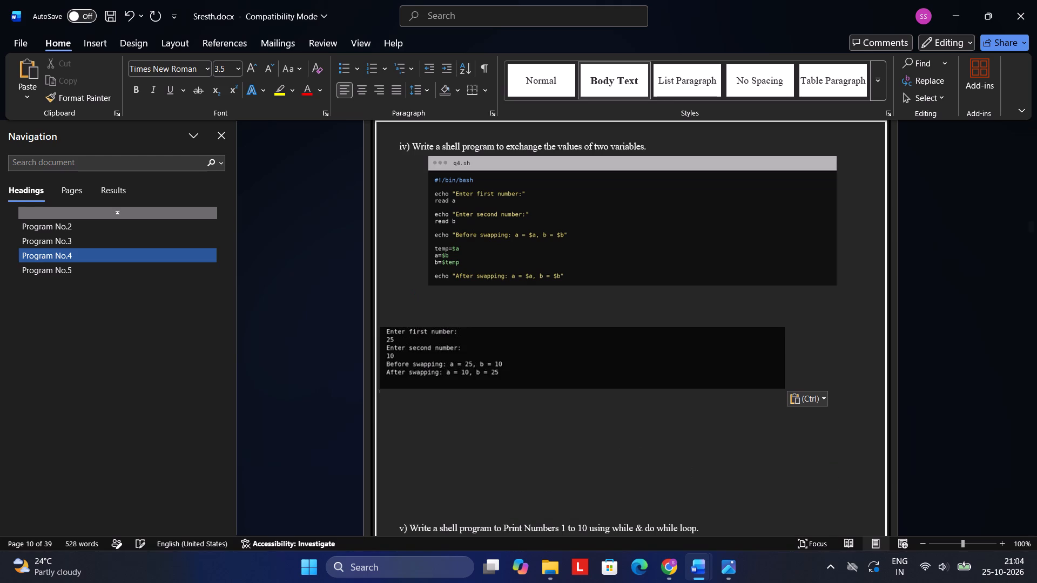
Give the pasted q4.sh output picture Through text wrapping and move it just below the q4.sh code picture, lined up with it.
{"action": "left_click", "coordinate": [573, 355]}
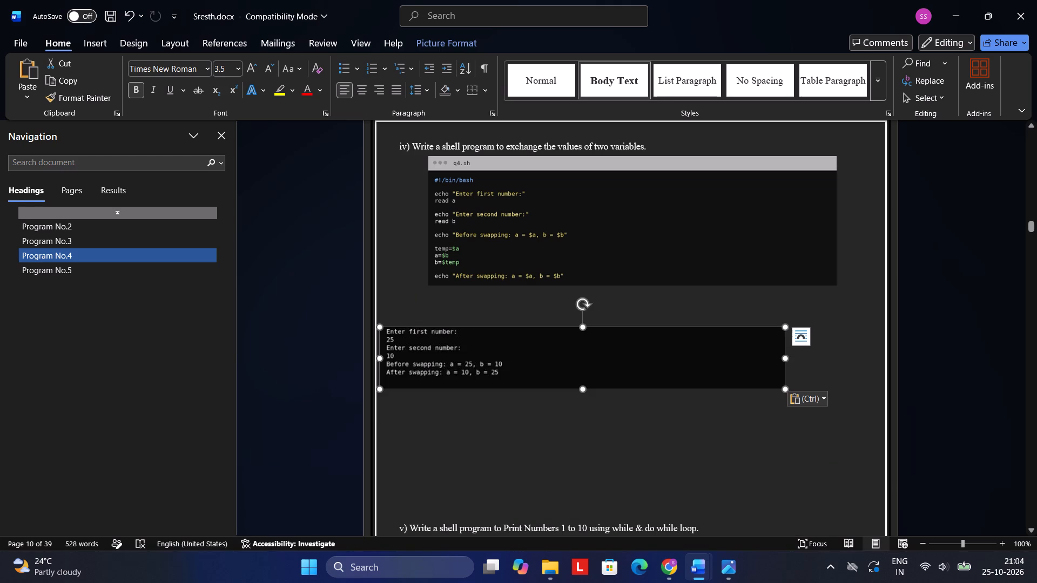
{"action": "left_click", "coordinate": [804, 340]}
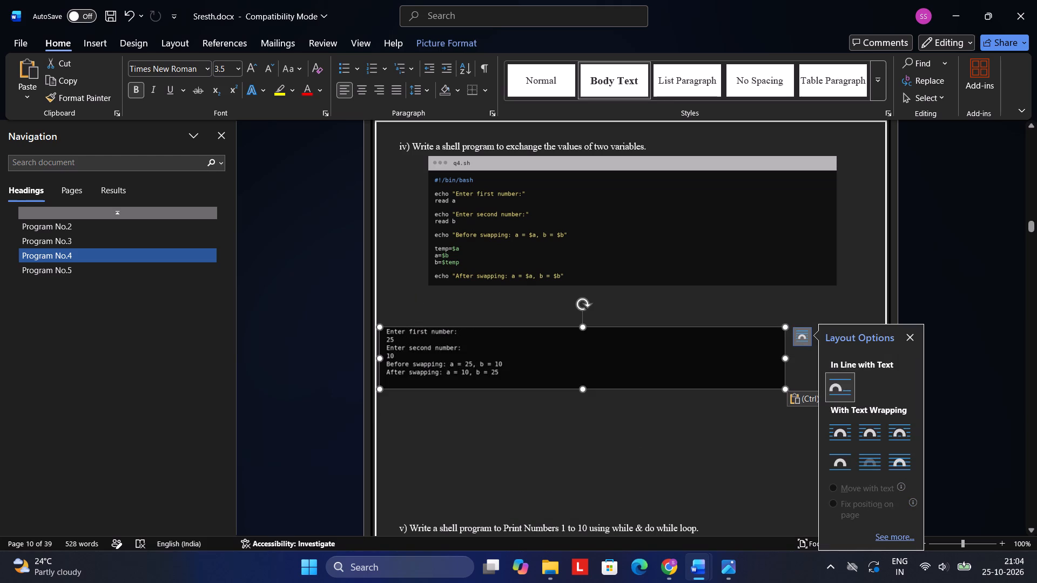
{"action": "left_click", "coordinate": [896, 435]}
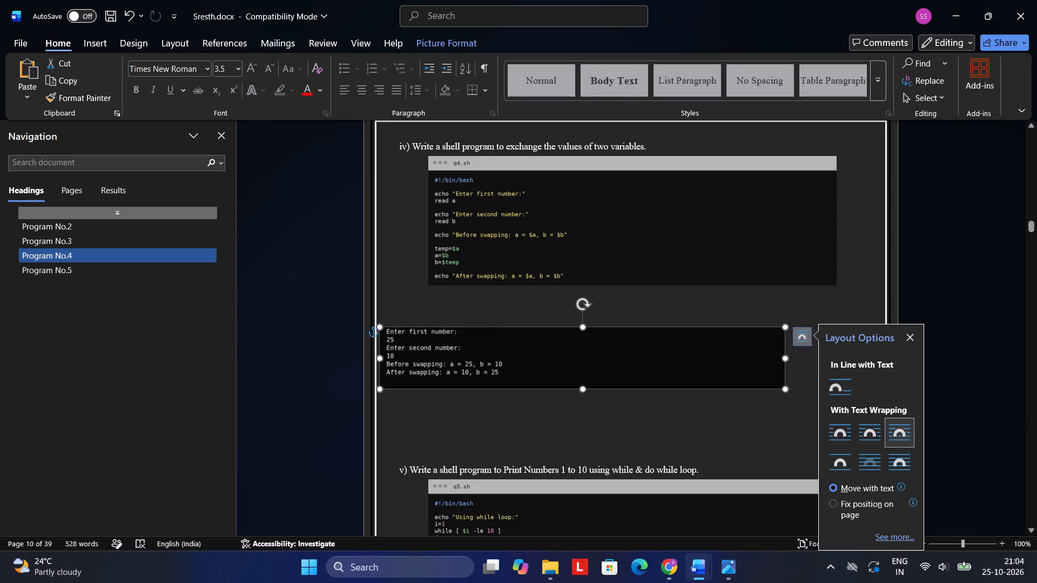
{"action": "left_click_drag", "start_coordinate": [586, 363], "coordinate": [632, 375]}
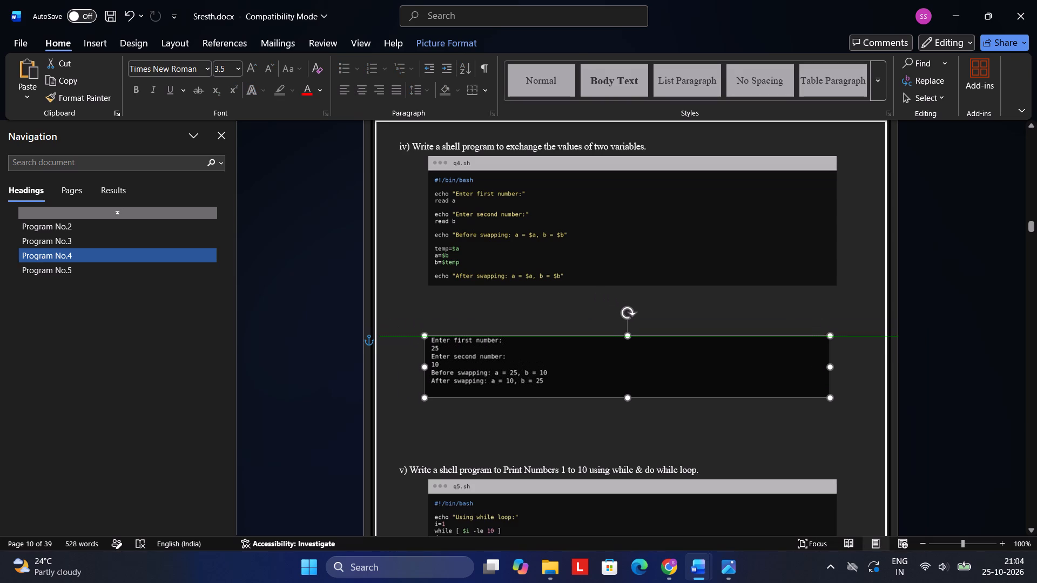
{"action": "left_click_drag", "start_coordinate": [632, 375], "coordinate": [638, 339]}
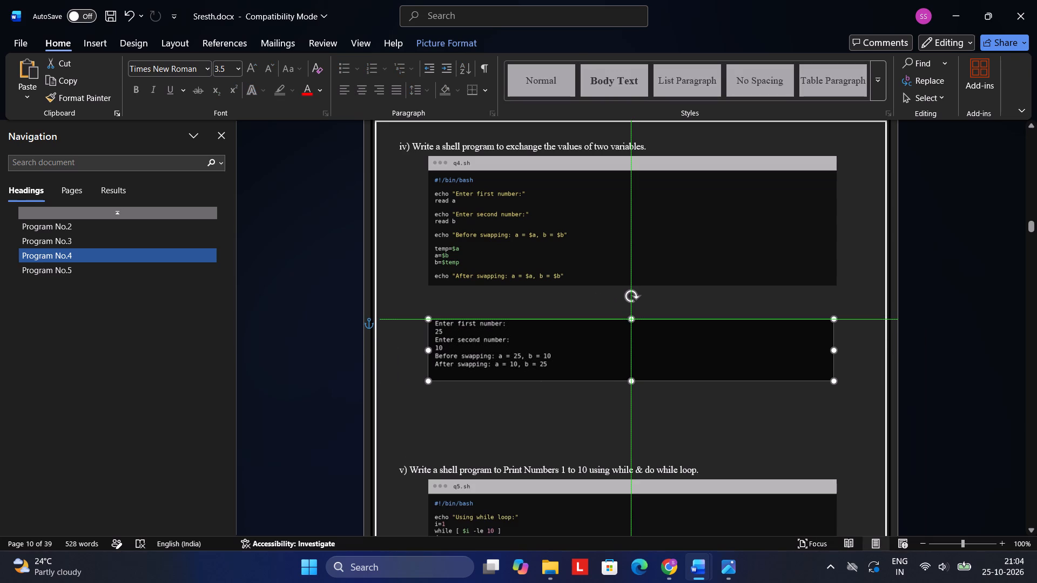
{"action": "left_click_drag", "start_coordinate": [638, 339], "coordinate": [638, 334]}
Remove the surplus blank lines between the cropped q4.sh output picture and the question v heading.
{"action": "left_click", "coordinate": [412, 444]}
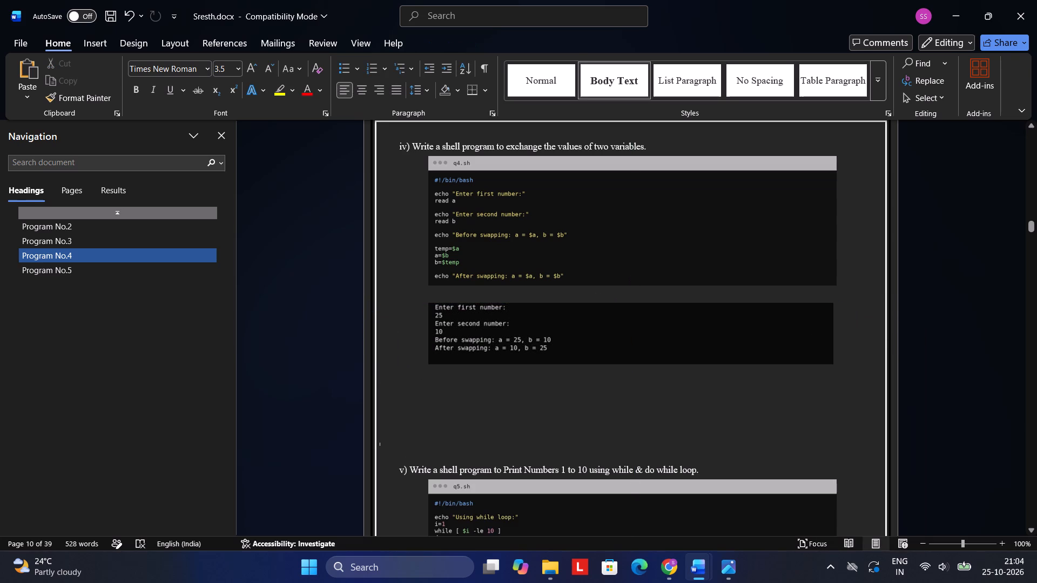
{"action": "key", "text": "BackSpace"}
{"action": "key", "text": "BackSpace"}
{"action": "key", "text": "BackSpace"}
{"action": "key", "text": "BackSpace"}
{"action": "key", "text": "BackSpace"}
{"action": "key", "text": "BackSpace"}
{"action": "key", "text": "BackSpace"}
{"action": "key", "text": "BackSpace"}
{"action": "key", "text": "BackSpace"}
{"action": "key", "text": "BackSpace"}
{"action": "key", "text": "BackSpace"}
{"action": "key", "text": "BackSpace"}
{"action": "key", "text": "BackSpace"}
{"action": "key", "text": "BackSpace"}
{"action": "key", "text": "BackSpace"}
{"action": "key", "text": "BackSpace"}
{"action": "key", "text": "BackSpace"}
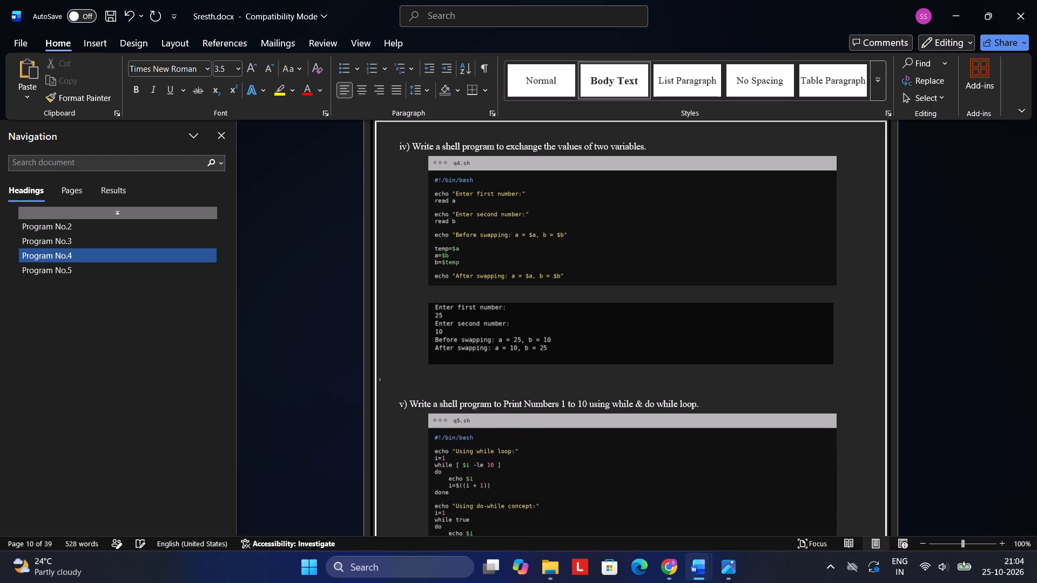
{"action": "key", "text": "BackSpace"}
{"action": "key", "text": "BackSpace"}
{"action": "key", "text": "BackSpace"}
{"action": "key", "text": "BackSpace"}
Save the q5.sh output picture under question v as Picture5.jpg in the edit folder.
{"action": "scroll", "coordinate": [418, 454], "scroll_direction": "down", "scroll_amount": 6}
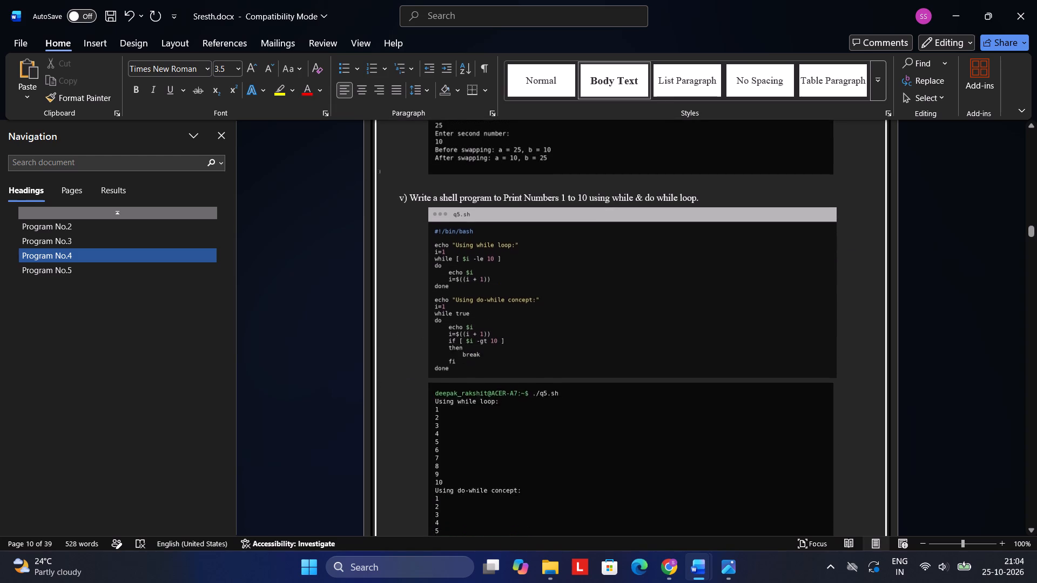
{"action": "scroll", "coordinate": [566, 466], "scroll_direction": "down", "scroll_amount": 3}
{"action": "left_click", "coordinate": [536, 344]}
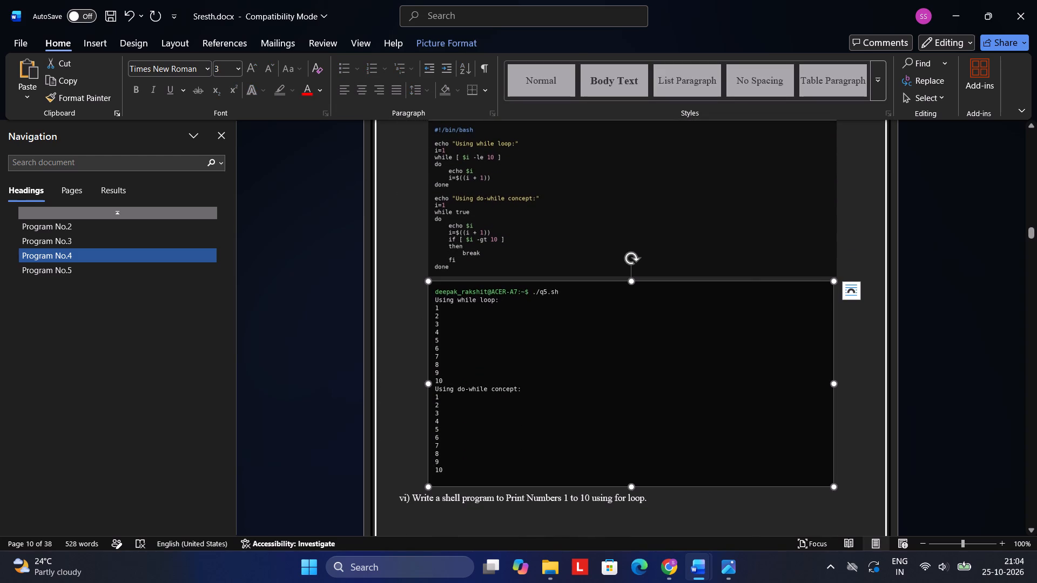
{"action": "right_click", "coordinate": [600, 368]}
{"action": "left_click", "coordinate": [652, 213]}
{"action": "left_click", "coordinate": [618, 371]}
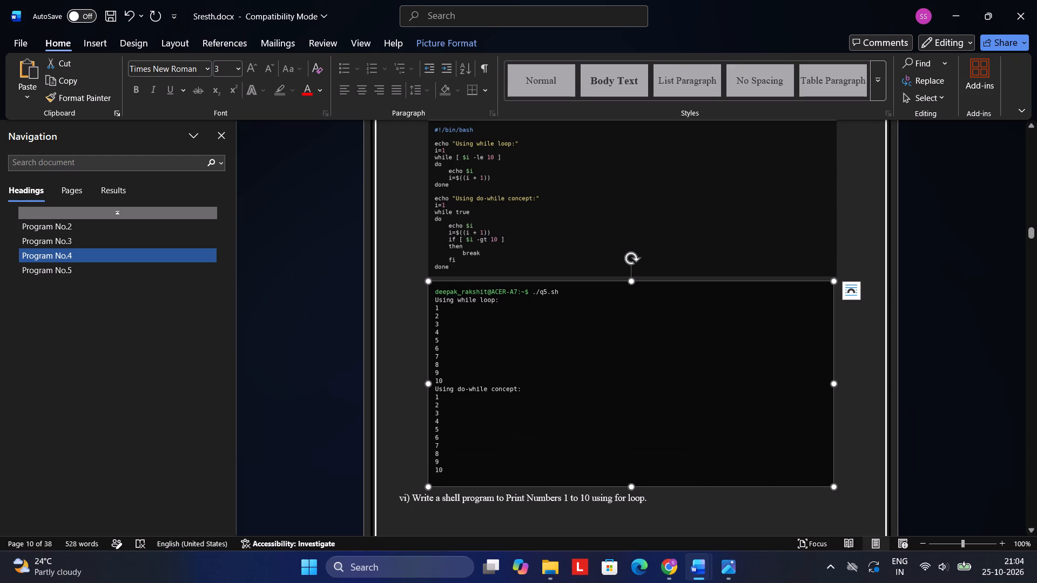
{"action": "right_click", "coordinate": [618, 371]}
{"action": "right_click", "coordinate": [618, 371]}
{"action": "left_click", "coordinate": [679, 439]}
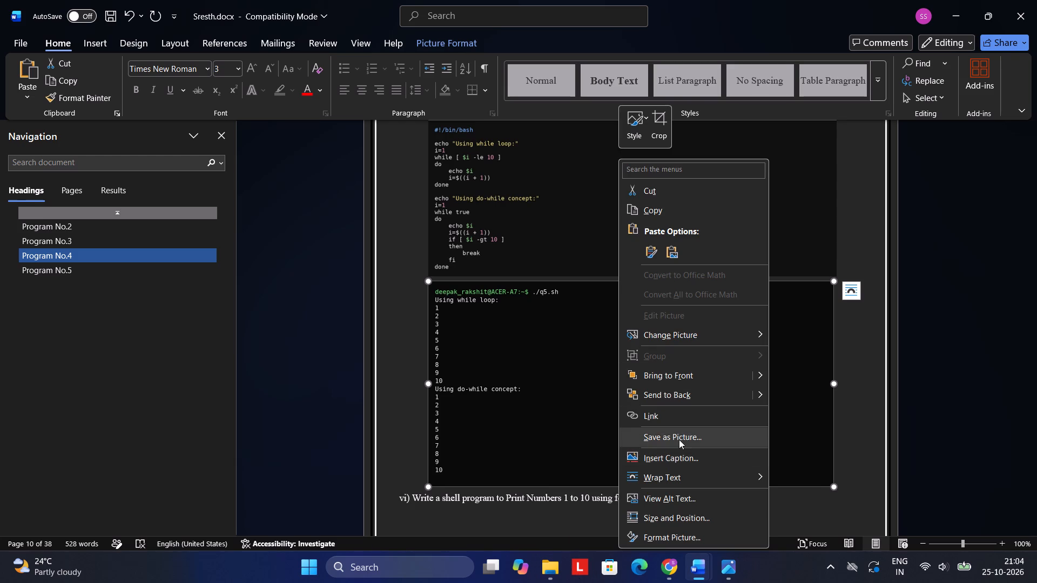
{"action": "left_click", "coordinate": [401, 299]}
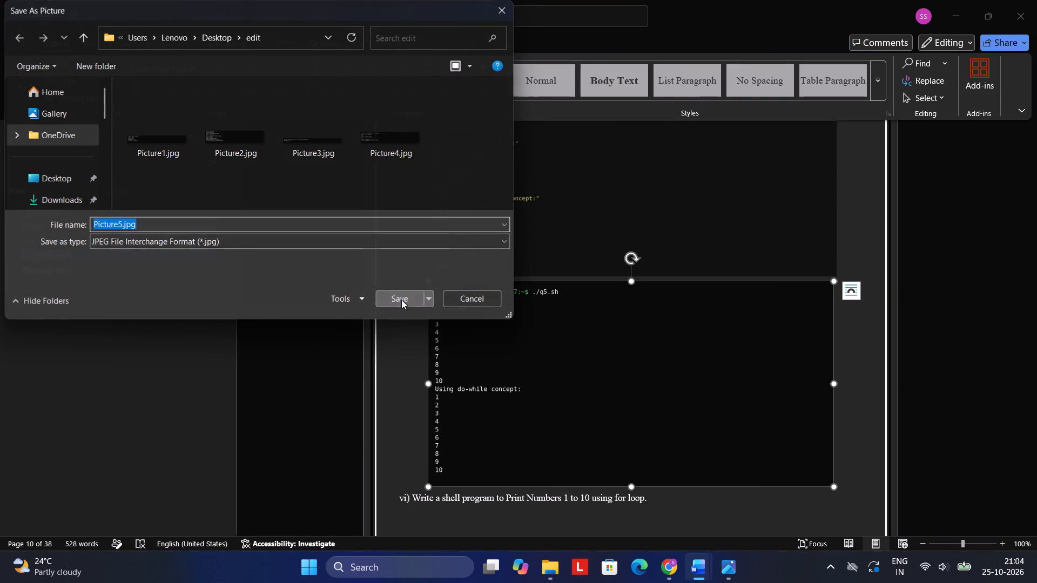
Open Picture5.jpg from the edit folder in Photos and crop the prompt line off its top edge.
{"action": "left_click", "coordinate": [555, 575]}
{"action": "left_click", "coordinate": [609, 483]}
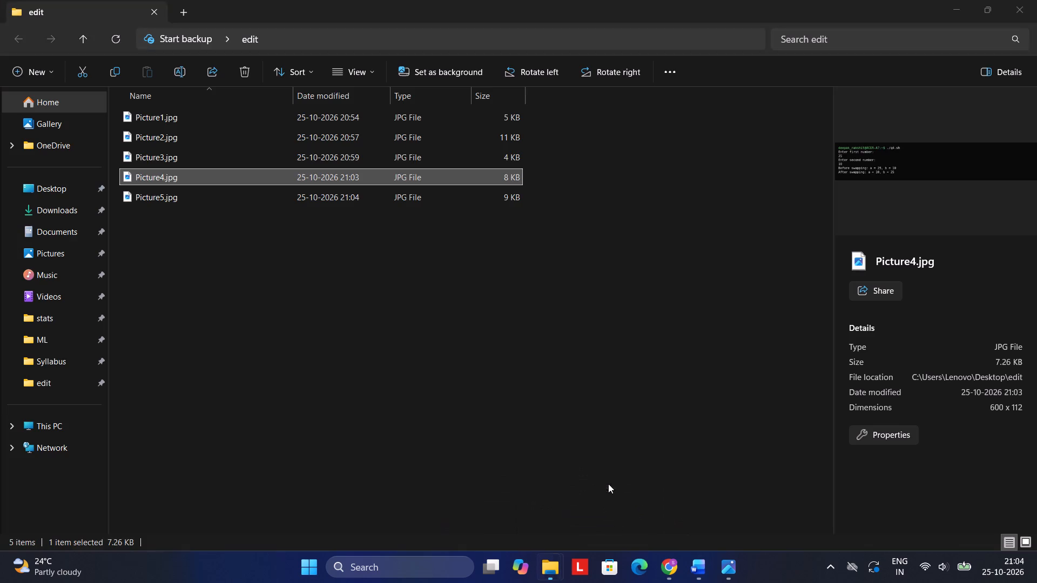
{"action": "double_click", "coordinate": [191, 200]}
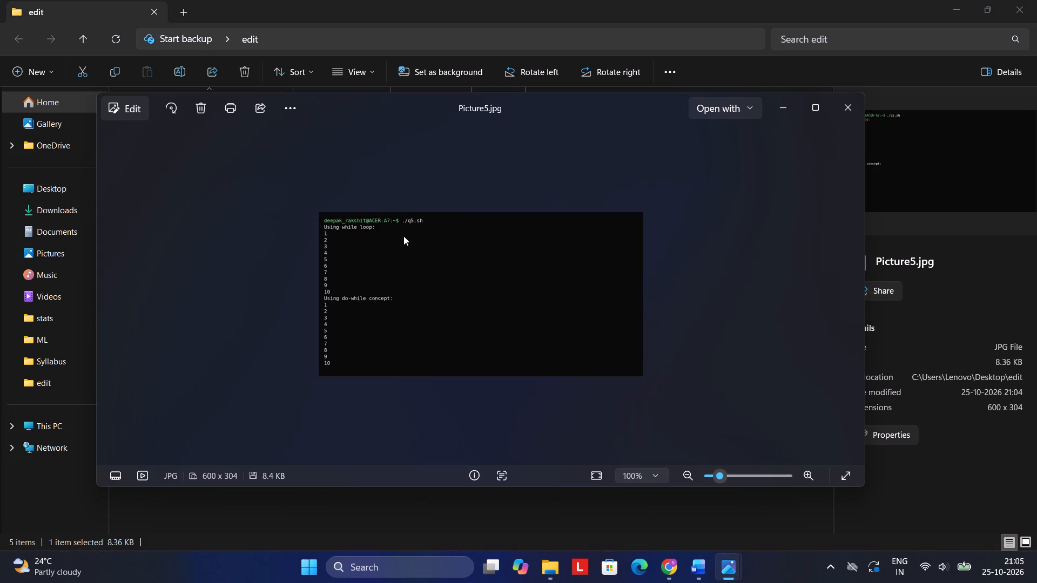
{"action": "left_click", "coordinate": [398, 240]}
{"action": "left_click", "coordinate": [125, 110]}
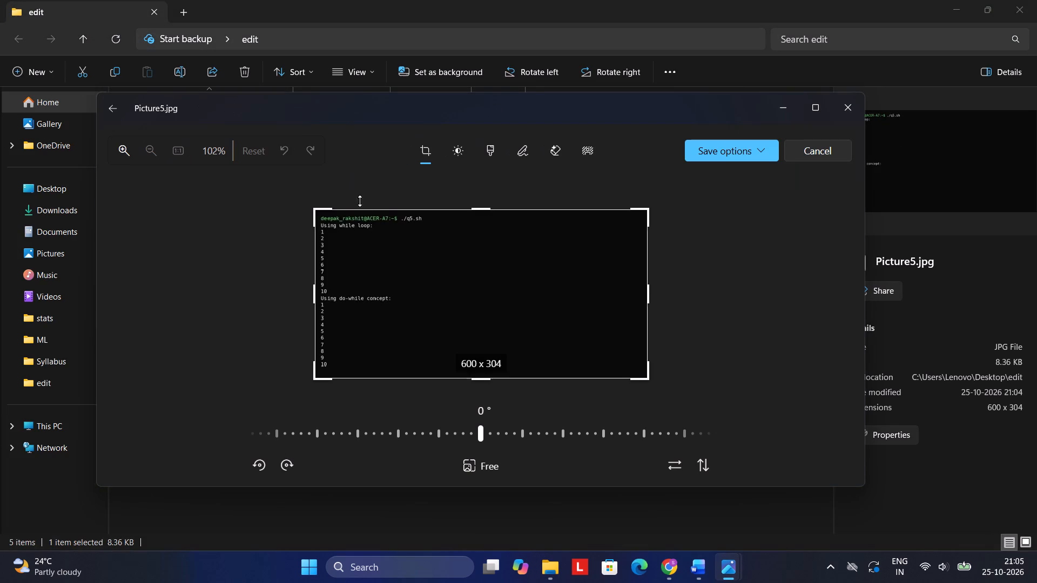
{"action": "left_click_drag", "start_coordinate": [484, 206], "coordinate": [484, 218]}
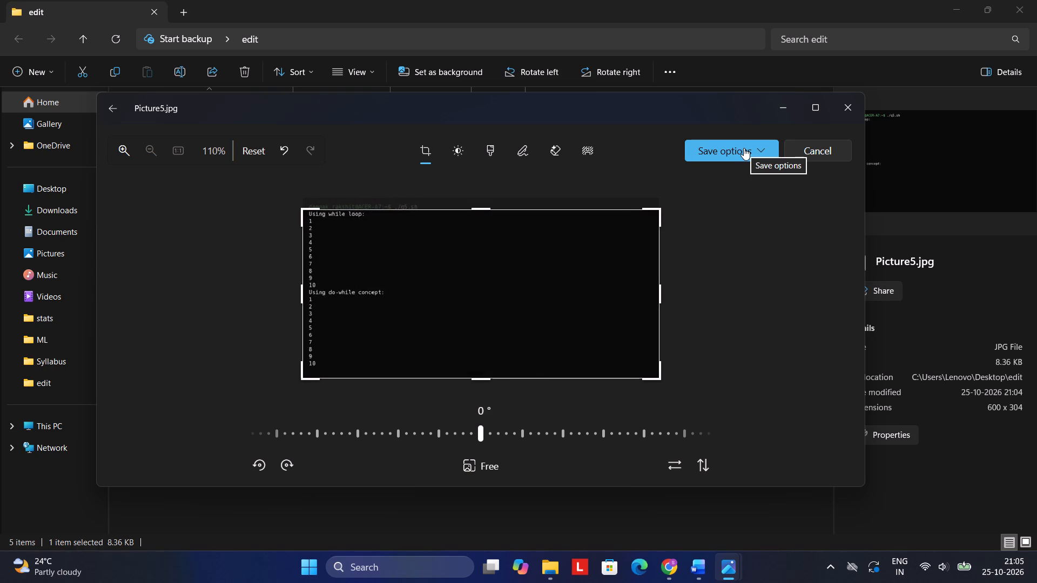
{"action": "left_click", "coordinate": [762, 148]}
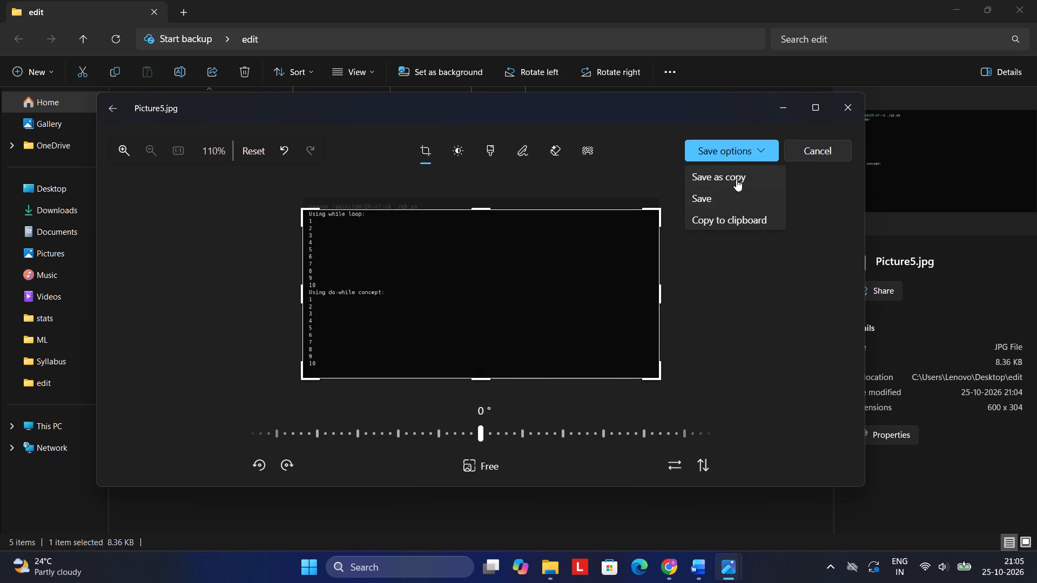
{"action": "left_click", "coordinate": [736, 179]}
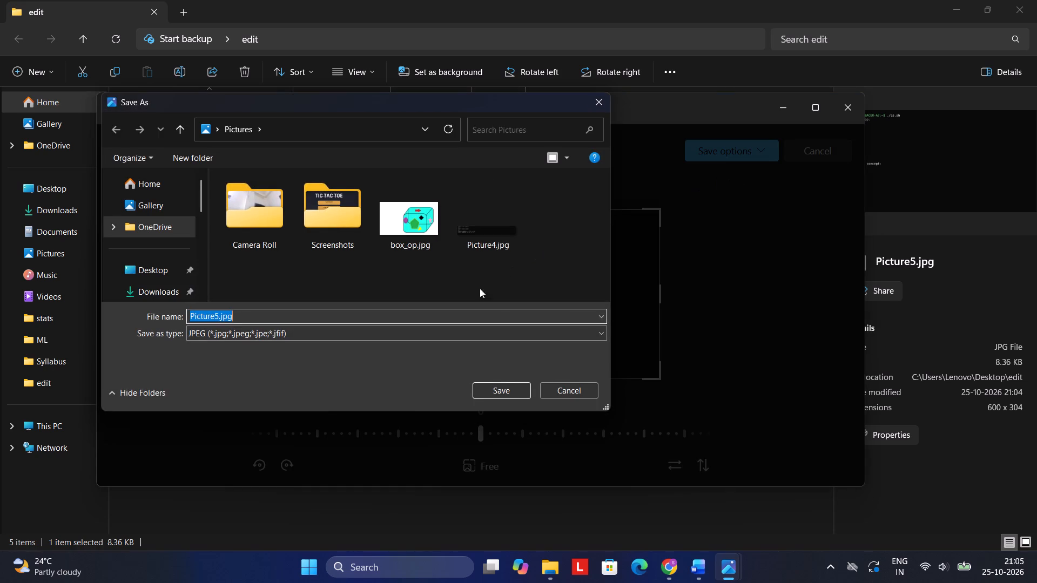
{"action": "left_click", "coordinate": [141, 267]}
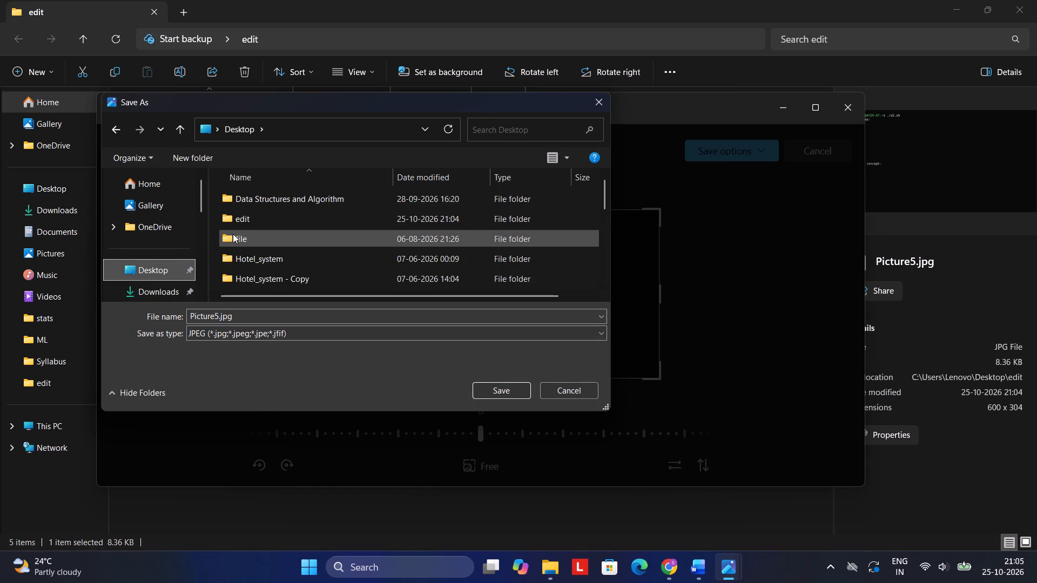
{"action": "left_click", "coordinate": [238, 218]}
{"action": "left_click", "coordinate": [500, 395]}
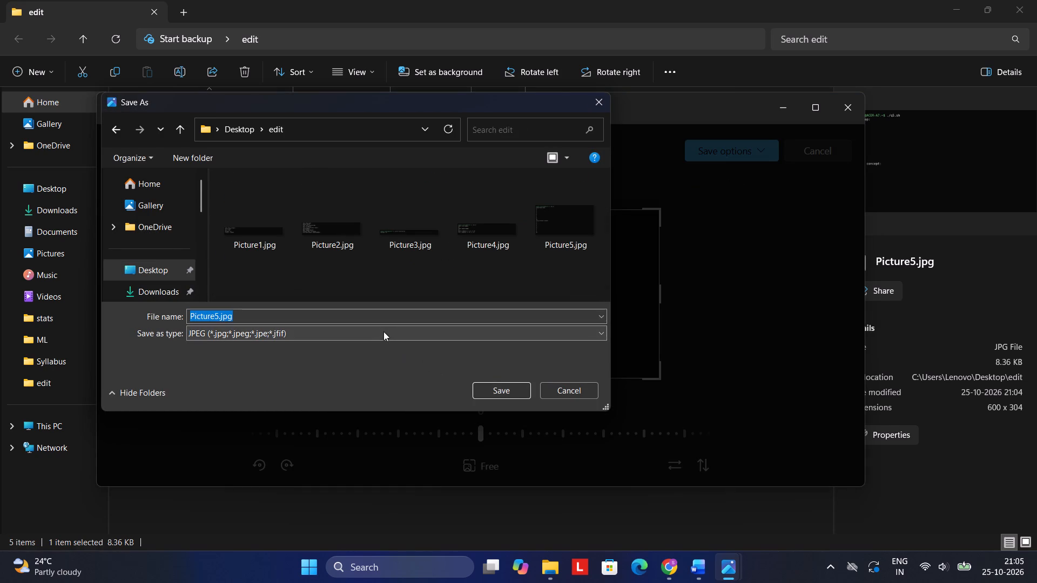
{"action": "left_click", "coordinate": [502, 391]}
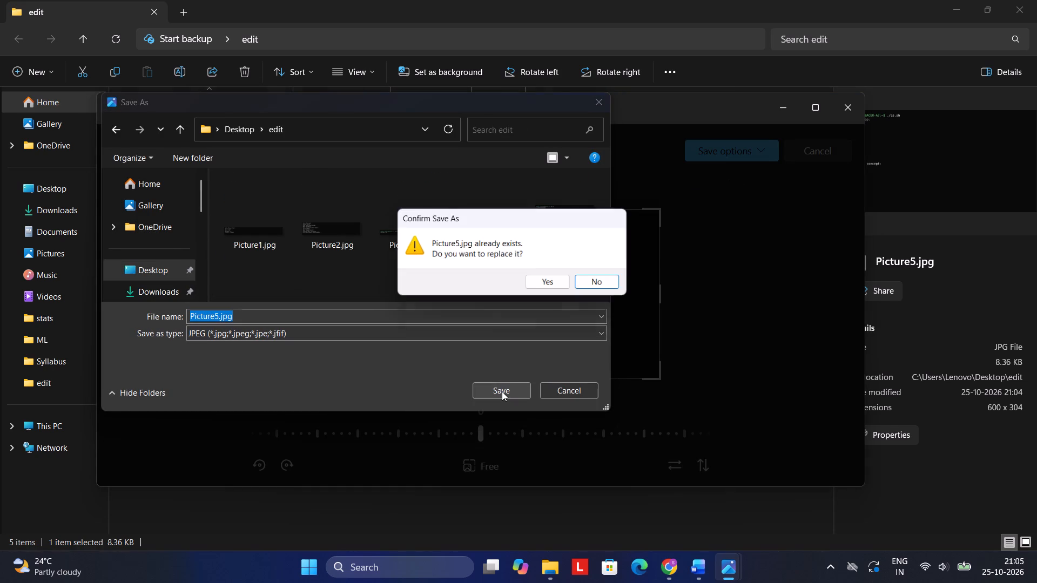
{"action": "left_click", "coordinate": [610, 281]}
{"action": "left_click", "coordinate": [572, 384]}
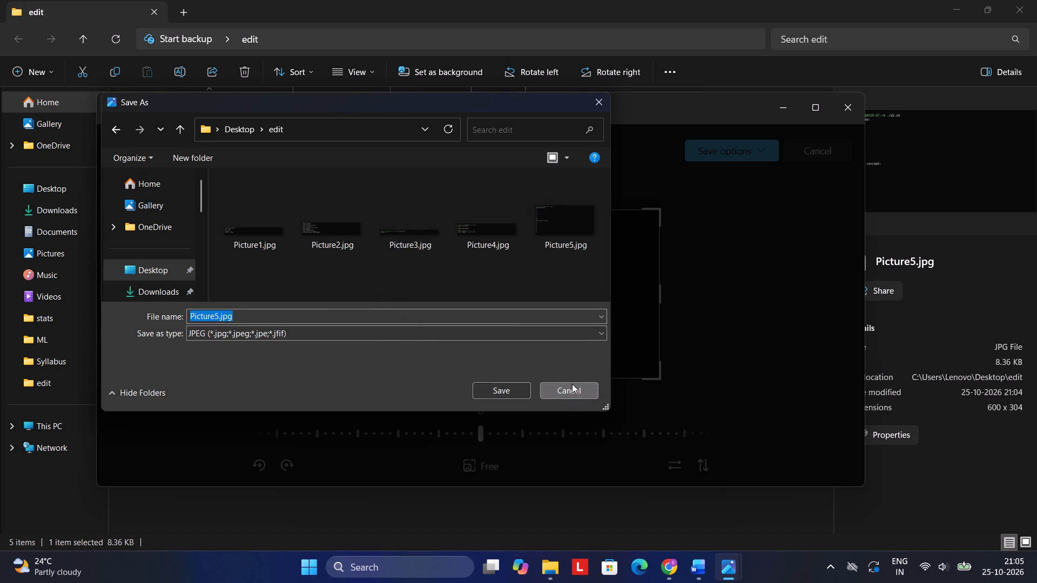
Copy the cropped q5.sh output picture to the clipboard.
{"action": "left_click", "coordinate": [743, 147]}
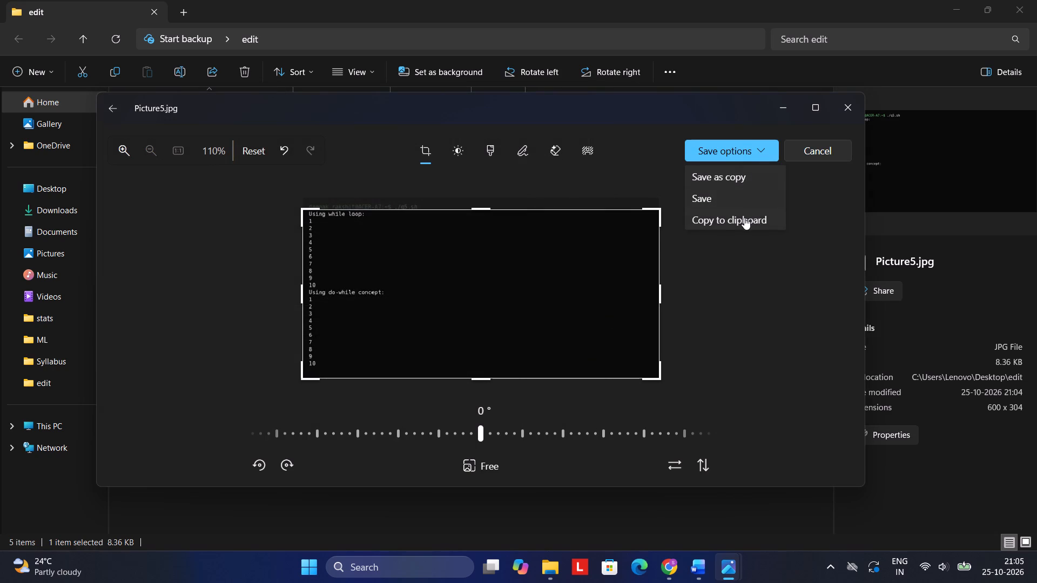
{"action": "left_click", "coordinate": [744, 218]}
Switch back to the Word document and delete the original q5.sh output picture under question v.
{"action": "left_click", "coordinate": [804, 512]}
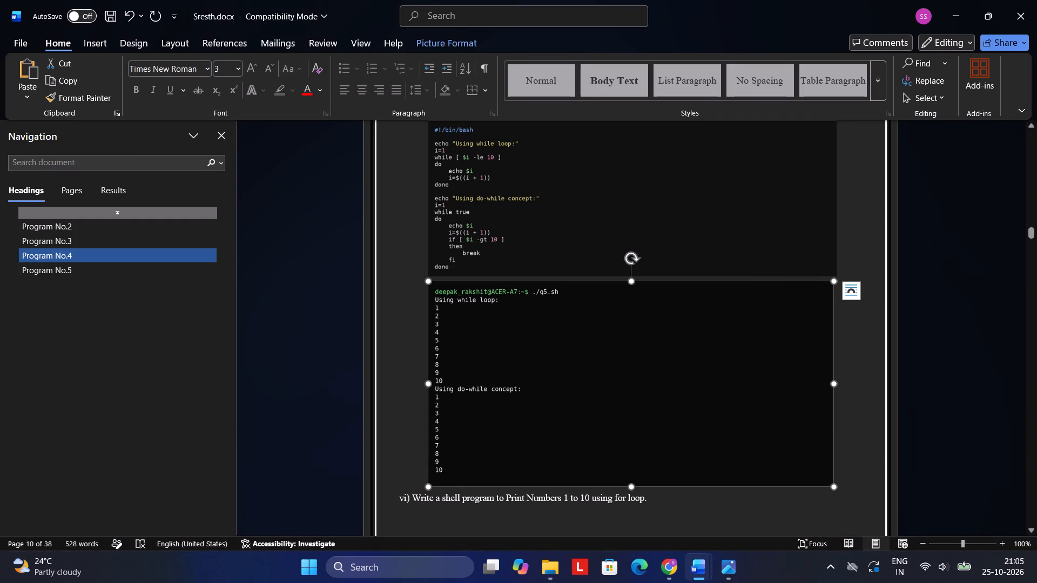
{"action": "key", "text": "Delete"}
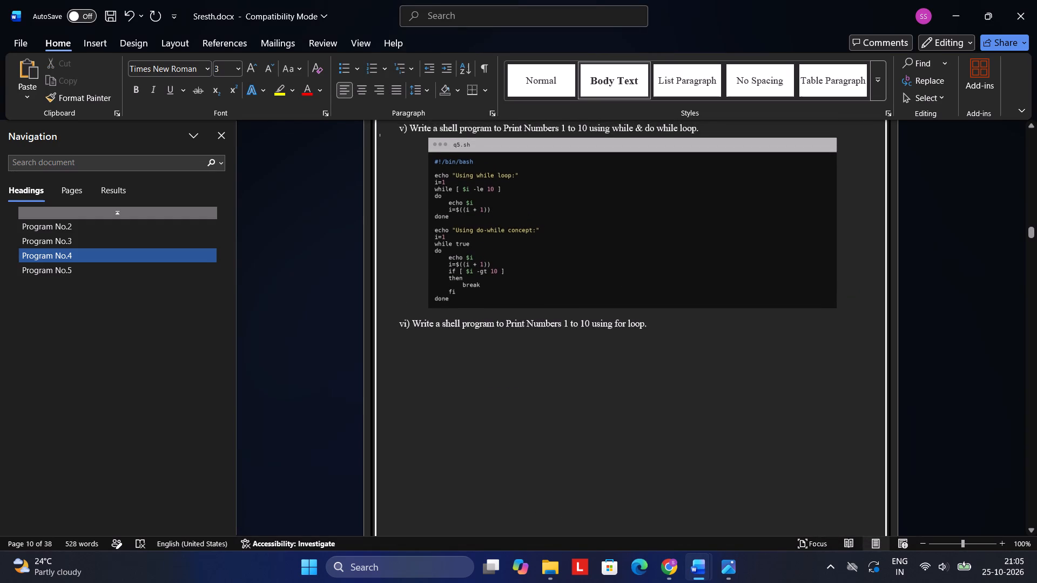
Insert two blank lines between the question v heading and the q5.sh code picture.
{"action": "left_click", "coordinate": [400, 298]}
{"action": "left_click", "coordinate": [418, 314]}
{"action": "left_click", "coordinate": [401, 324]}
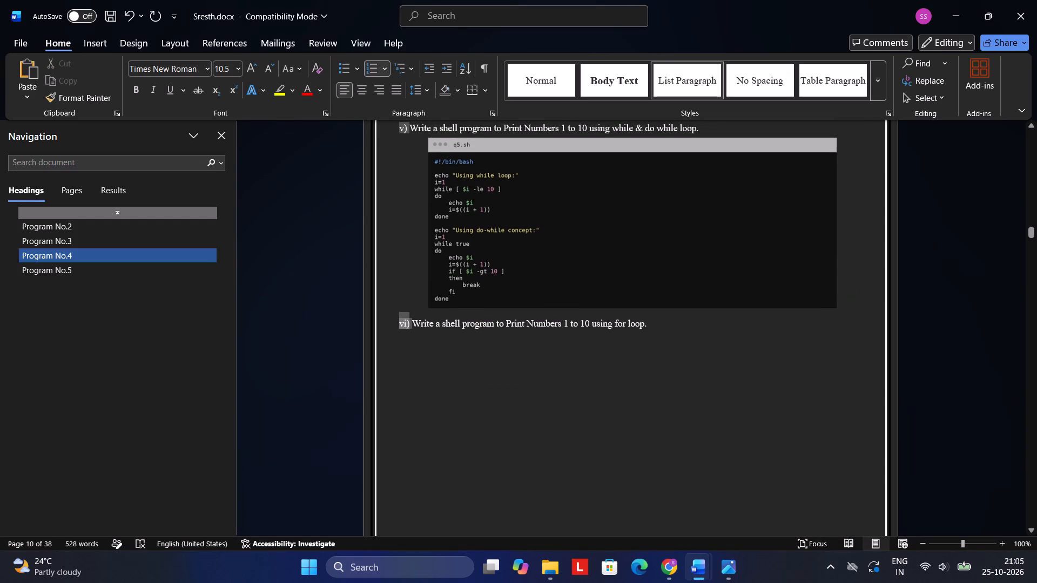
{"action": "left_click", "coordinate": [845, 284]}
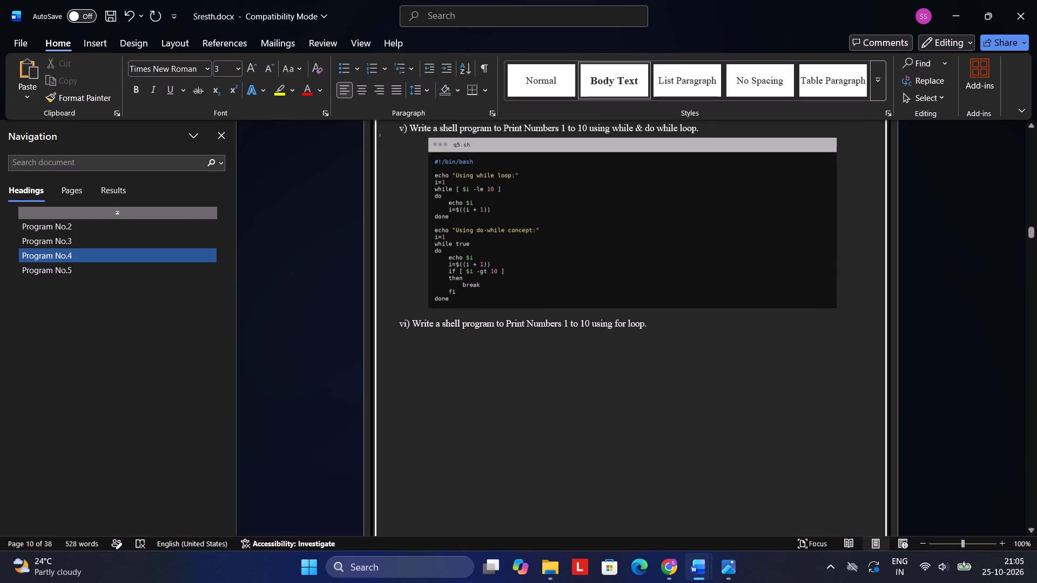
{"action": "key", "text": "Return"}
{"action": "key", "text": "Return"}
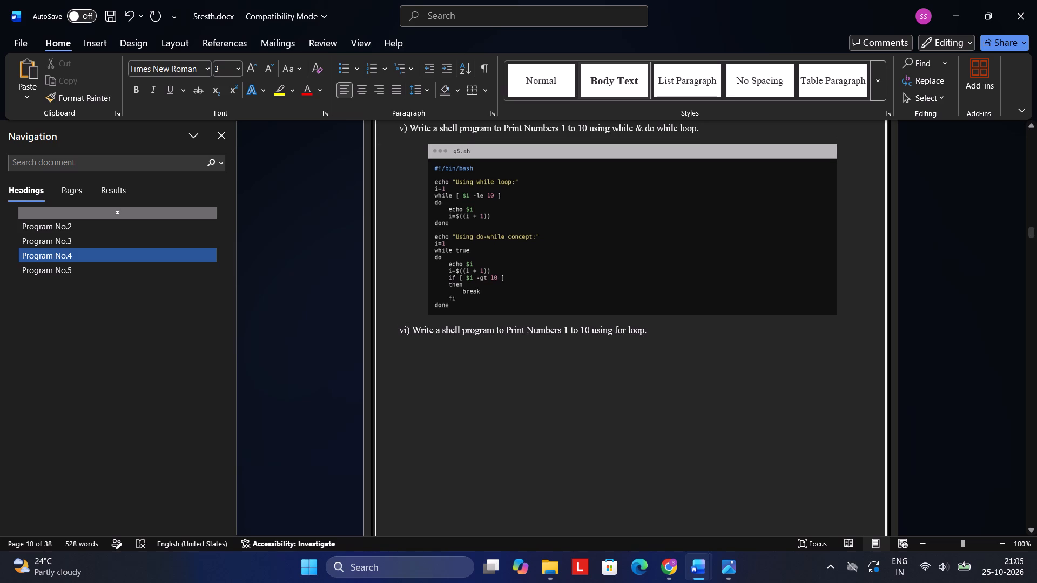
{"action": "left_click", "coordinate": [851, 269]}
Shift the q5.sh code picture slightly toward the page's left margin, keeping it just below the question v heading.
{"action": "left_click", "coordinate": [473, 308]}
{"action": "left_click_drag", "start_coordinate": [518, 259], "coordinate": [510, 251]}
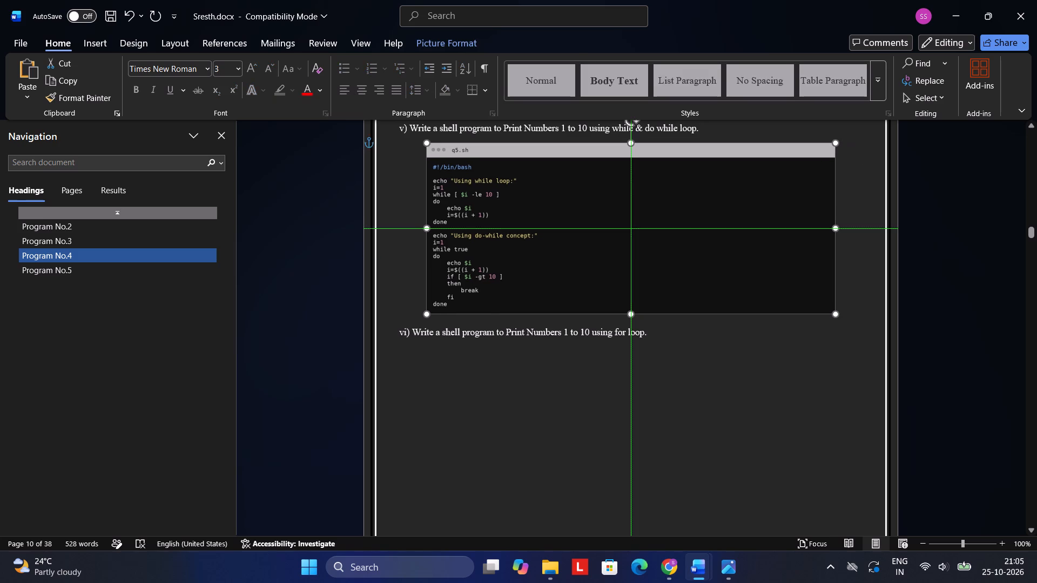
{"action": "left_click_drag", "start_coordinate": [510, 251], "coordinate": [501, 240]}
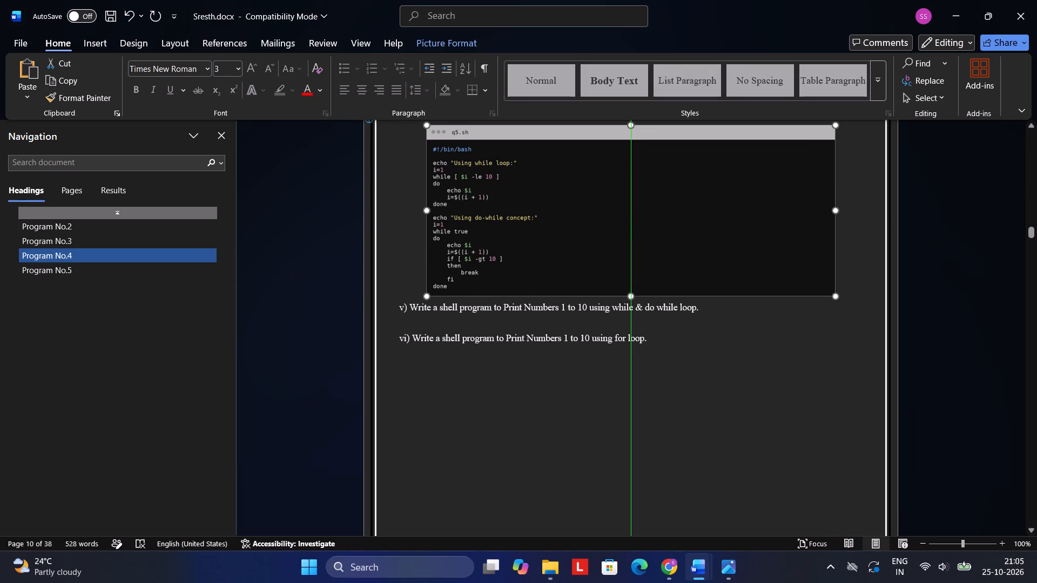
{"action": "left_click_drag", "start_coordinate": [501, 240], "coordinate": [500, 270]}
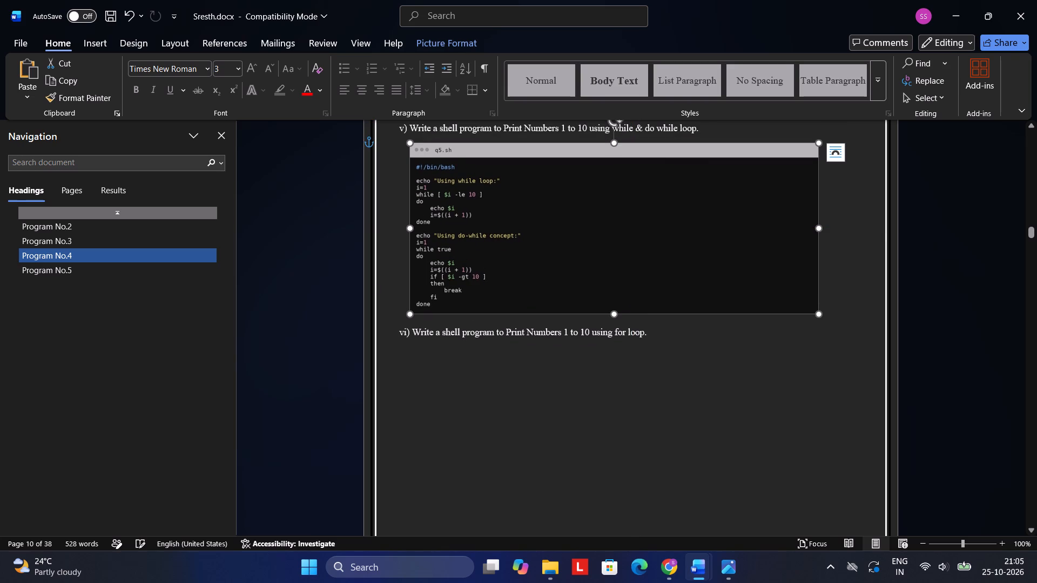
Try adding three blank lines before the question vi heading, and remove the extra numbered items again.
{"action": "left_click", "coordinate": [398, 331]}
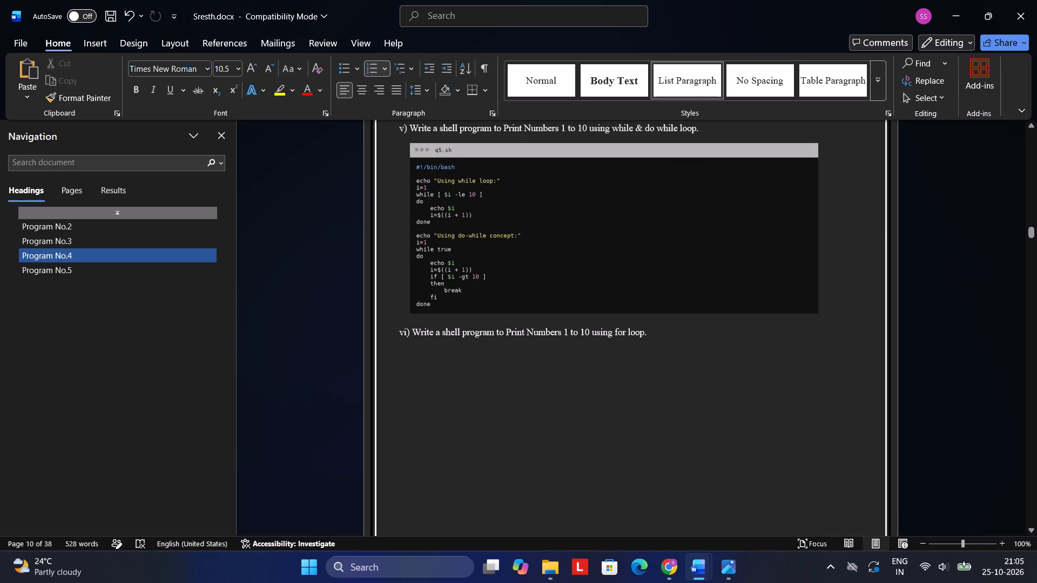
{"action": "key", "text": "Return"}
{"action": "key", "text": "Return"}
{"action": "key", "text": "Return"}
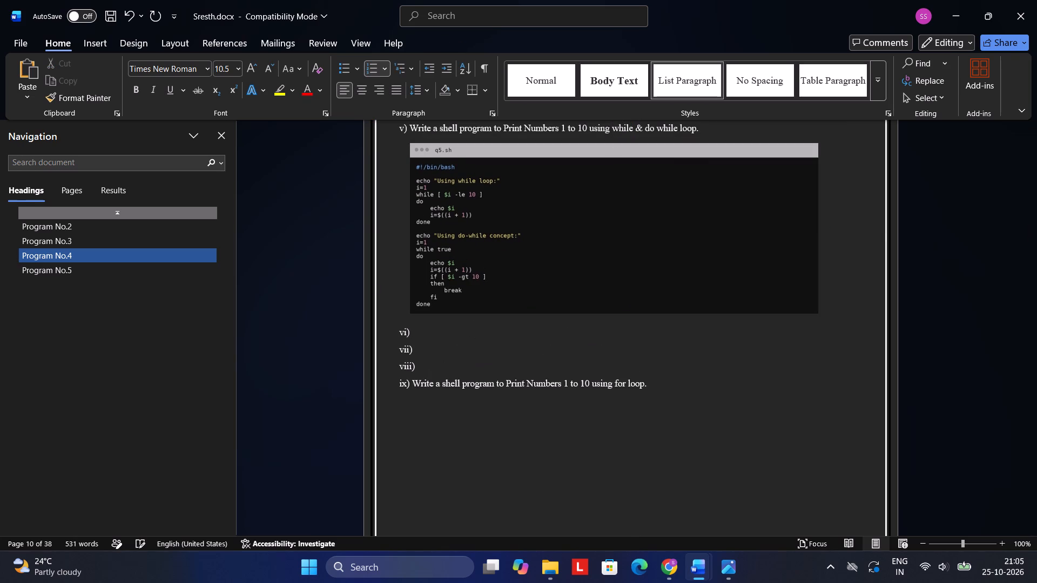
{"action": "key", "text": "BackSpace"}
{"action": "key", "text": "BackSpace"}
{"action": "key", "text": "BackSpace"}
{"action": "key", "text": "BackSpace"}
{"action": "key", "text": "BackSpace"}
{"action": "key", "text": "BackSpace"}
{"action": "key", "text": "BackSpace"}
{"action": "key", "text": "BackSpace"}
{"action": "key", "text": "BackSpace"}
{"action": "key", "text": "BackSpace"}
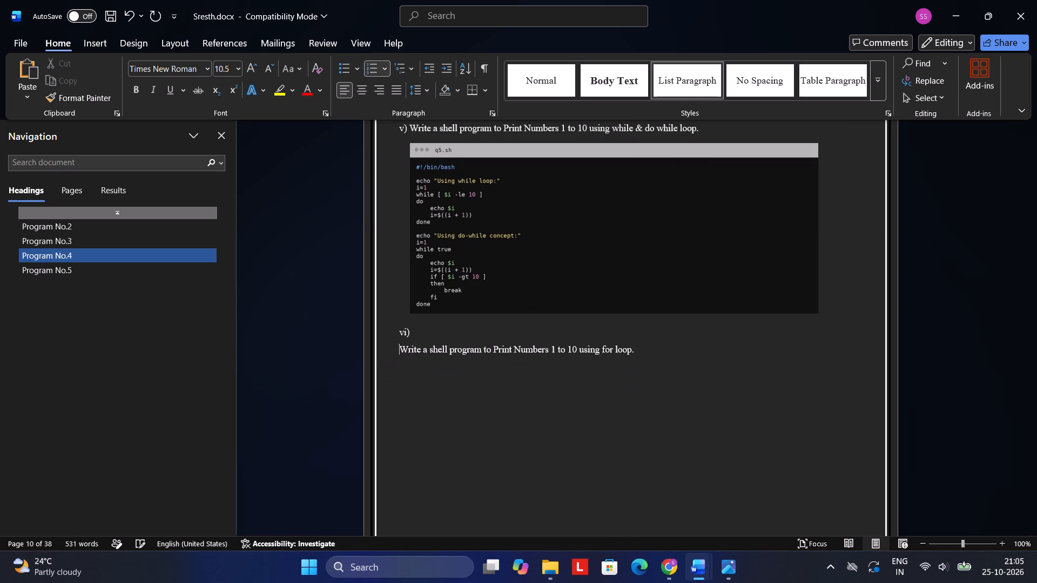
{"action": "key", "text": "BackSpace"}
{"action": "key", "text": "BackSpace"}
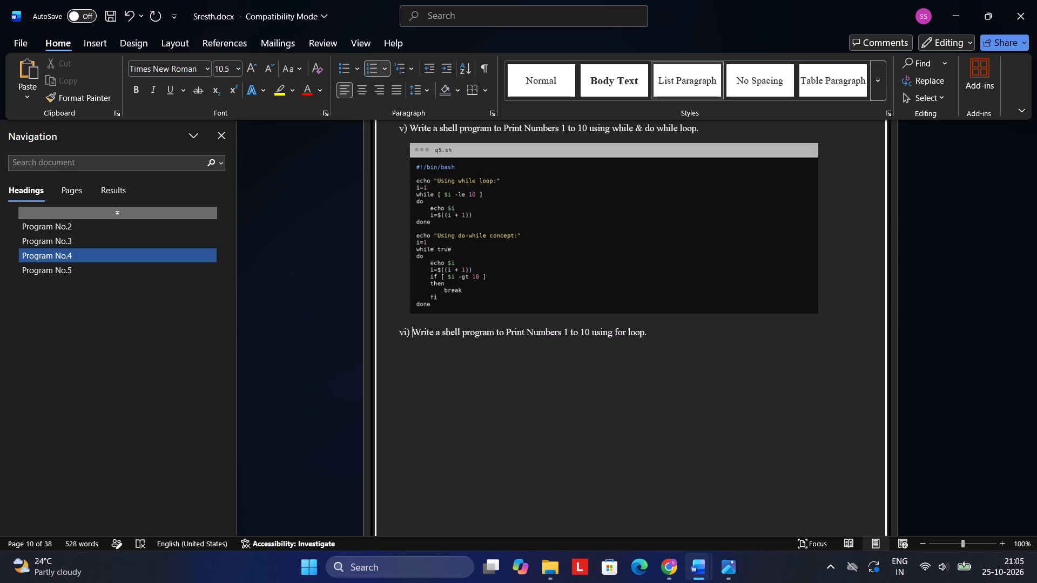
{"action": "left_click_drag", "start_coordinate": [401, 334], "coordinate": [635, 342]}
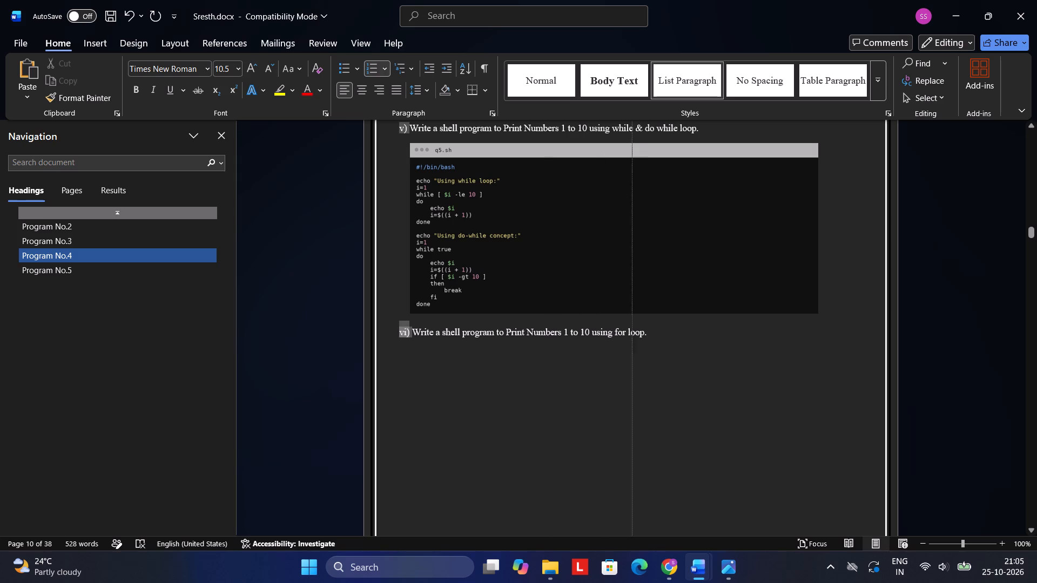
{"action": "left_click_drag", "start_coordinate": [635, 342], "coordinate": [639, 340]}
Paste the cropped q5.sh output picture into the small blank line between the q5.sh code picture and the question vi heading.
{"action": "left_click", "coordinate": [535, 317]}
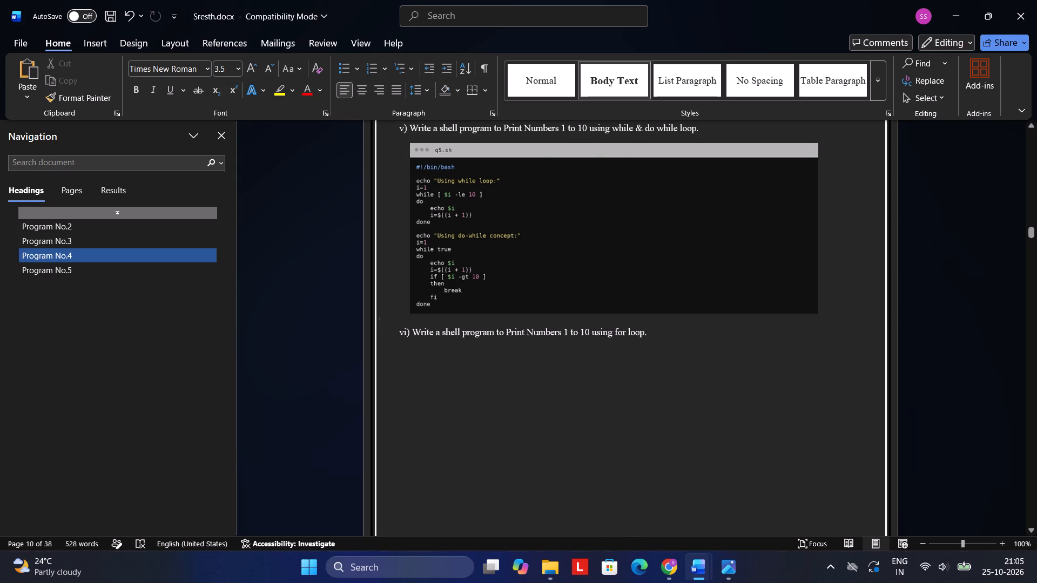
{"action": "key", "text": "ctrl+v"}
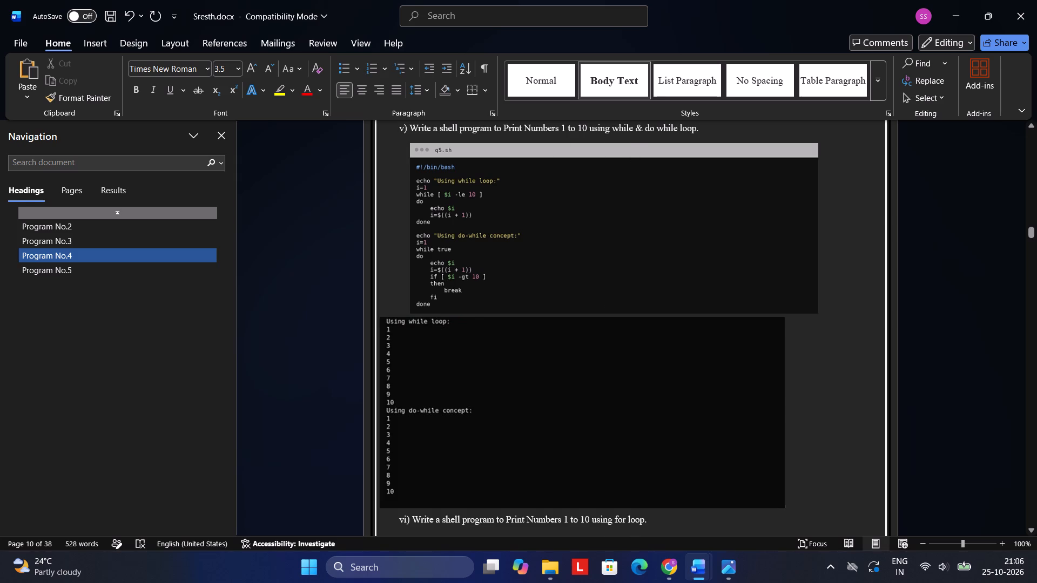
Give the pasted q5.sh output picture Through text wrapping and move it just below the q5.sh code picture, lined up with it.
{"action": "left_click_drag", "start_coordinate": [509, 381], "coordinate": [521, 380]}
{"action": "left_click_drag", "start_coordinate": [556, 404], "coordinate": [567, 404]}
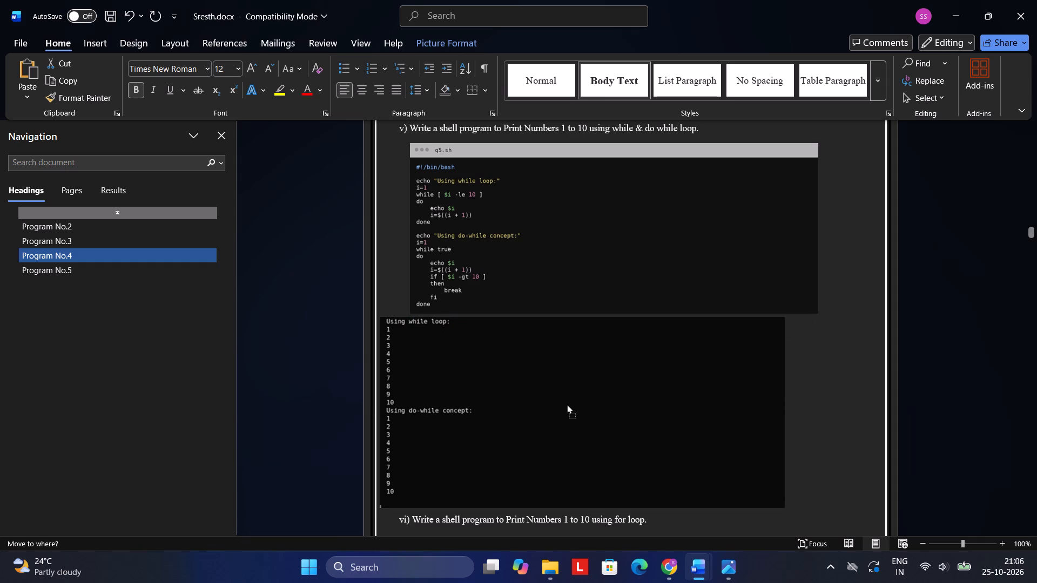
{"action": "left_click_drag", "start_coordinate": [567, 404], "coordinate": [576, 402]}
{"action": "left_click", "coordinate": [810, 332]}
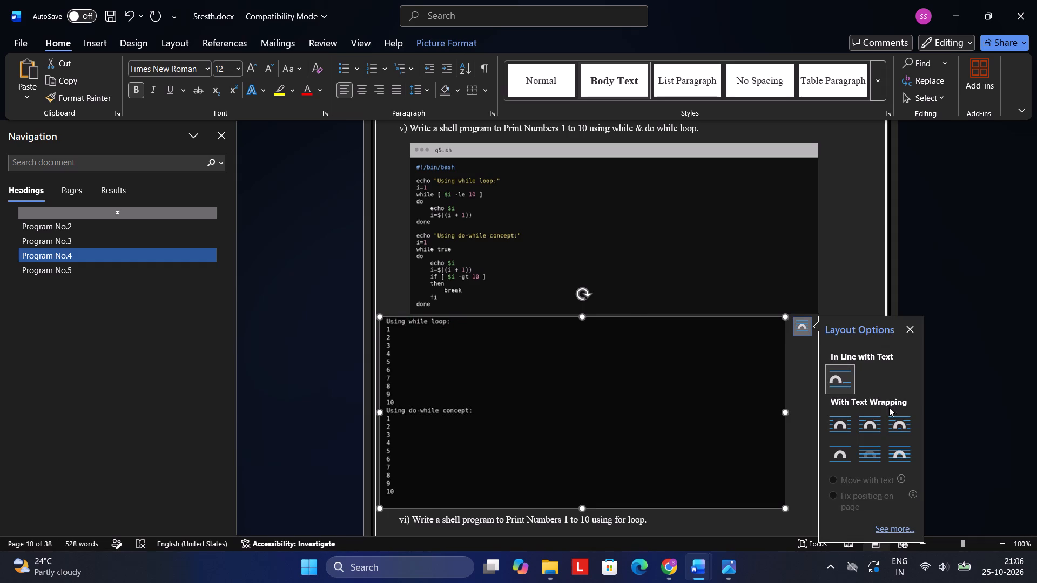
{"action": "left_click", "coordinate": [895, 421]}
{"action": "left_click_drag", "start_coordinate": [542, 388], "coordinate": [566, 385]}
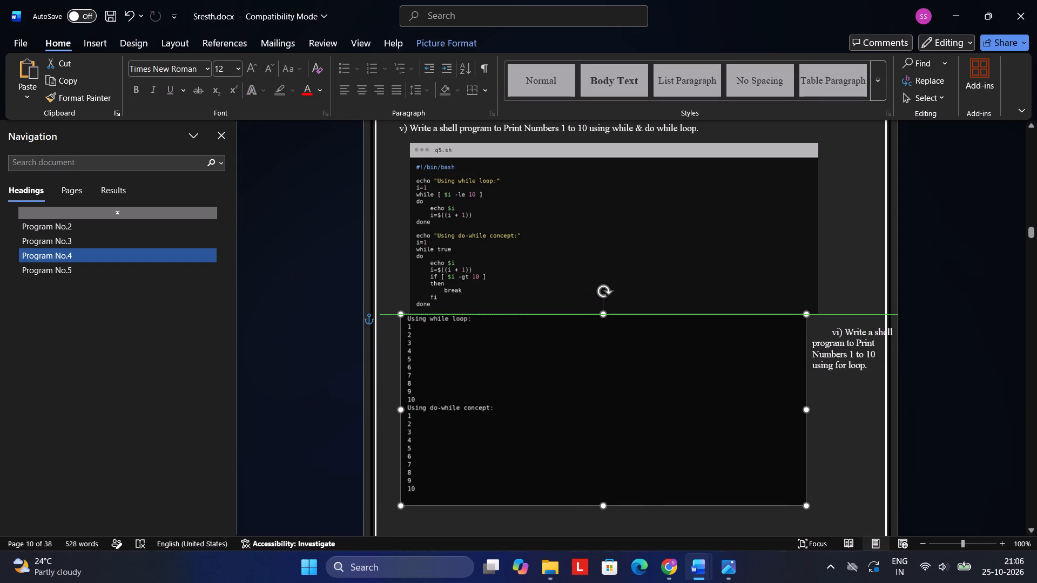
{"action": "left_click_drag", "start_coordinate": [566, 385], "coordinate": [570, 394]}
Save the q6.sh output picture on the page after question vi as Picture6.jpg in the edit folder.
{"action": "scroll", "coordinate": [570, 394], "scroll_direction": "down", "scroll_amount": 12}
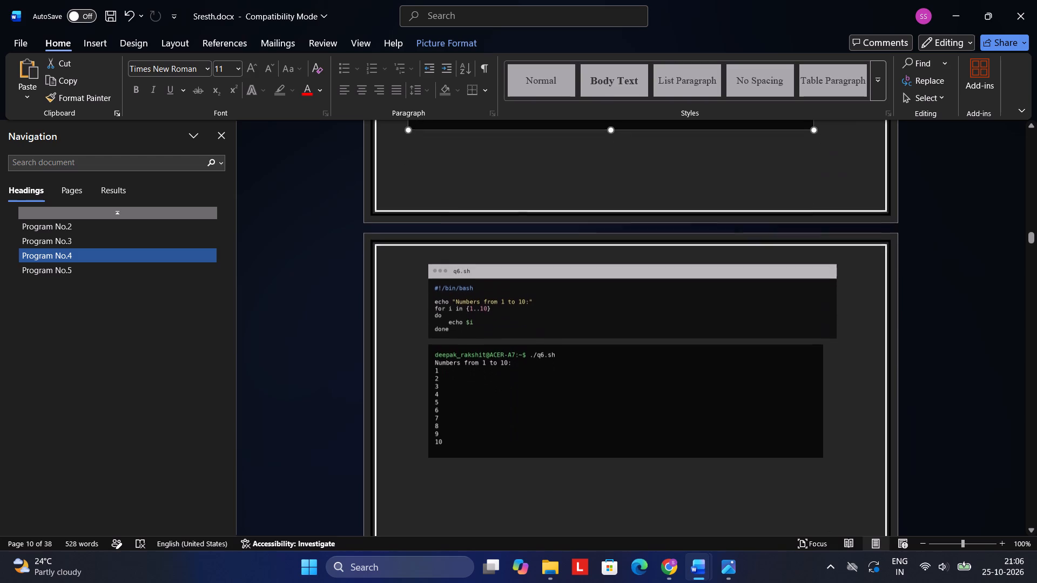
{"action": "scroll", "coordinate": [484, 403], "scroll_direction": "down", "scroll_amount": 20}
{"action": "scroll", "coordinate": [484, 403], "scroll_direction": "down", "scroll_amount": 1}
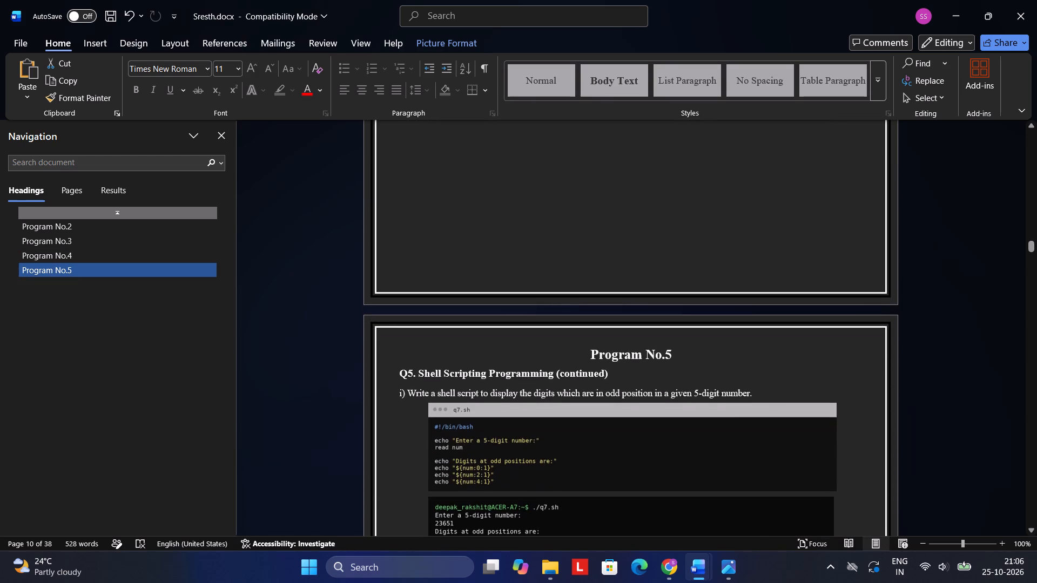
{"action": "scroll", "coordinate": [509, 336], "scroll_direction": "up", "scroll_amount": 19}
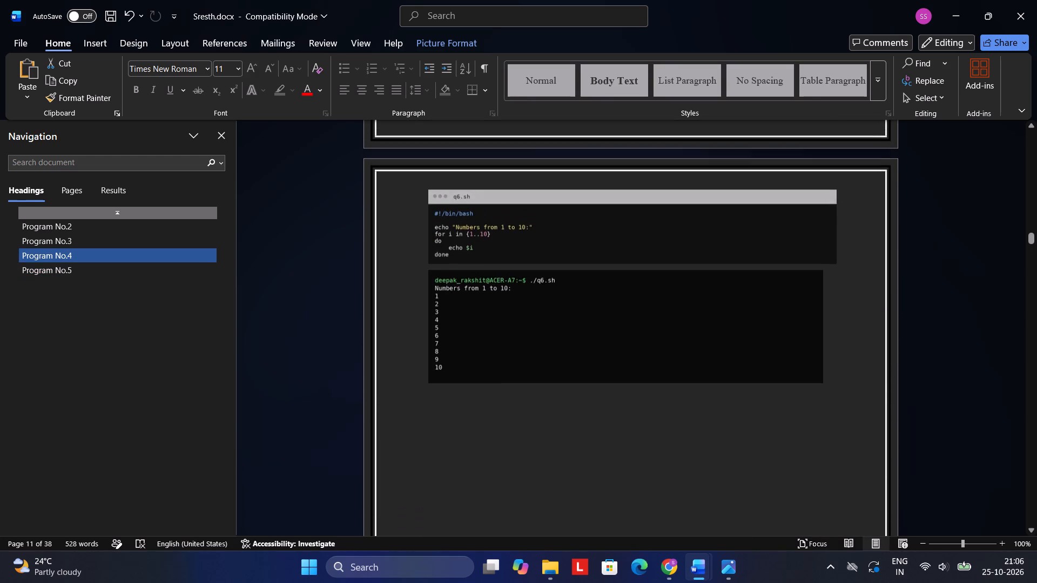
{"action": "left_click", "coordinate": [513, 308]}
{"action": "right_click", "coordinate": [578, 335]}
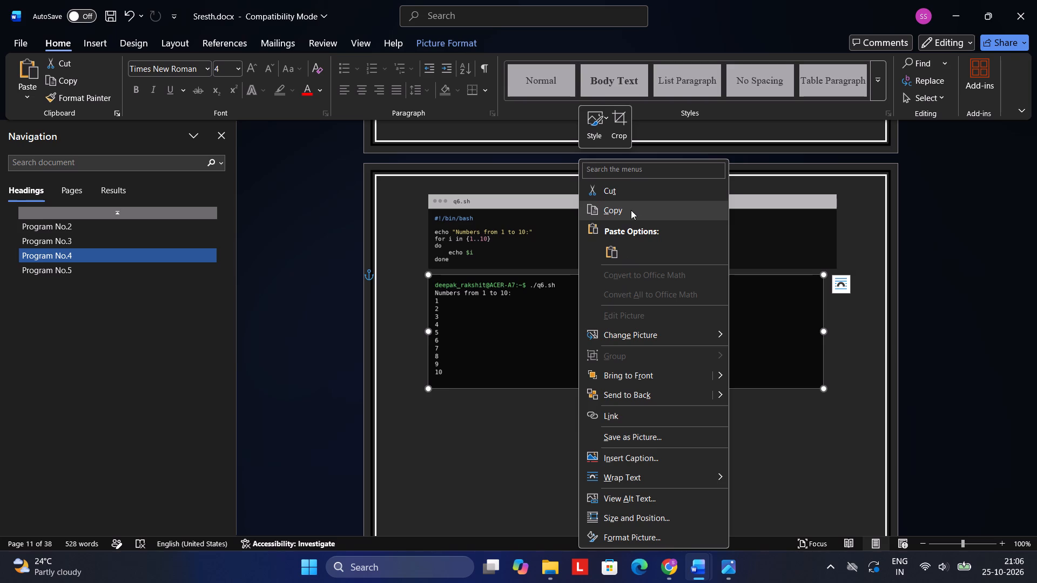
{"action": "left_click", "coordinate": [626, 431]}
{"action": "left_click", "coordinate": [401, 293]}
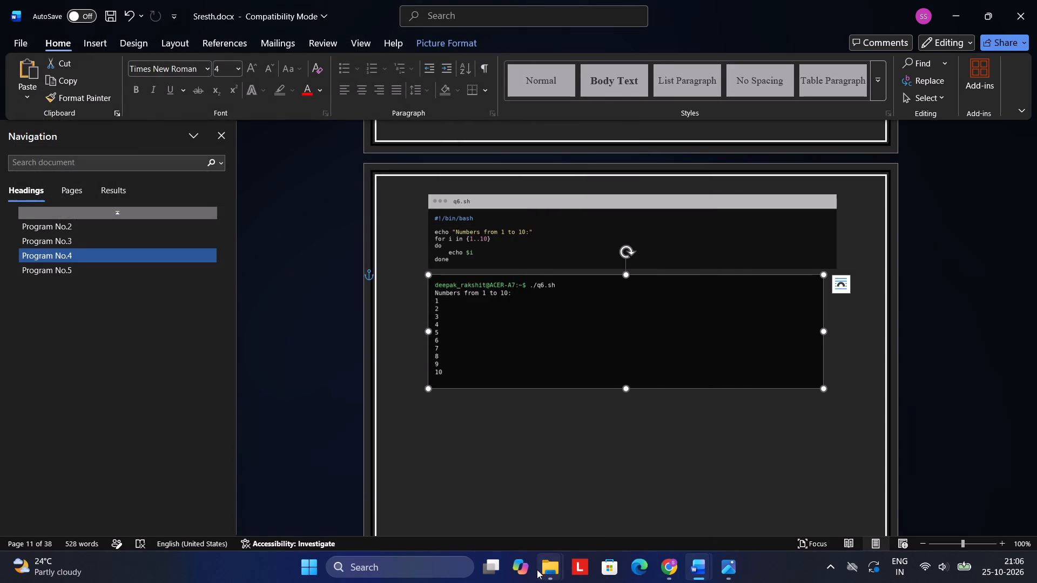
Open Picture6.jpg from the edit folder in Photos, crop off the prompt line to 585 x 149, and copy the result to the clipboard.
{"action": "left_click", "coordinate": [537, 570]}
{"action": "left_click", "coordinate": [540, 566]}
{"action": "left_click", "coordinate": [654, 504]}
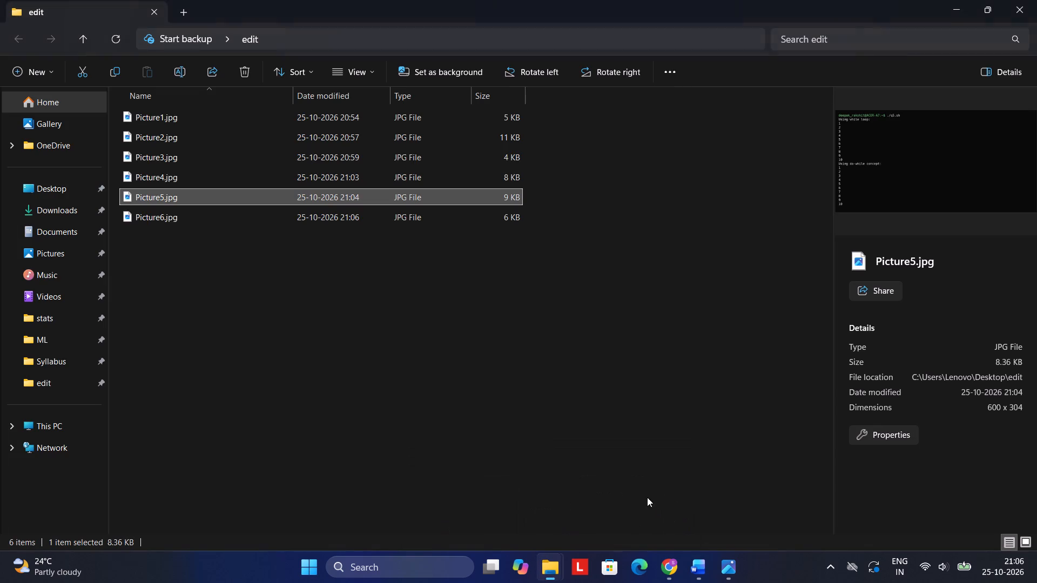
{"action": "double_click", "coordinate": [229, 221]}
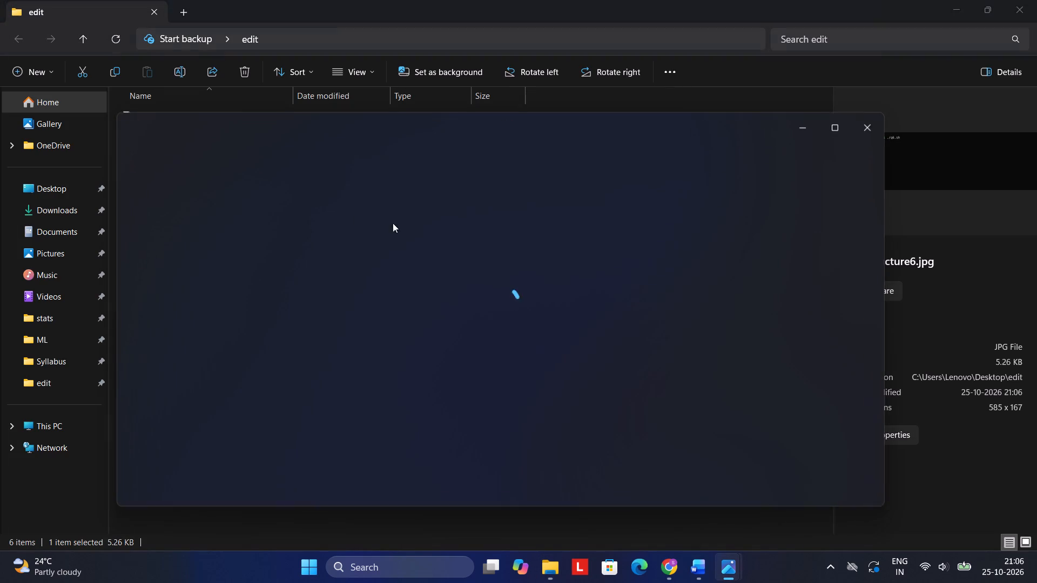
{"action": "right_click", "coordinate": [448, 301]}
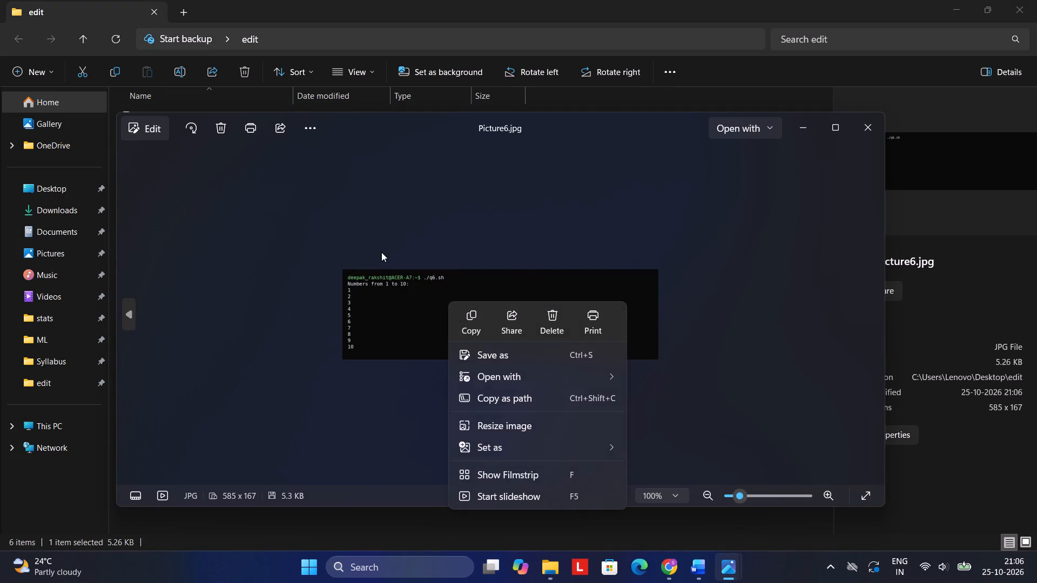
{"action": "left_click", "coordinate": [381, 252]}
{"action": "left_click", "coordinate": [145, 122]}
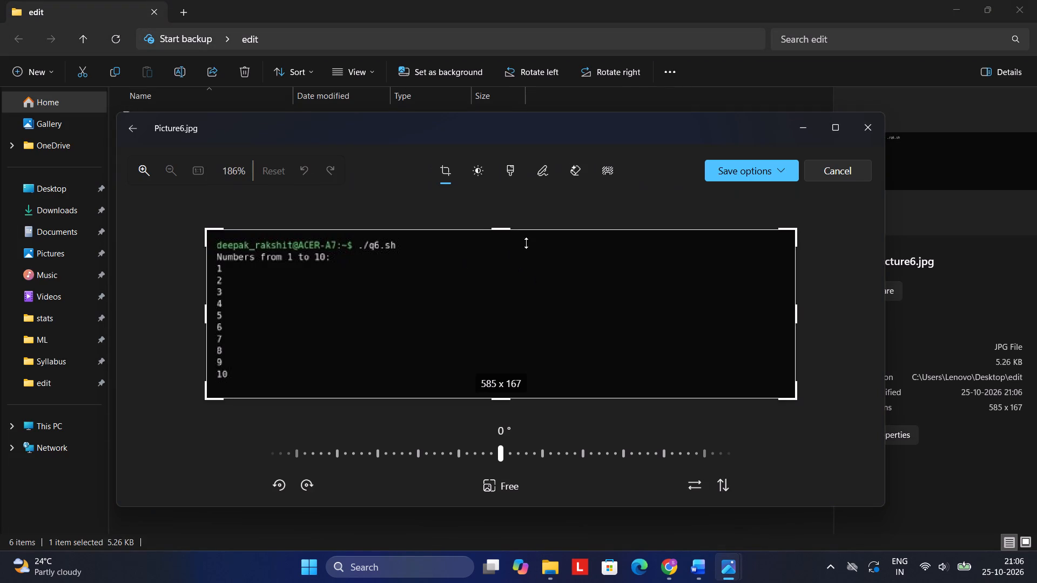
{"action": "left_click_drag", "start_coordinate": [508, 228], "coordinate": [508, 246]}
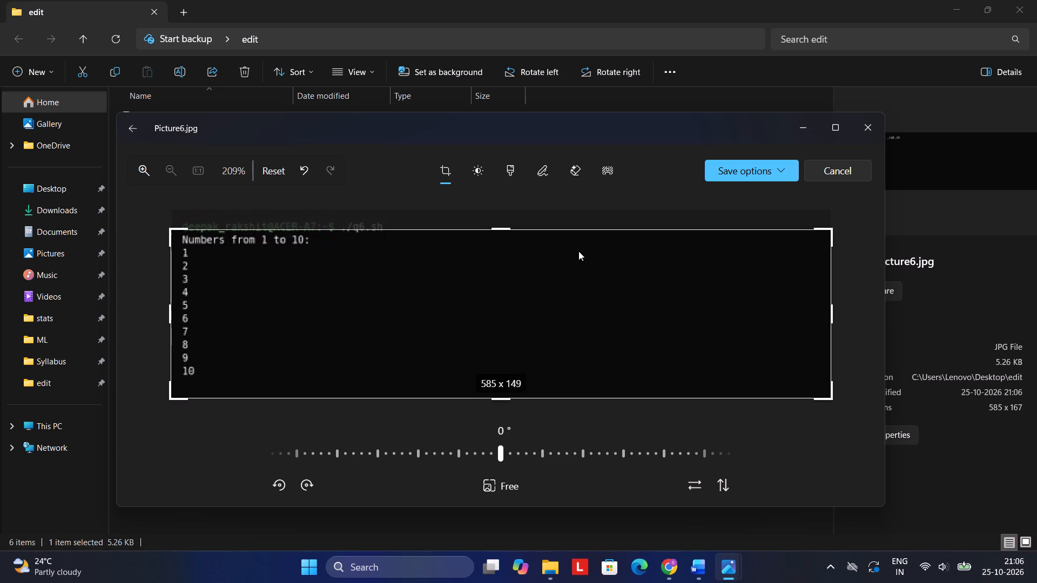
{"action": "left_click", "coordinate": [755, 177]}
{"action": "left_click", "coordinate": [755, 235]}
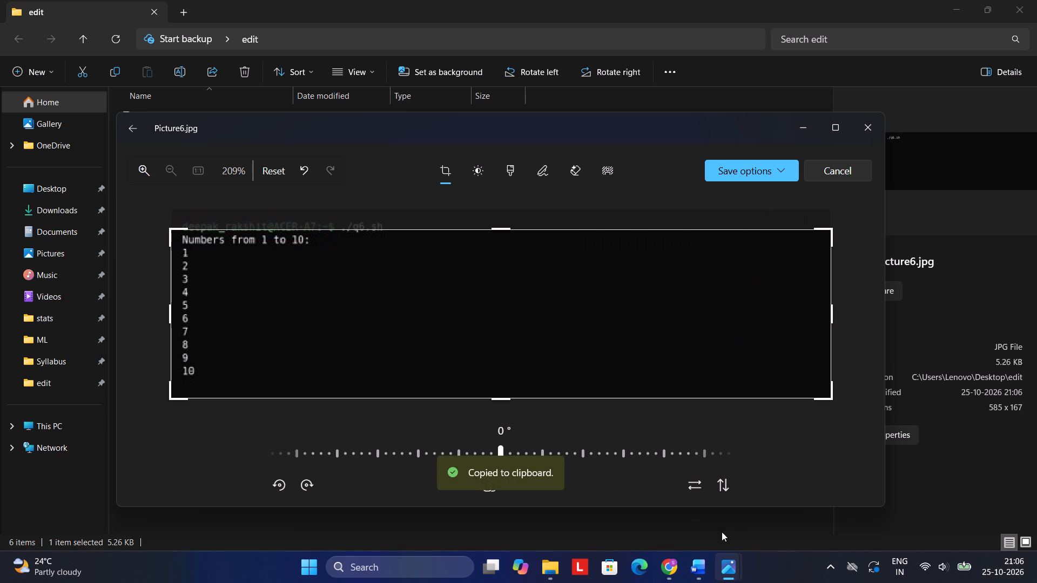
Back in Word, replace the original q6.sh output picture with the copied cropped version.
{"action": "left_click", "coordinate": [824, 506]}
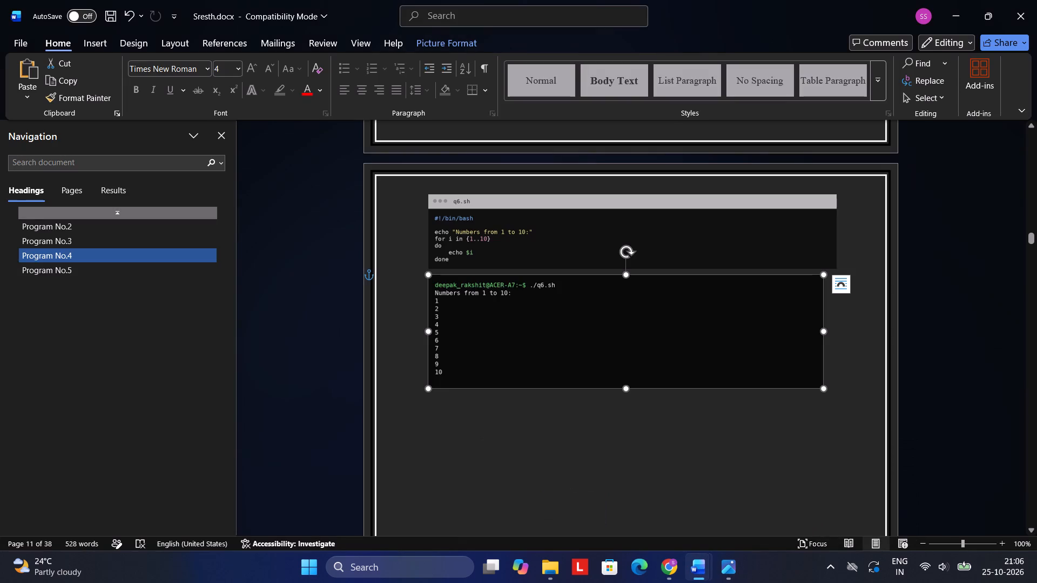
{"action": "left_click", "coordinate": [518, 331]}
{"action": "left_click", "coordinate": [627, 276]}
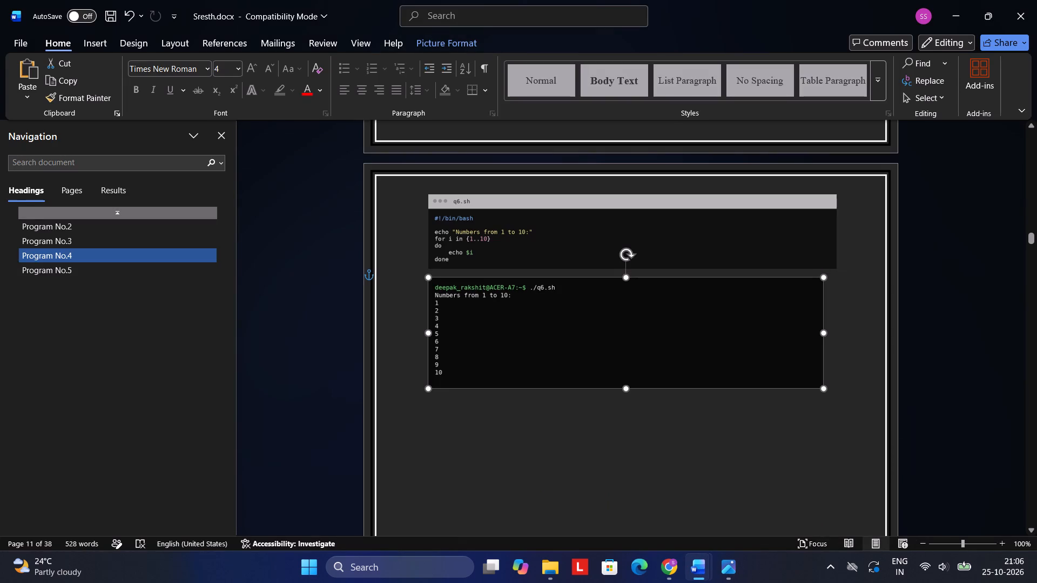
{"action": "right_click", "coordinate": [594, 321]}
{"action": "key", "text": "Delete"}
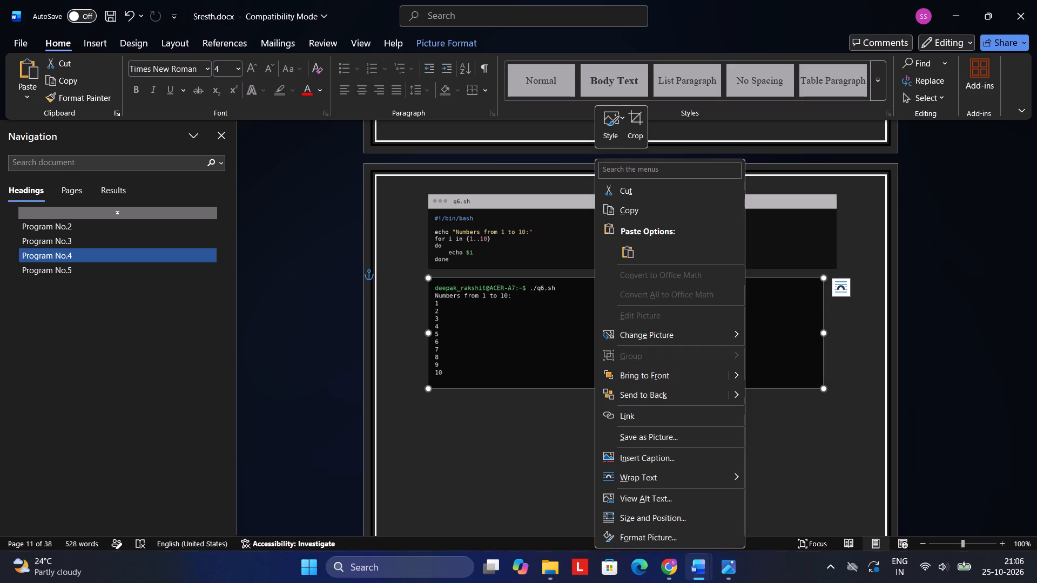
{"action": "left_click", "coordinate": [499, 357]}
{"action": "key", "text": "Delete"}
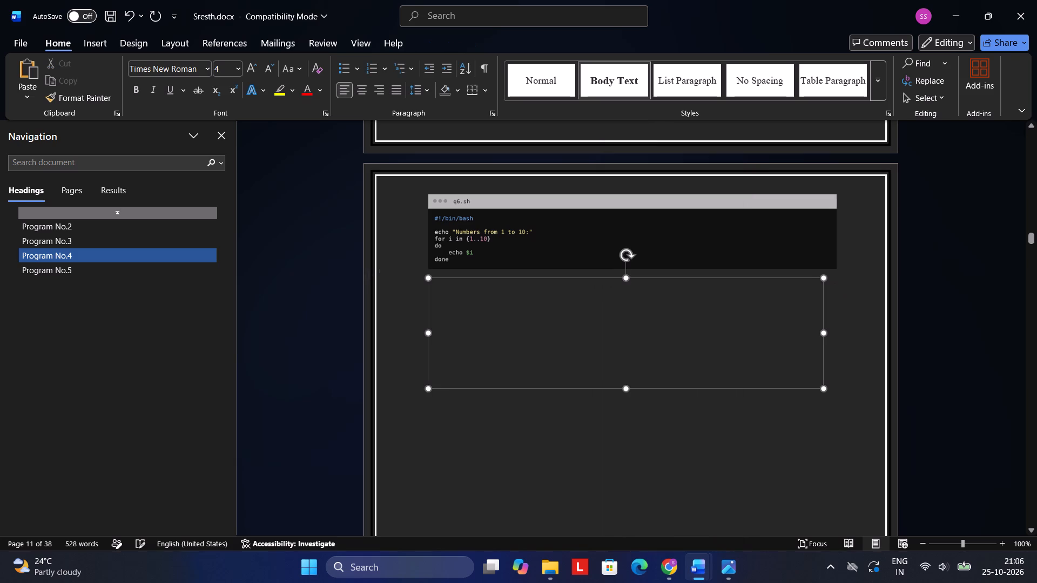
{"action": "key", "text": "ctrl+v"}
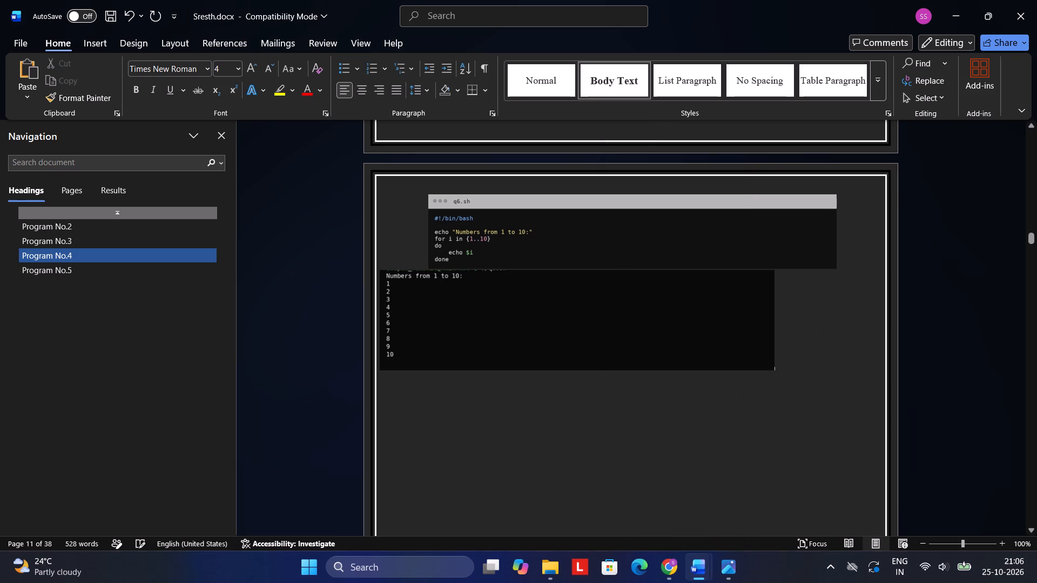
Give the pasted q6.sh output picture Through text wrapping and move it below the q6.sh code picture, roughly aligned with its left edge.
{"action": "left_click", "coordinate": [515, 339]}
{"action": "left_click_drag", "start_coordinate": [521, 336], "coordinate": [547, 361]}
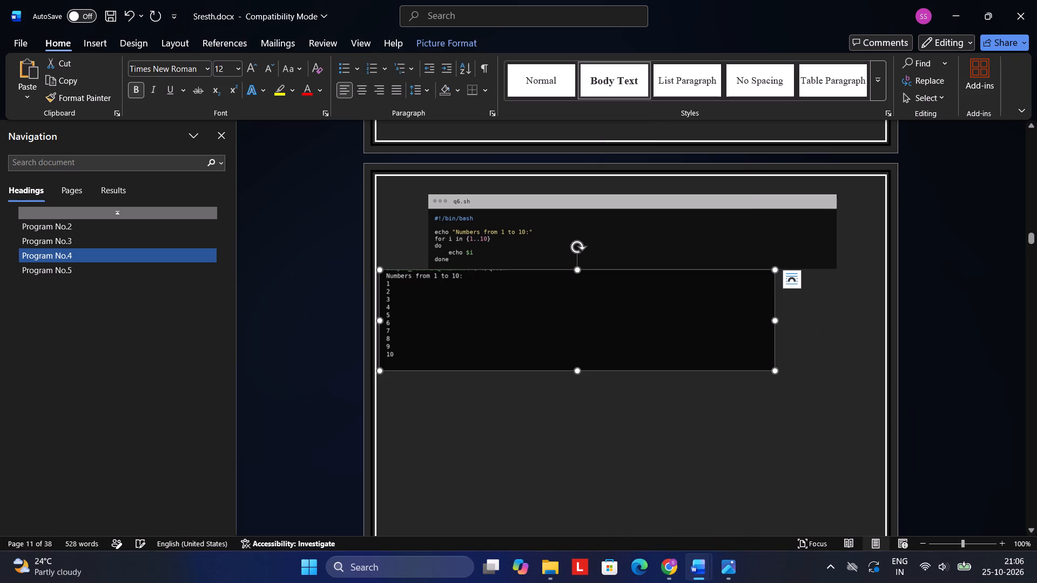
{"action": "left_click", "coordinate": [791, 283]}
{"action": "left_click", "coordinate": [888, 379]}
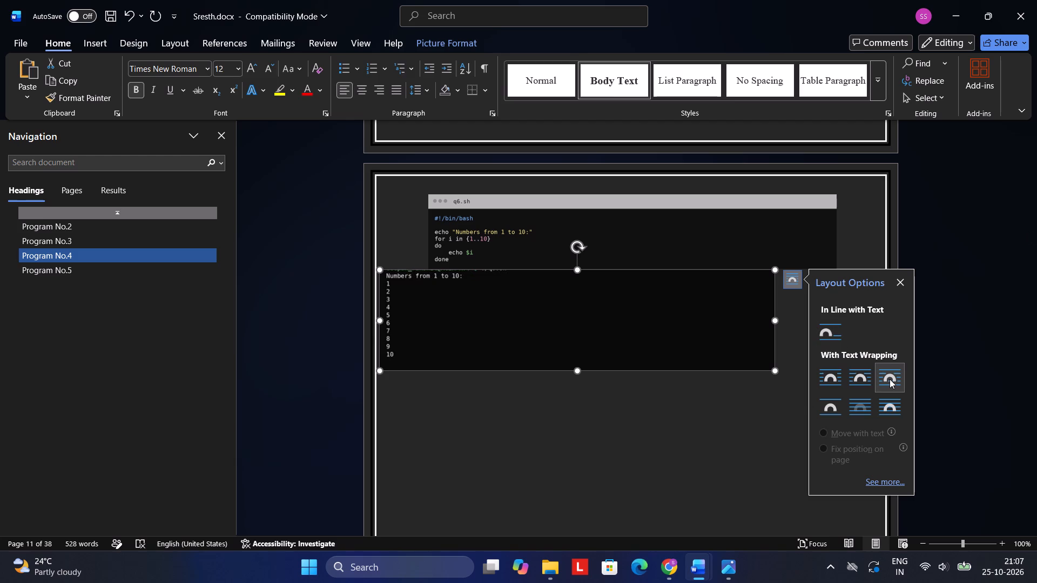
{"action": "left_click", "coordinate": [591, 316]}
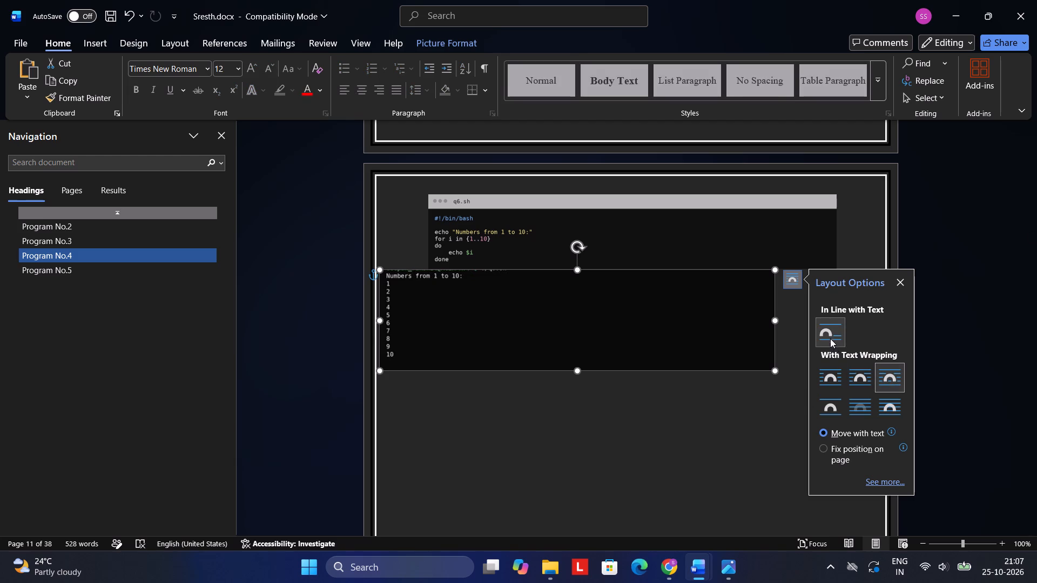
{"action": "left_click", "coordinate": [865, 375]}
{"action": "left_click", "coordinate": [888, 381]}
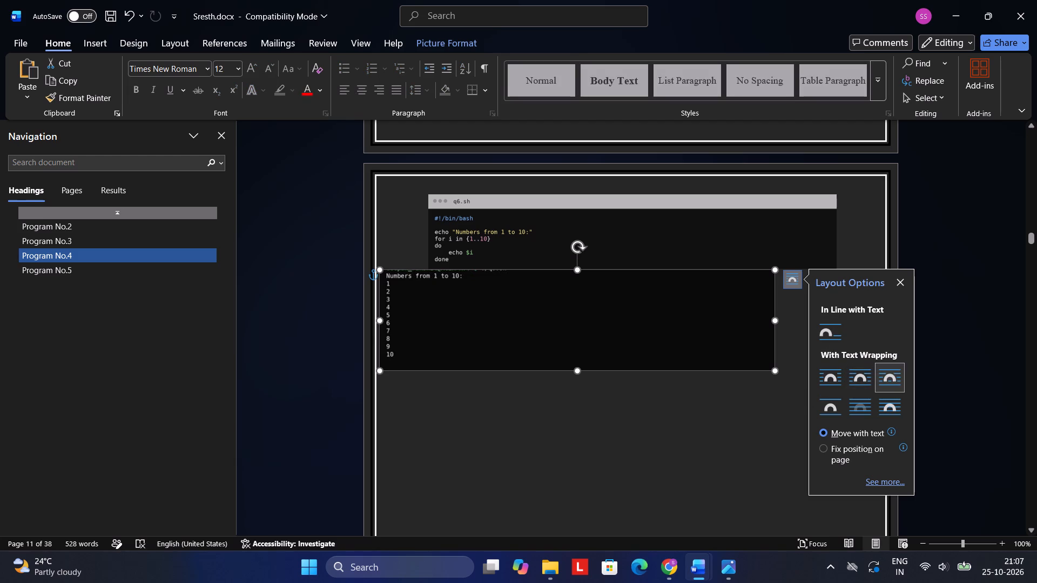
{"action": "left_click_drag", "start_coordinate": [649, 323], "coordinate": [703, 346]}
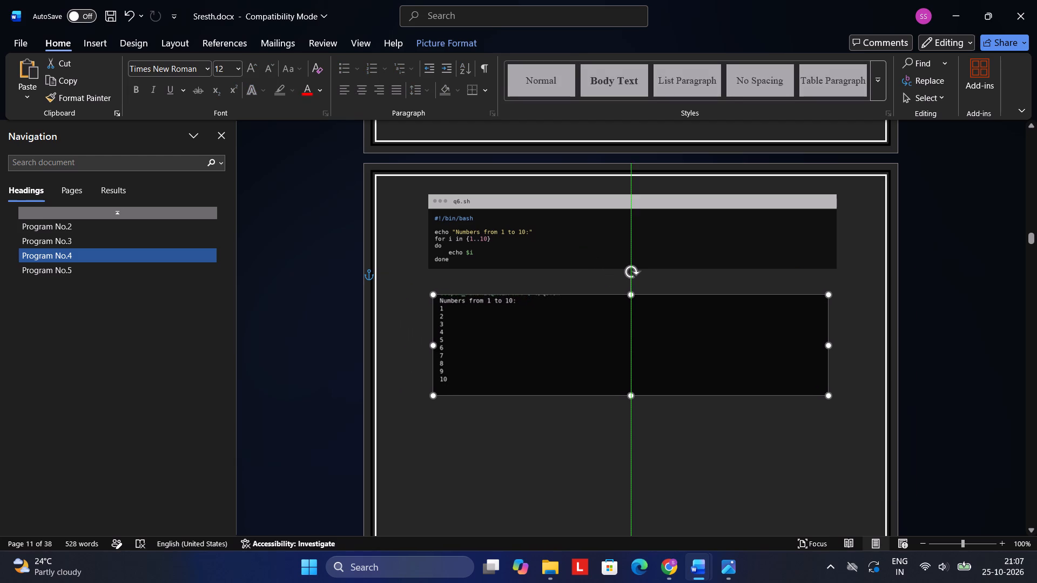
{"action": "left_click_drag", "start_coordinate": [703, 346], "coordinate": [700, 346]}
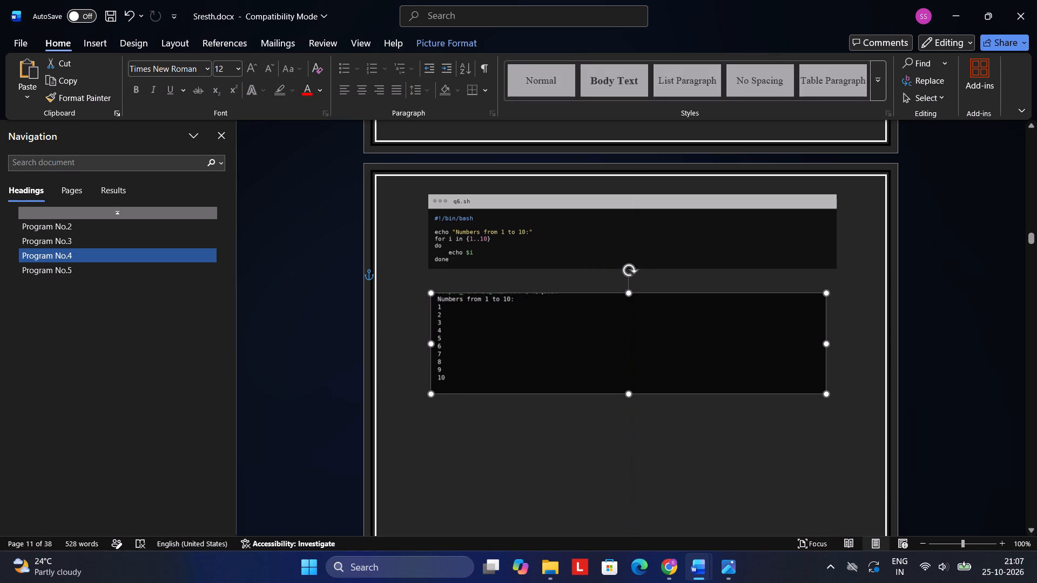
{"action": "left_click_drag", "start_coordinate": [700, 346], "coordinate": [695, 347]}
{"action": "left_click", "coordinate": [614, 476]}
Save the q7.sh output picture under Program No.5 question i as Picture7.jpg in the edit folder.
{"action": "scroll", "coordinate": [551, 449], "scroll_direction": "down", "scroll_amount": 6}
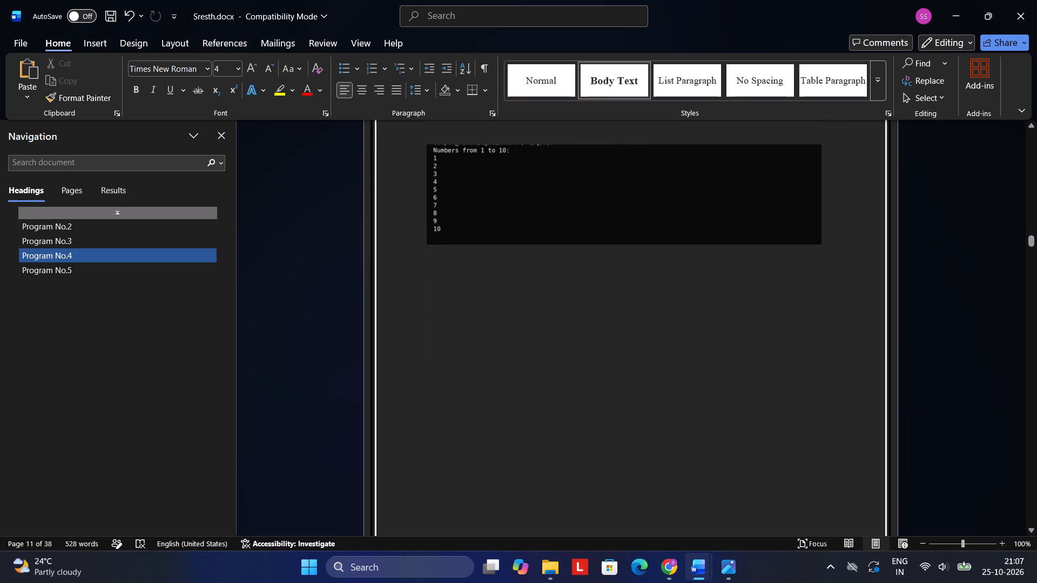
{"action": "scroll", "coordinate": [547, 431], "scroll_direction": "down", "scroll_amount": 16}
{"action": "scroll", "coordinate": [504, 446], "scroll_direction": "down", "scroll_amount": 3}
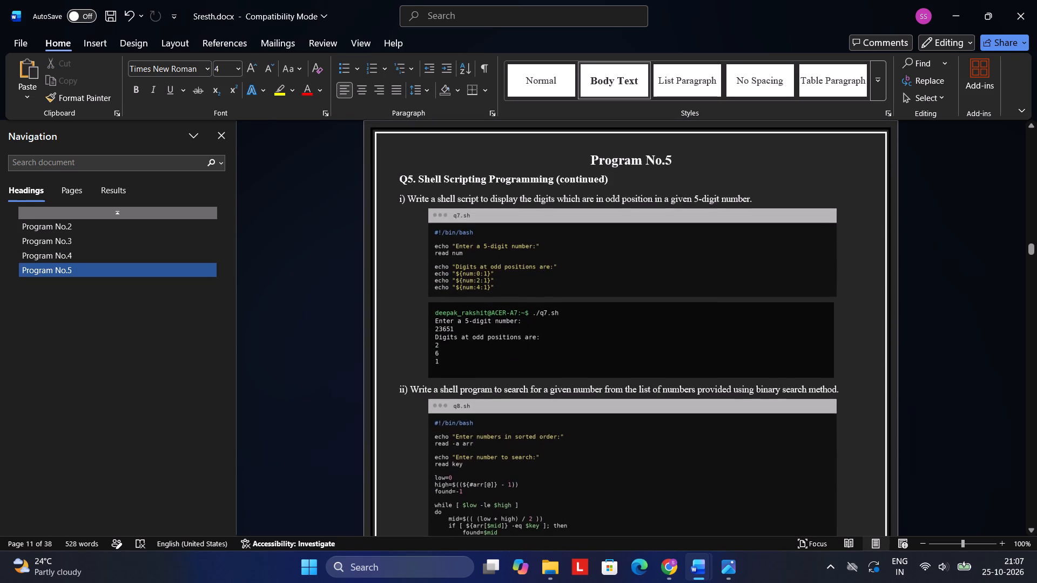
{"action": "left_click", "coordinate": [511, 343]}
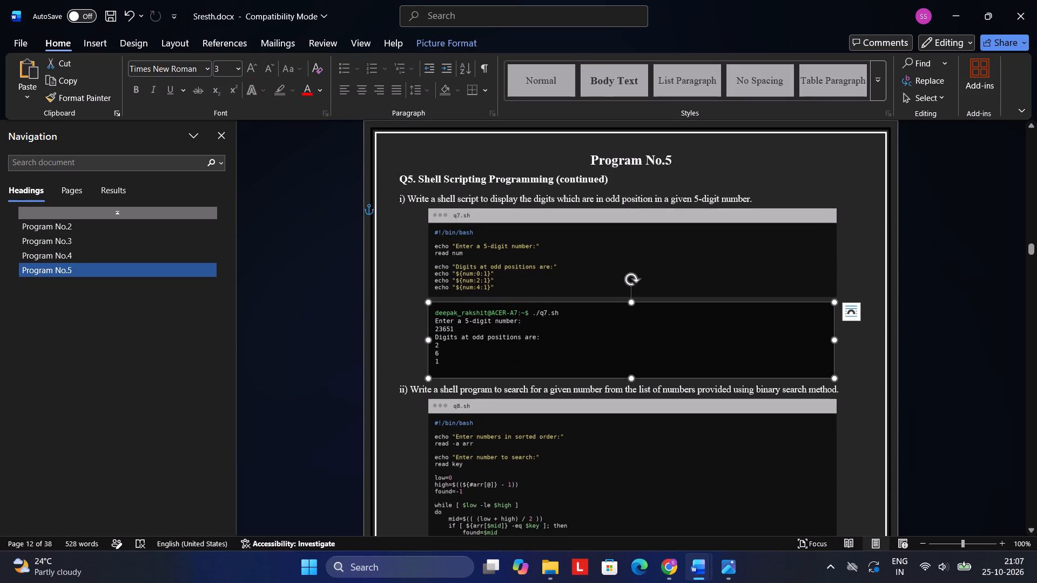
{"action": "right_click", "coordinate": [602, 343]}
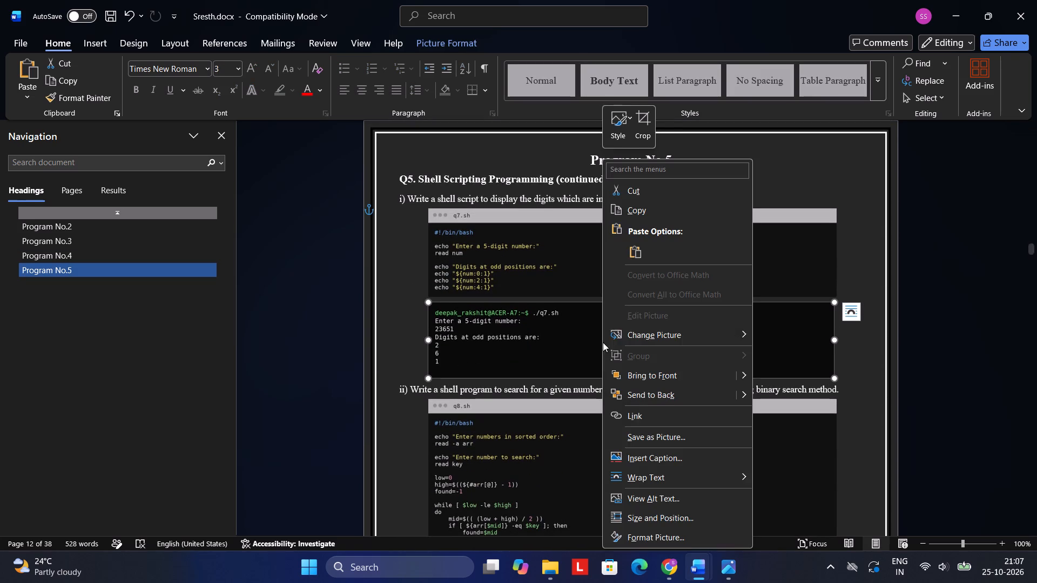
{"action": "left_click", "coordinate": [654, 436]}
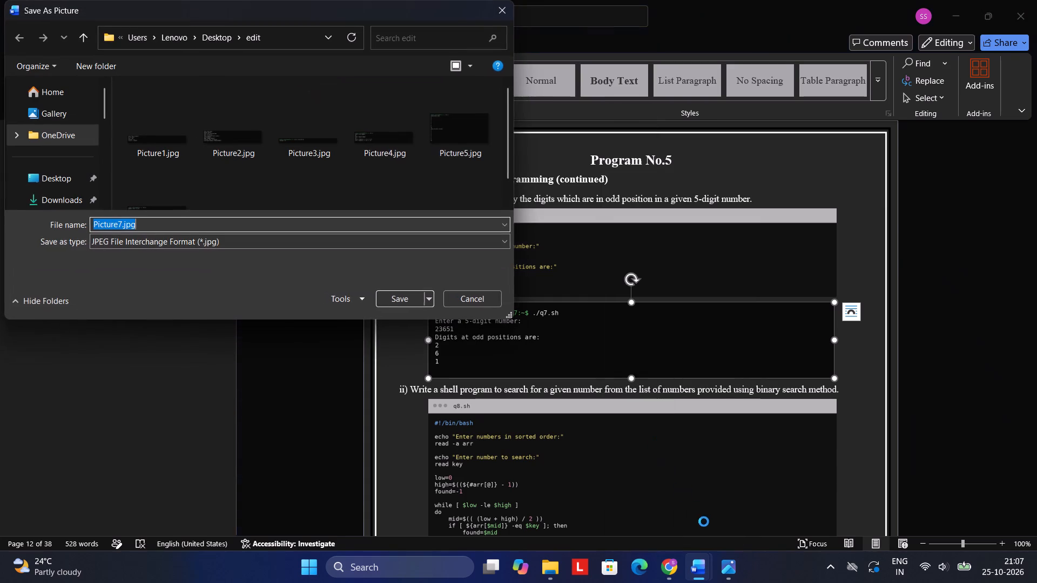
{"action": "left_click", "coordinate": [402, 295]}
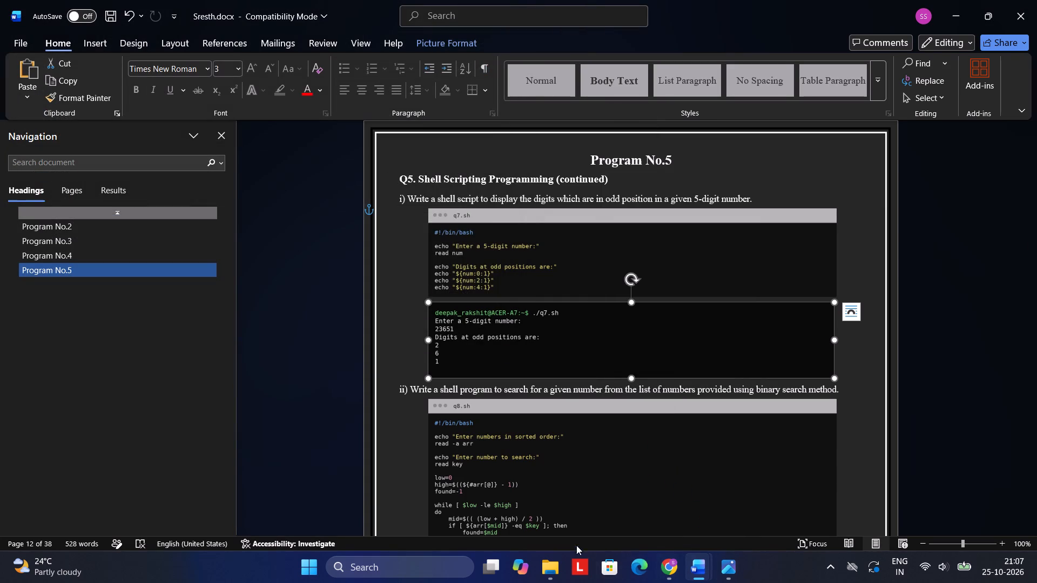
Open Picture7.jpg from the edit folder in Photos, crop off the prompt line to 601 x 91, and copy the result to the clipboard.
{"action": "left_click", "coordinate": [554, 569]}
{"action": "left_click", "coordinate": [628, 474]}
{"action": "double_click", "coordinate": [267, 244]}
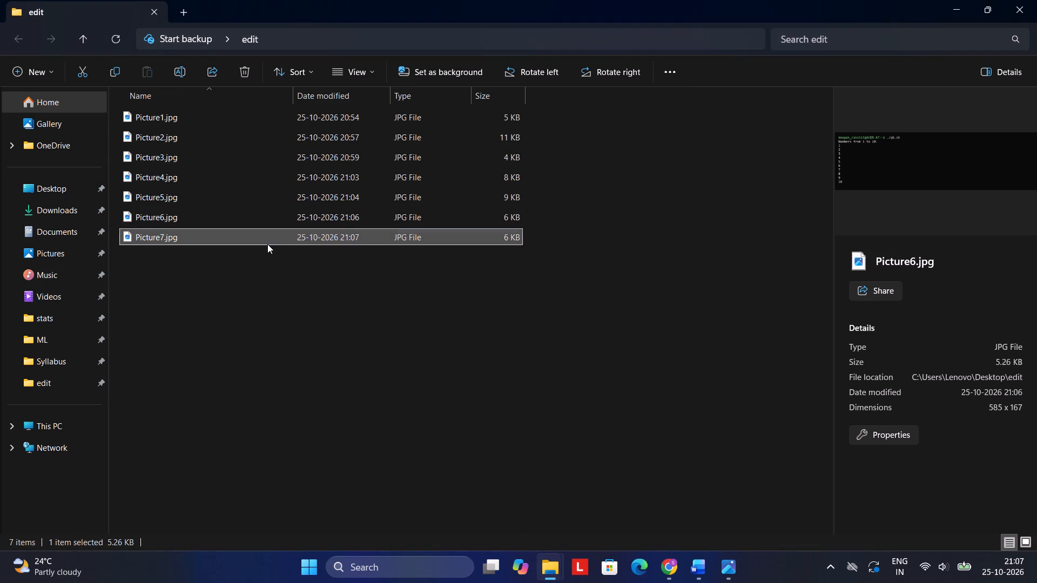
{"action": "left_click", "coordinate": [160, 140]}
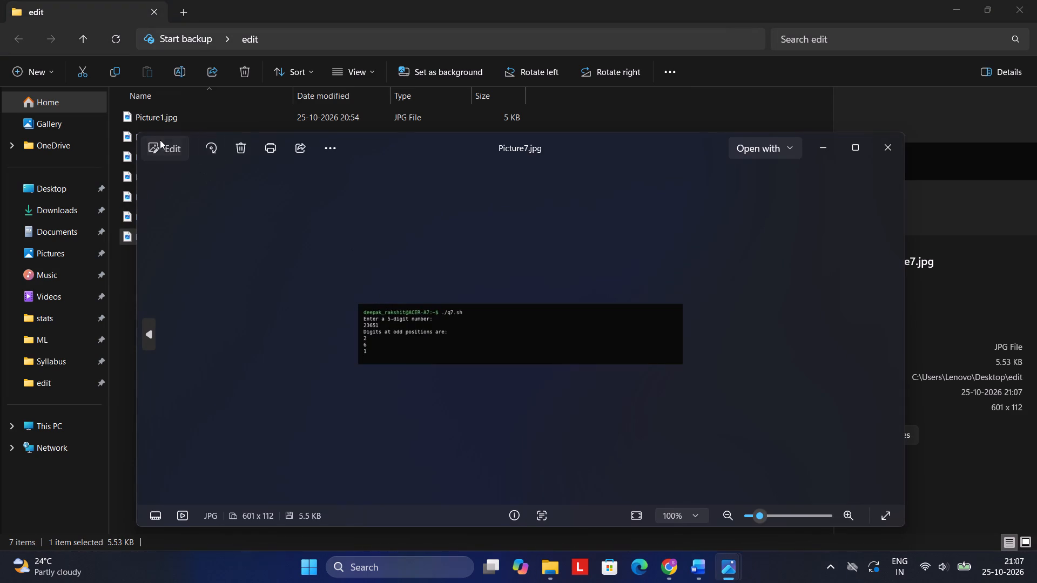
{"action": "left_click_drag", "start_coordinate": [529, 266], "coordinate": [528, 287]}
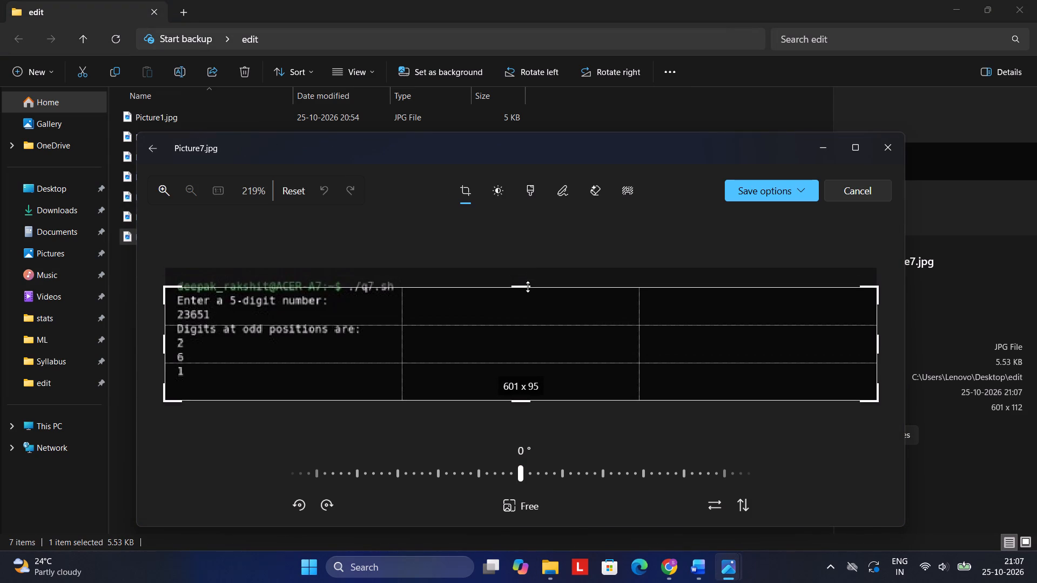
{"action": "left_click_drag", "start_coordinate": [528, 287], "coordinate": [521, 290]}
{"action": "left_click", "coordinate": [765, 188]}
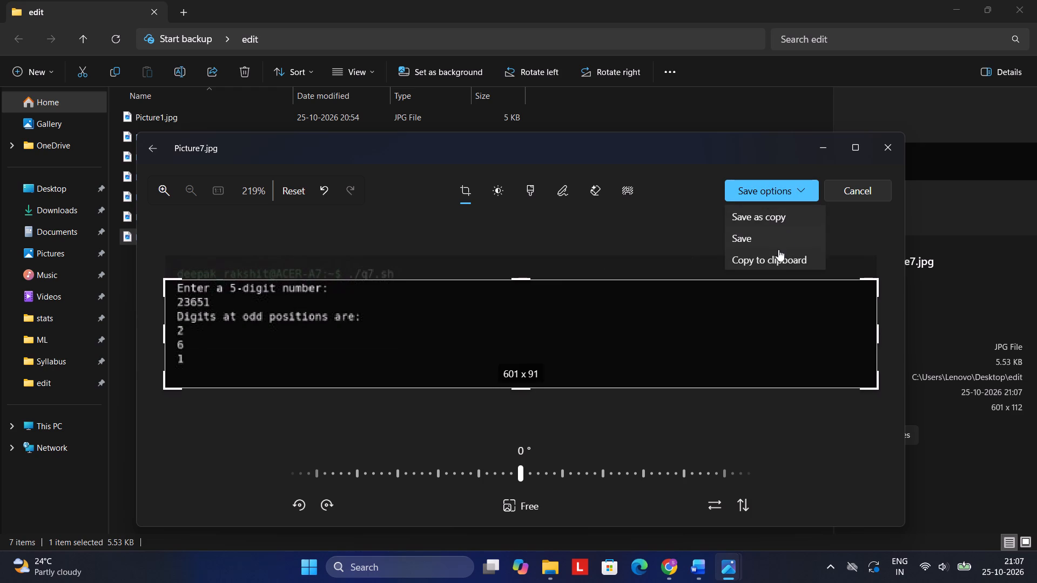
{"action": "left_click", "coordinate": [776, 258]}
Back in Word, replace the original q7.sh output picture under Program No.5 question i with the copied cropped version.
{"action": "left_click", "coordinate": [728, 568]}
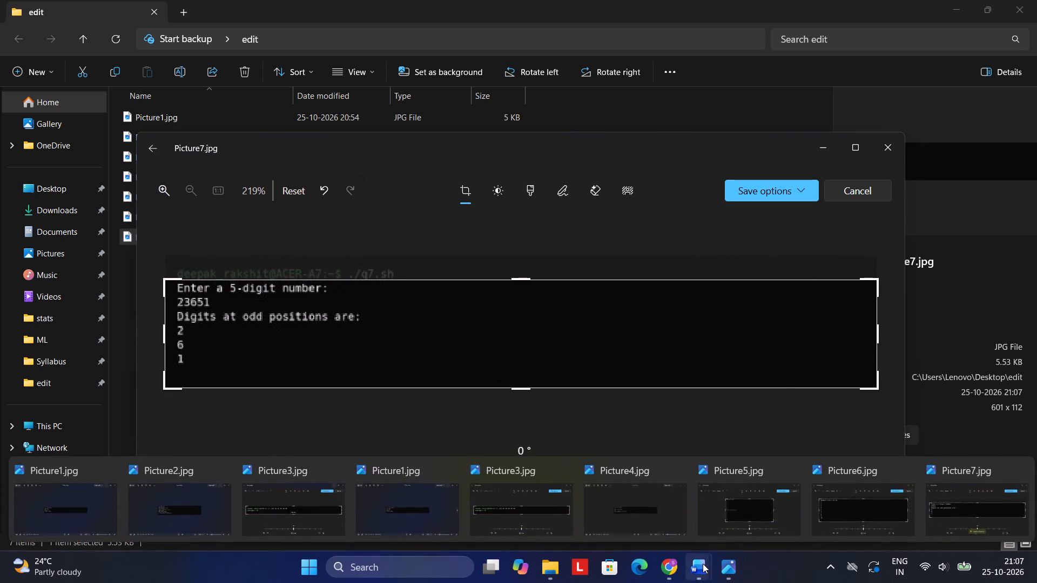
{"action": "left_click", "coordinate": [701, 564]}
{"action": "left_click", "coordinate": [849, 493]}
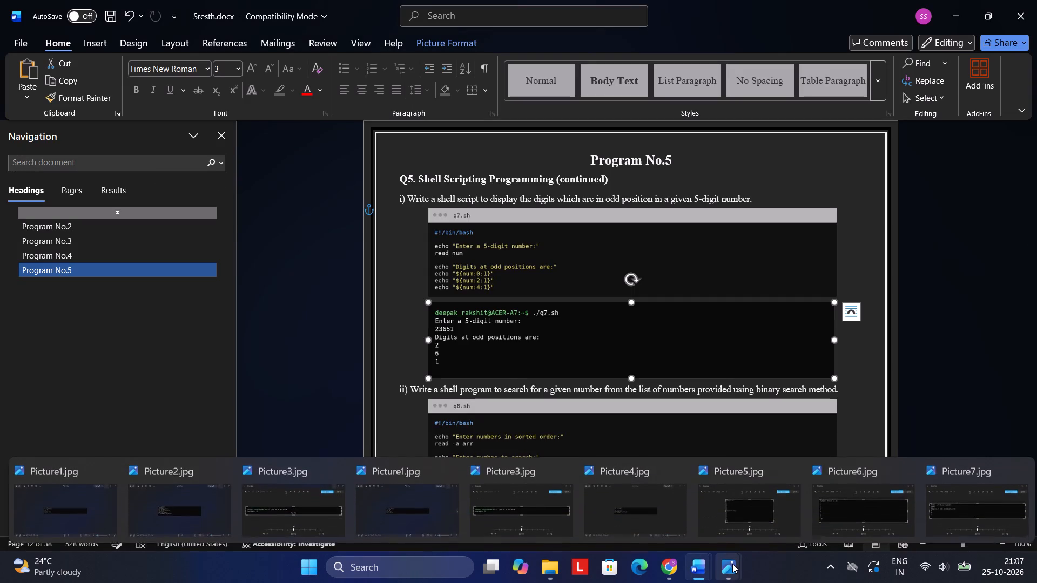
{"action": "left_click", "coordinate": [1018, 469]}
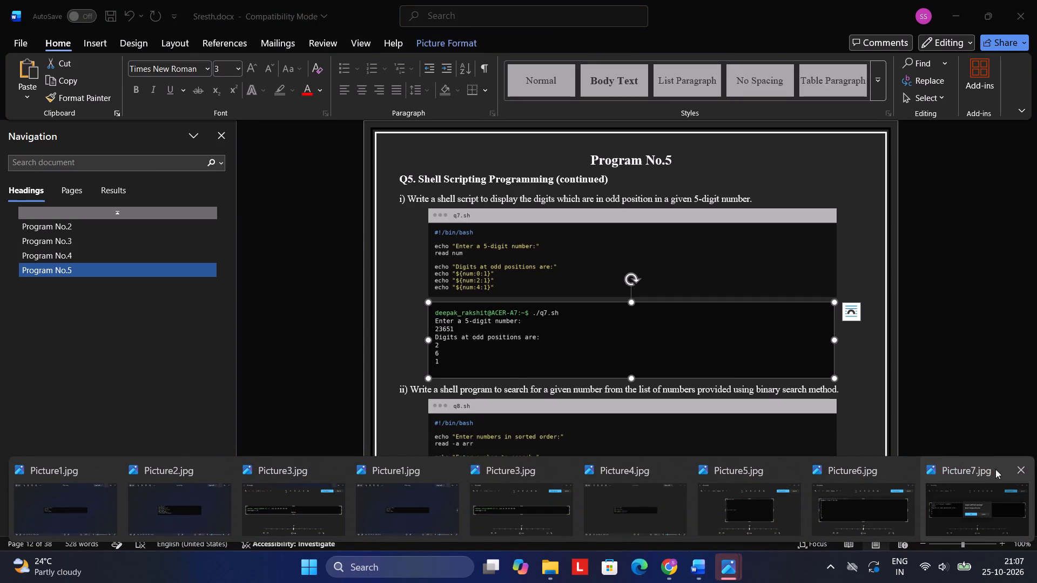
{"action": "left_click", "coordinate": [1013, 465]}
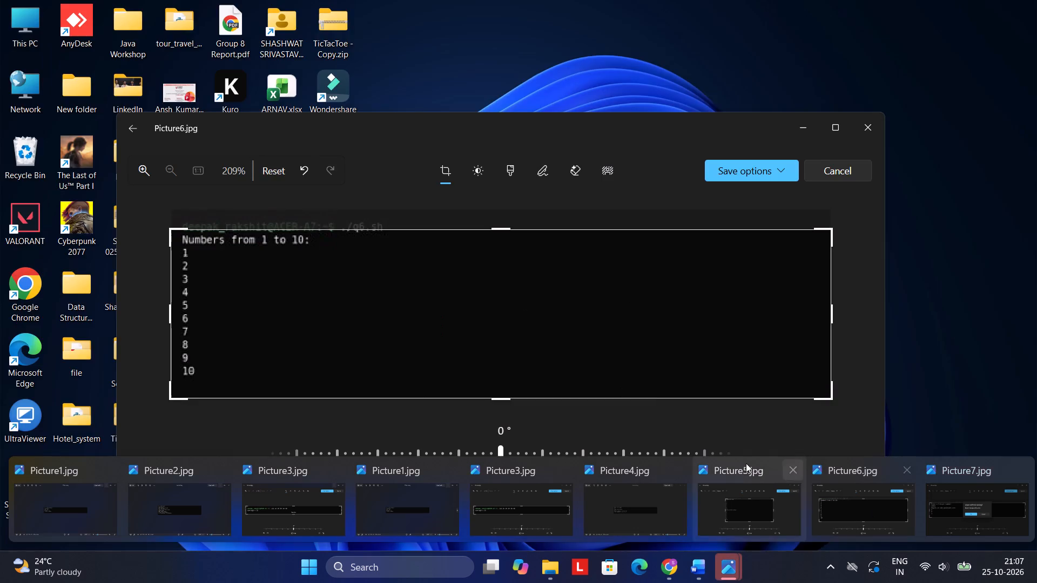
{"action": "scroll", "coordinate": [642, 446], "scroll_direction": "down", "scroll_amount": 5}
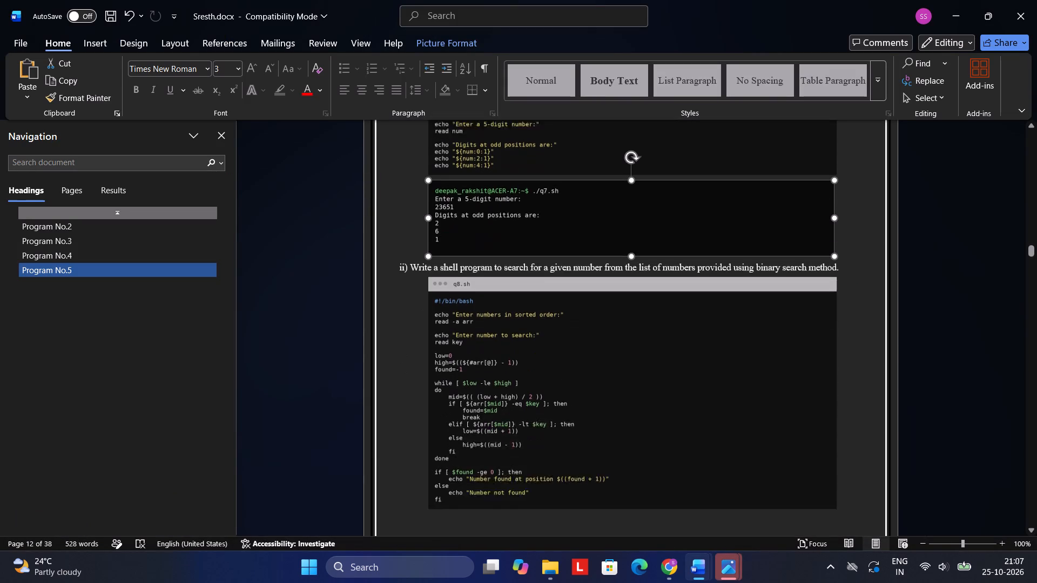
{"action": "scroll", "coordinate": [611, 392], "scroll_direction": "down", "scroll_amount": 2}
{"action": "scroll", "coordinate": [610, 392], "scroll_direction": "up", "scroll_amount": 9}
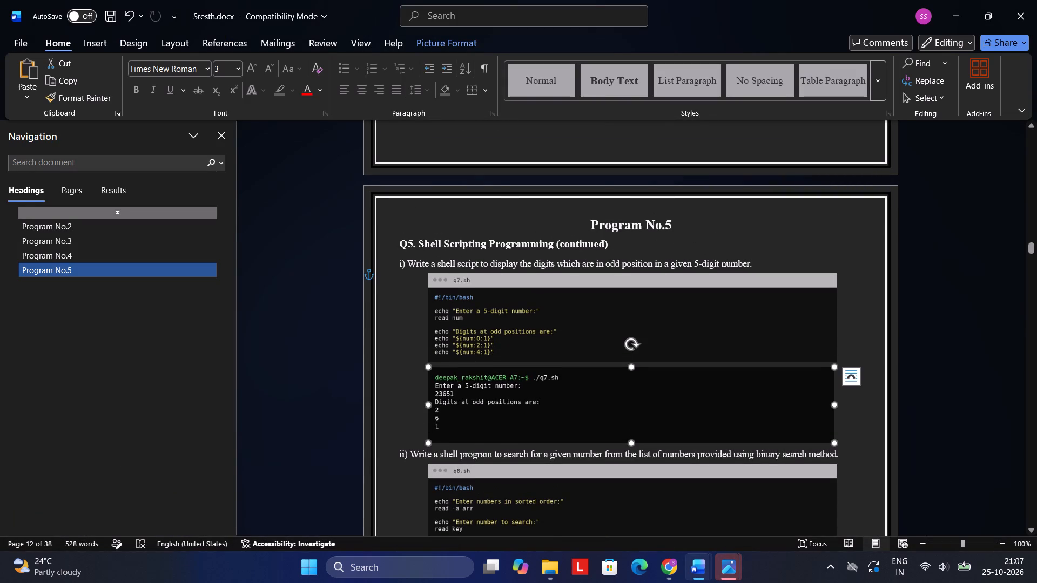
{"action": "key", "text": "Delete"}
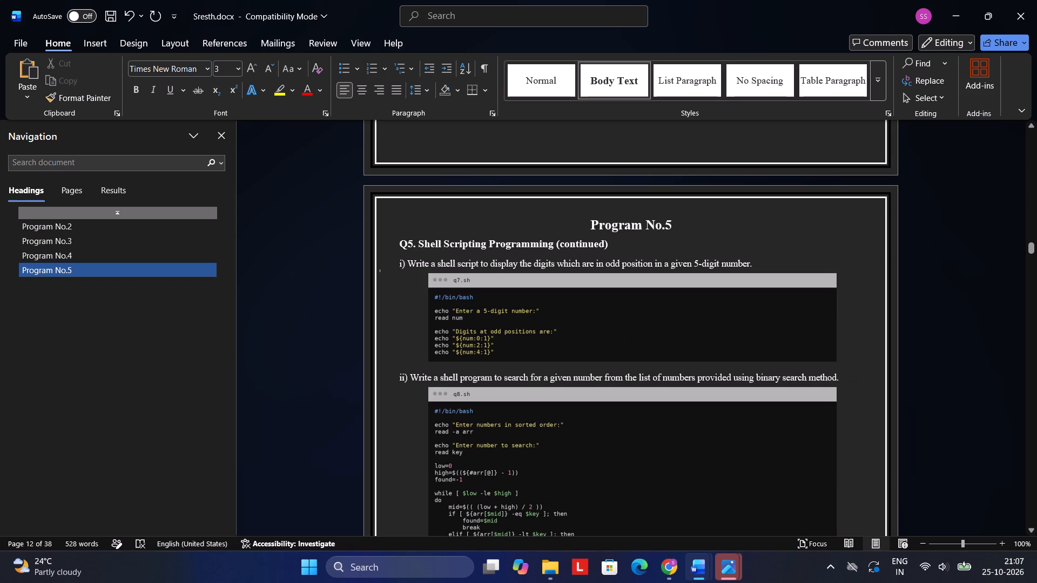
{"action": "left_click", "coordinate": [418, 356]}
{"action": "left_click", "coordinate": [401, 369]}
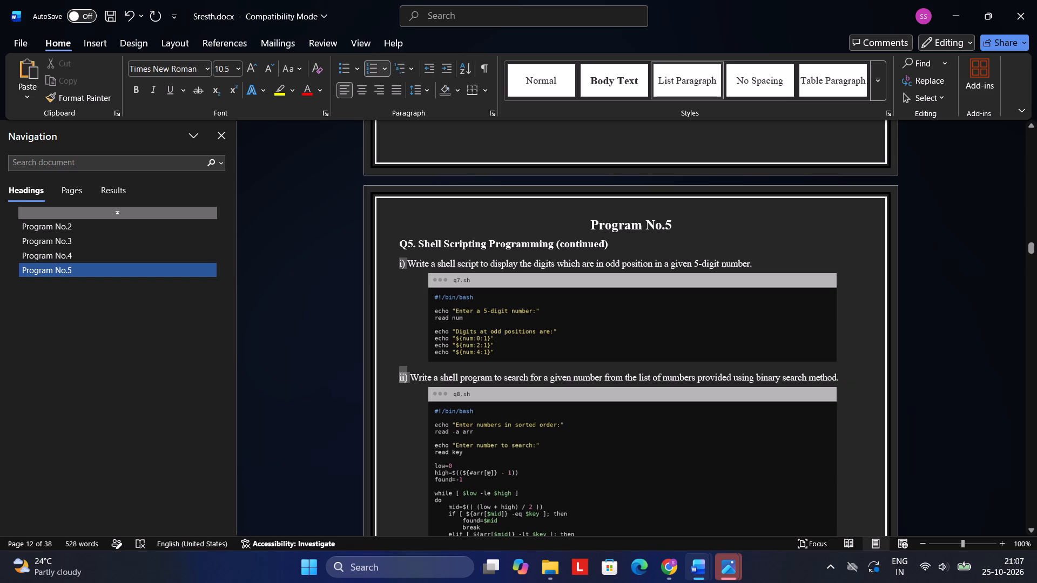
{"action": "key", "text": "ctrl+v"}
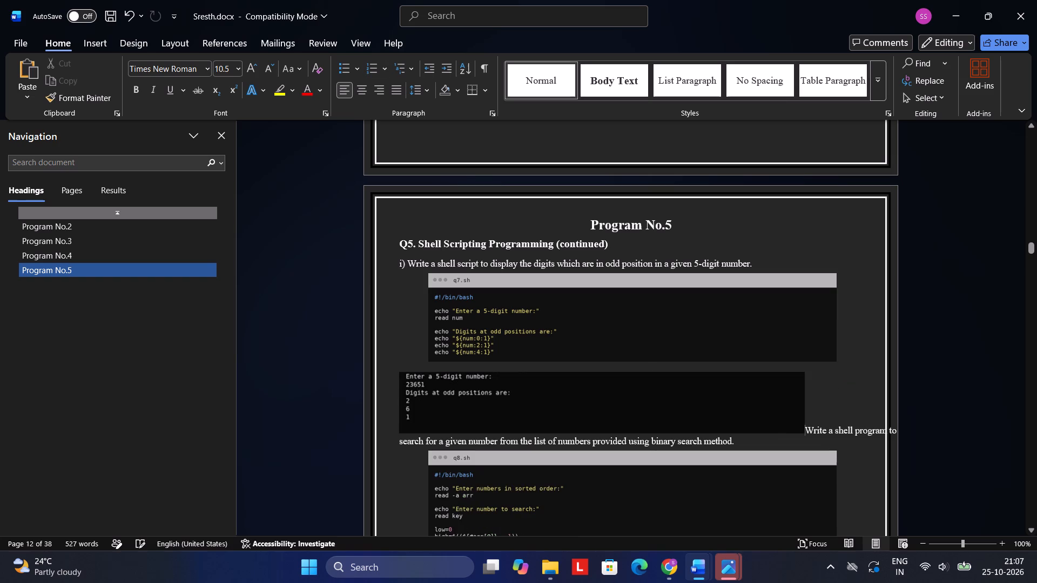
Give the pasted q7.sh output picture Through text wrapping and move it directly below the q7.sh code picture, aligned with its left edge.
{"action": "left_click", "coordinate": [601, 403]}
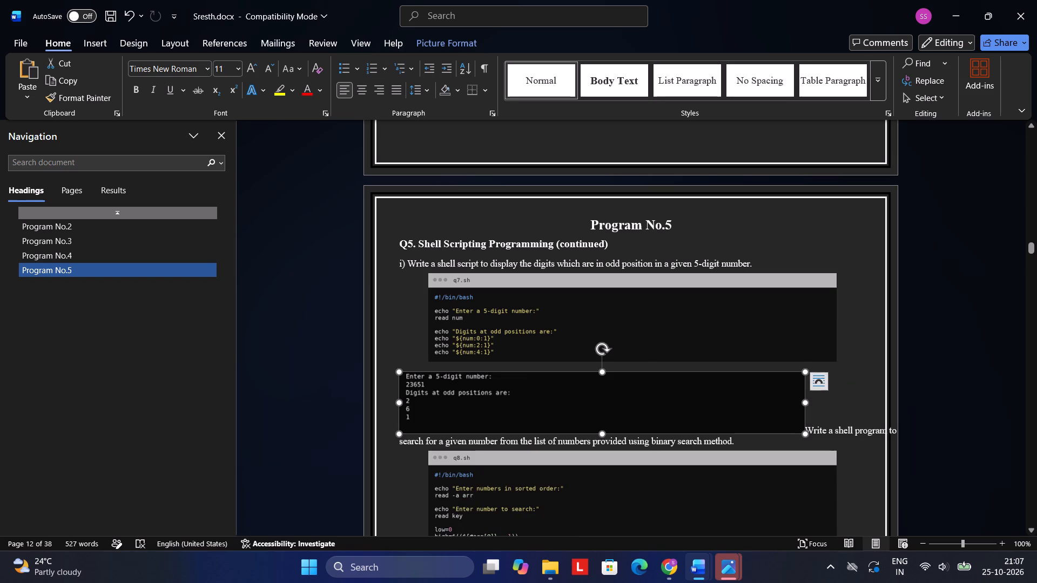
{"action": "left_click", "coordinate": [820, 386]}
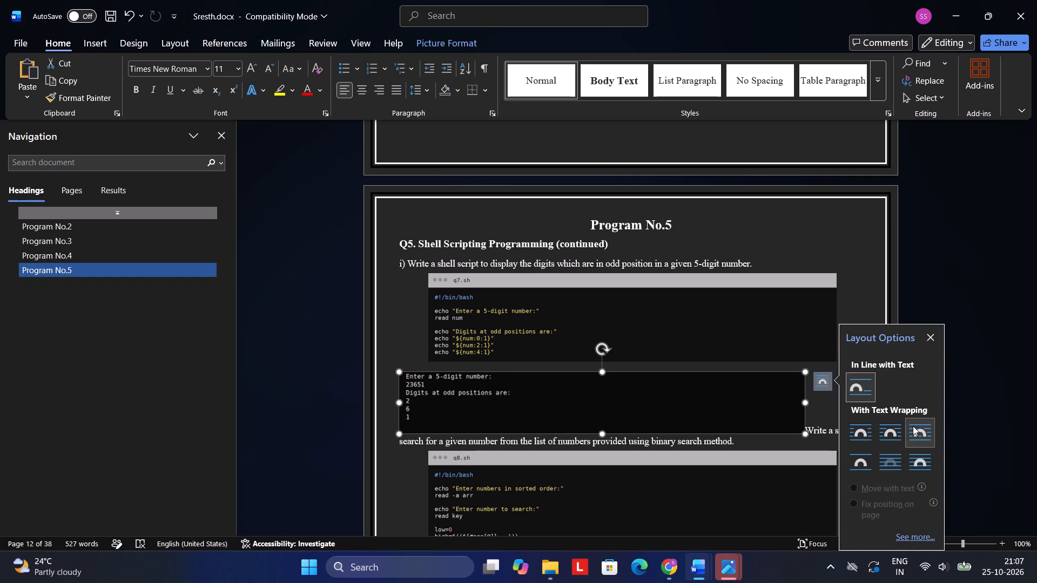
{"action": "left_click", "coordinate": [914, 427]}
{"action": "left_click_drag", "start_coordinate": [597, 407], "coordinate": [621, 401]}
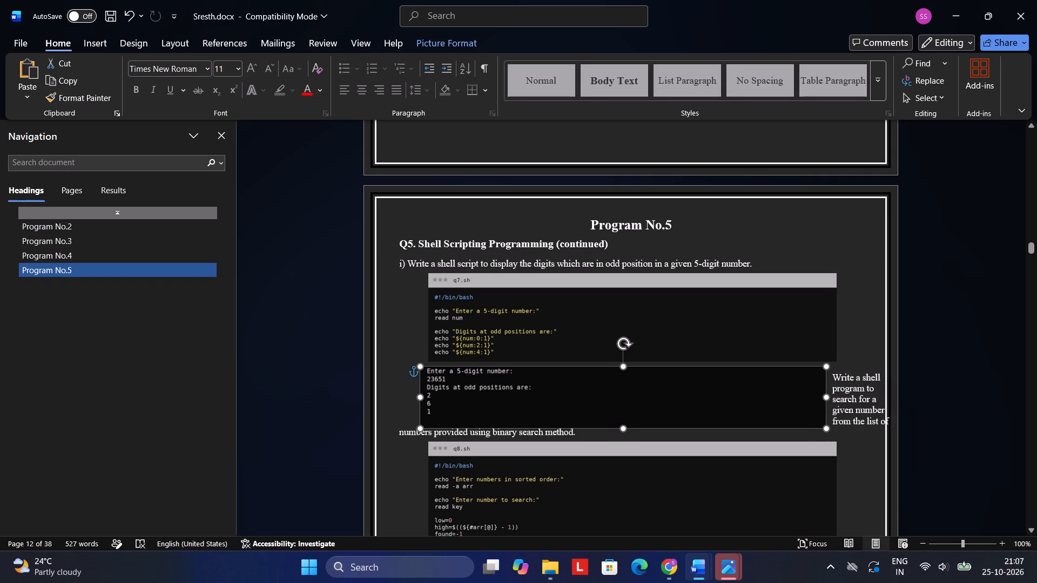
{"action": "left_click_drag", "start_coordinate": [621, 401], "coordinate": [632, 402]}
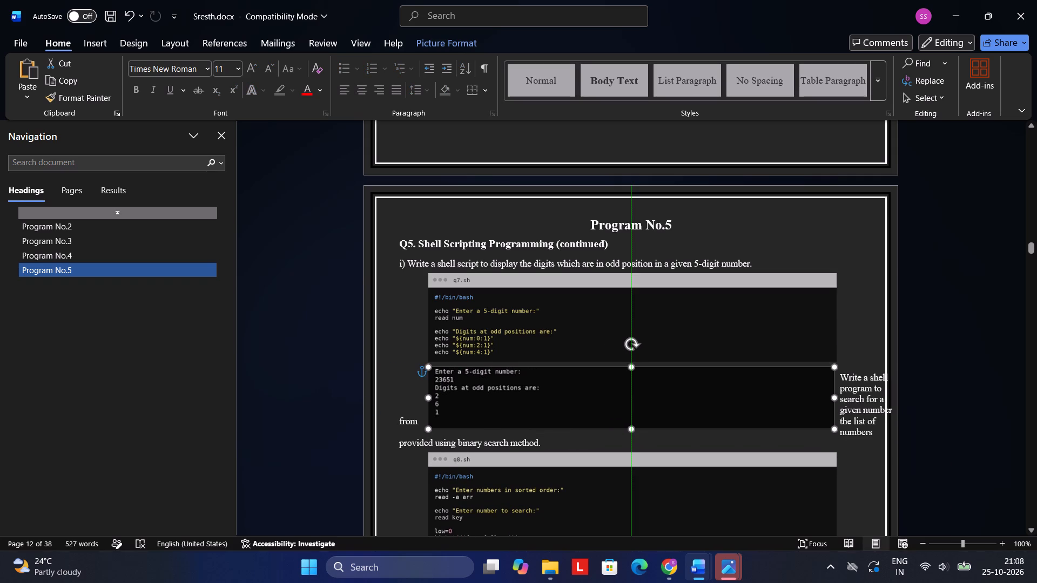
{"action": "left_click_drag", "start_coordinate": [632, 402], "coordinate": [638, 401]}
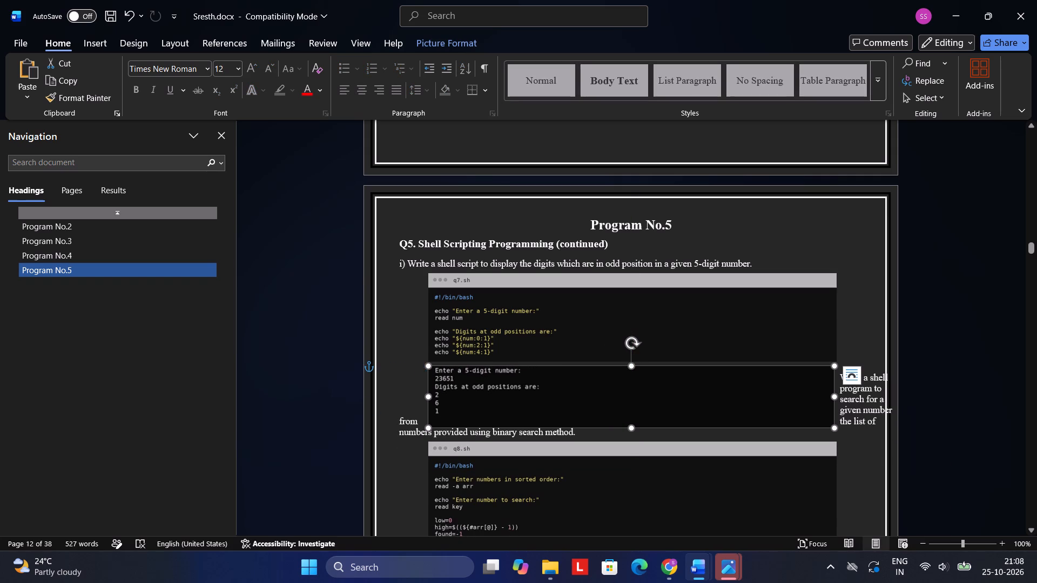
{"action": "left_click", "coordinate": [830, 377]}
Push the binary search question below the q7.sh output picture with line breaks and indent it slightly with spaces.
{"action": "scroll", "coordinate": [848, 300], "scroll_direction": "down", "scroll_amount": 4}
{"action": "left_click", "coordinate": [854, 231]}
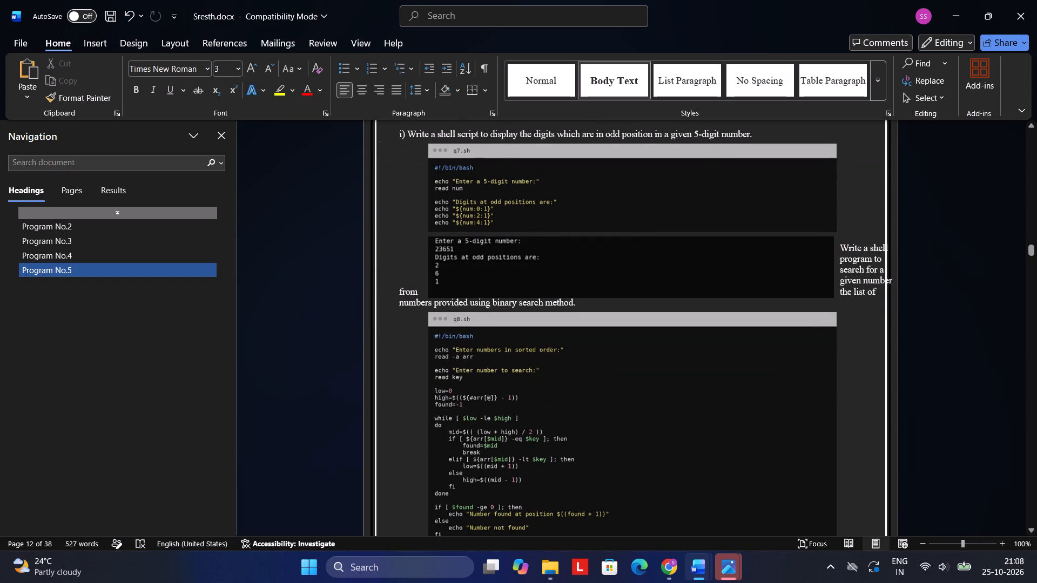
{"action": "left_click", "coordinate": [847, 238]}
{"action": "left_click", "coordinate": [842, 247]}
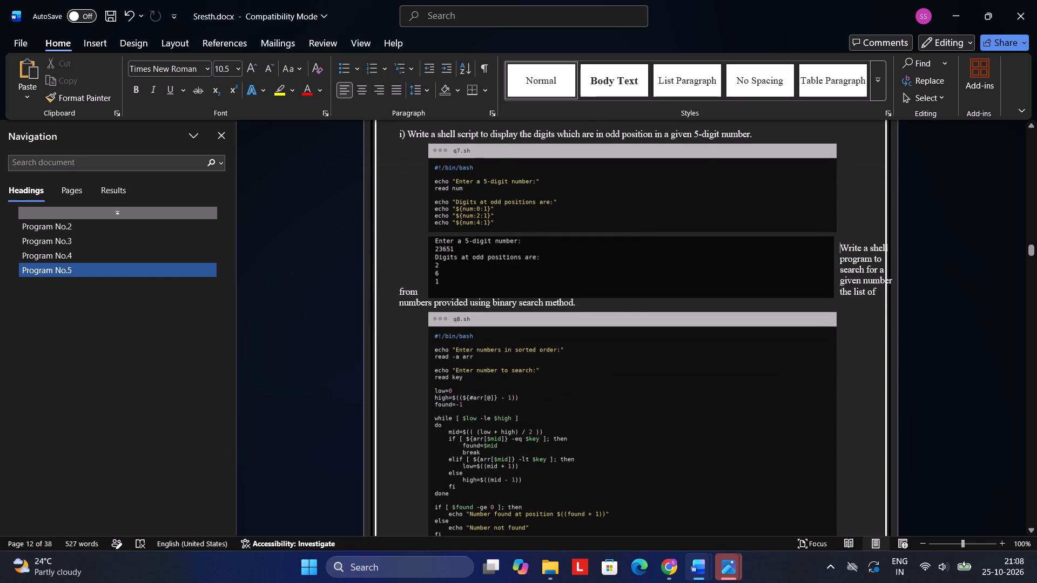
{"action": "key", "text": "Return"}
{"action": "key", "text": "Return"}
{"action": "key", "text": "Return"}
{"action": "key", "text": "Return"}
{"action": "key", "text": "Return"}
{"action": "key", "text": "Return"}
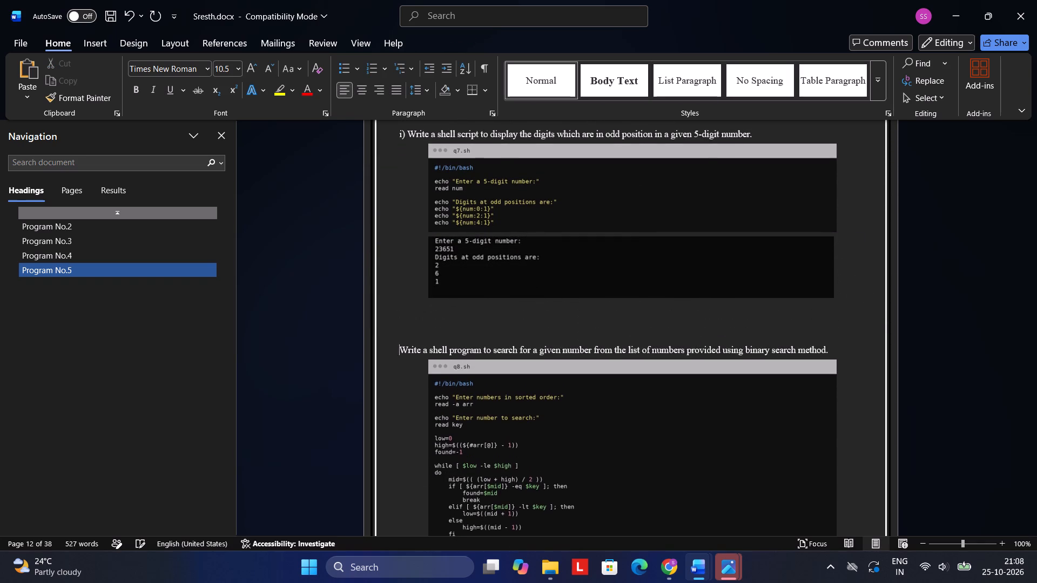
{"action": "key", "text": "space"}
{"action": "key", "text": "space"}
{"action": "key", "text": "space"}
{"action": "key", "text": "space"}
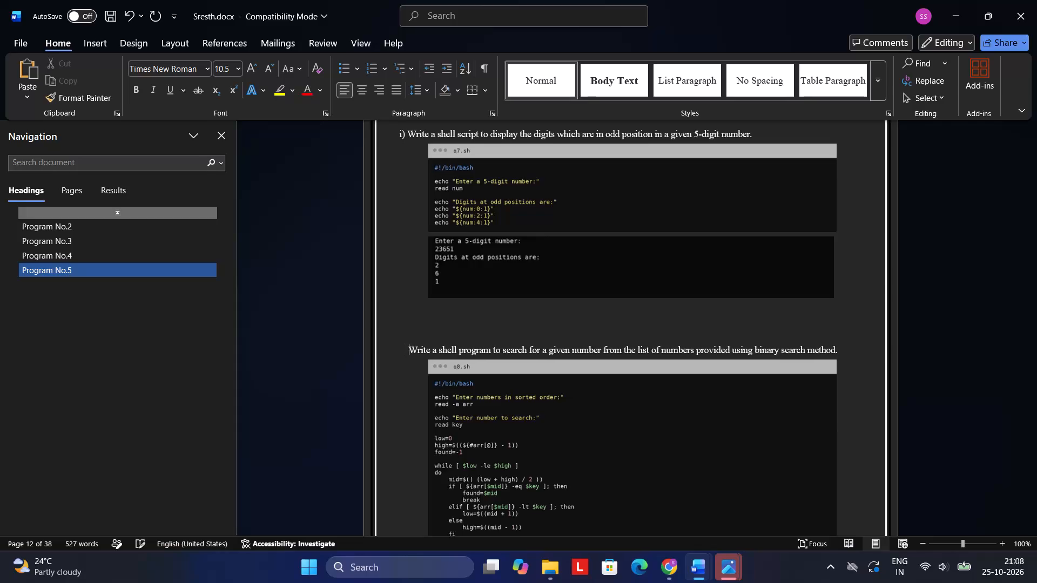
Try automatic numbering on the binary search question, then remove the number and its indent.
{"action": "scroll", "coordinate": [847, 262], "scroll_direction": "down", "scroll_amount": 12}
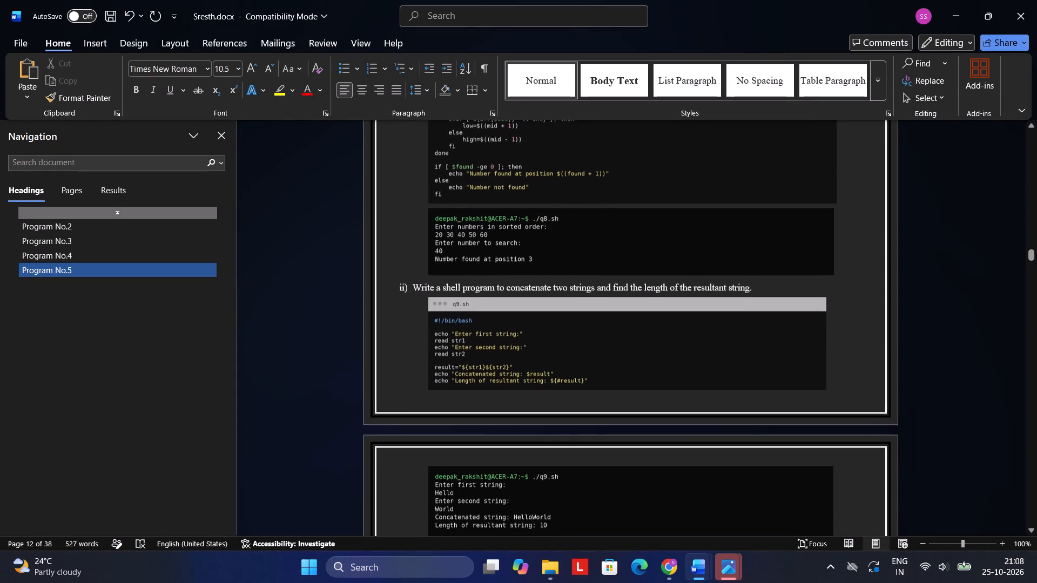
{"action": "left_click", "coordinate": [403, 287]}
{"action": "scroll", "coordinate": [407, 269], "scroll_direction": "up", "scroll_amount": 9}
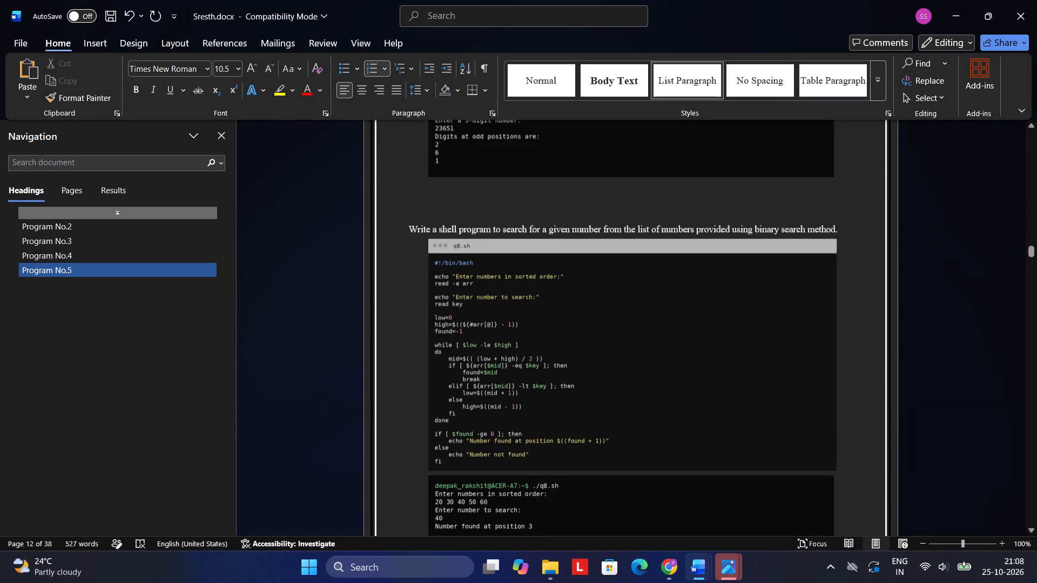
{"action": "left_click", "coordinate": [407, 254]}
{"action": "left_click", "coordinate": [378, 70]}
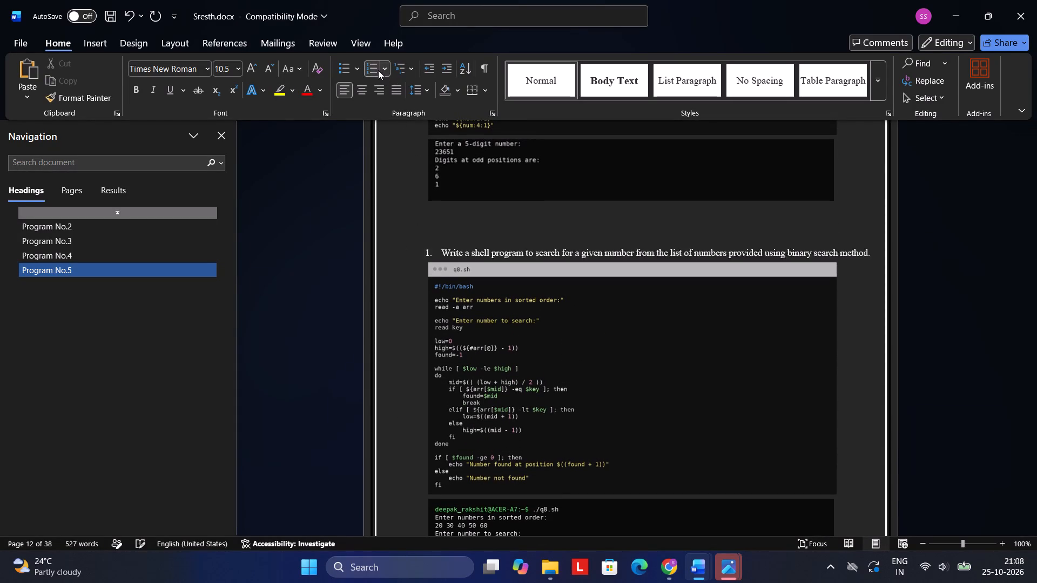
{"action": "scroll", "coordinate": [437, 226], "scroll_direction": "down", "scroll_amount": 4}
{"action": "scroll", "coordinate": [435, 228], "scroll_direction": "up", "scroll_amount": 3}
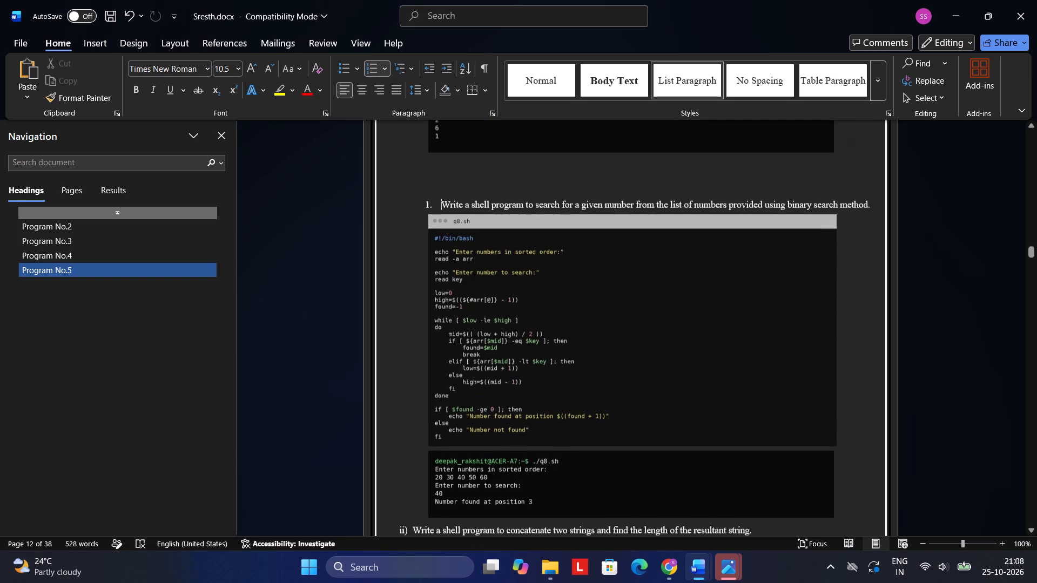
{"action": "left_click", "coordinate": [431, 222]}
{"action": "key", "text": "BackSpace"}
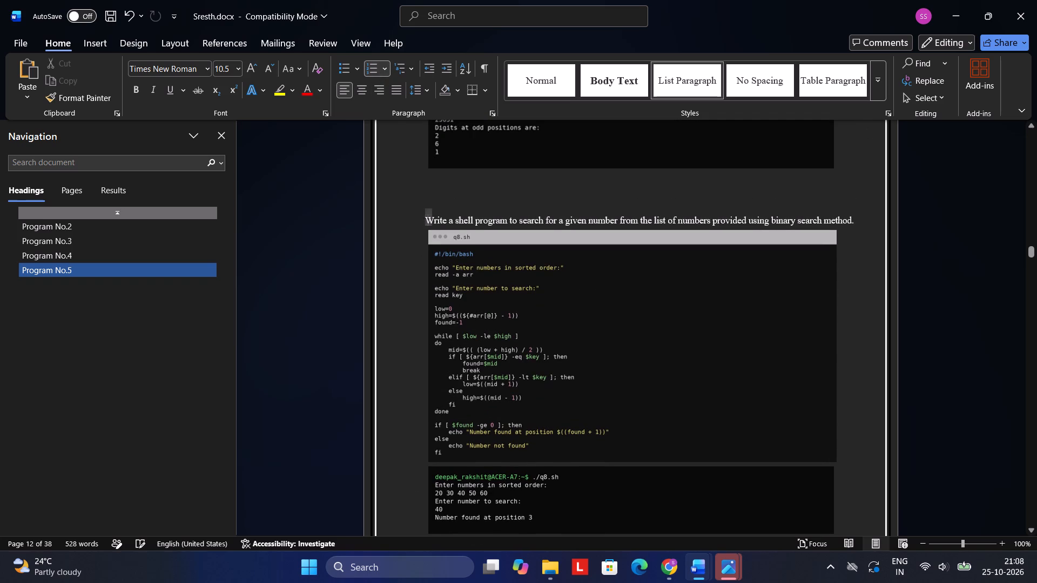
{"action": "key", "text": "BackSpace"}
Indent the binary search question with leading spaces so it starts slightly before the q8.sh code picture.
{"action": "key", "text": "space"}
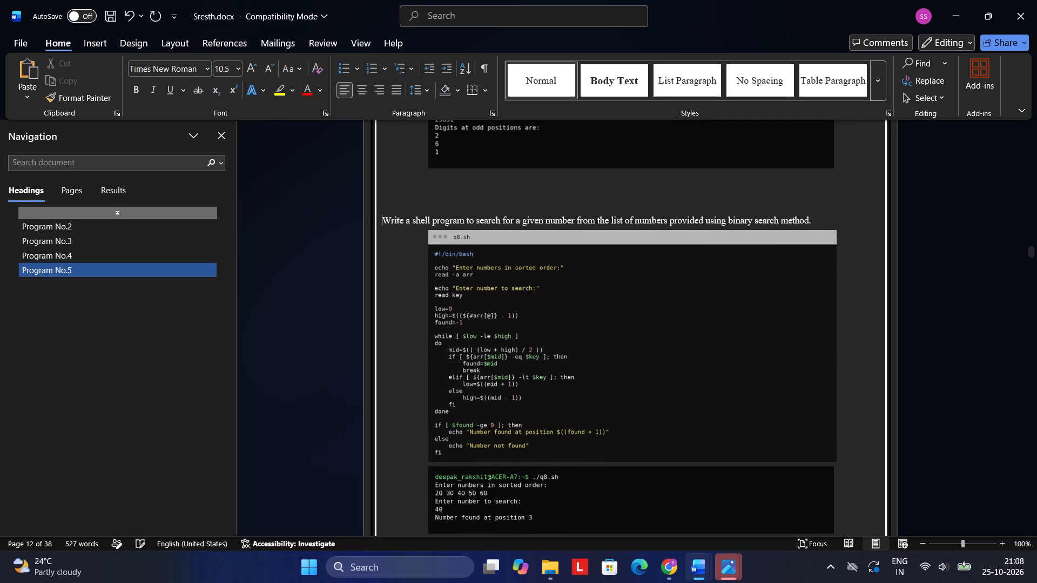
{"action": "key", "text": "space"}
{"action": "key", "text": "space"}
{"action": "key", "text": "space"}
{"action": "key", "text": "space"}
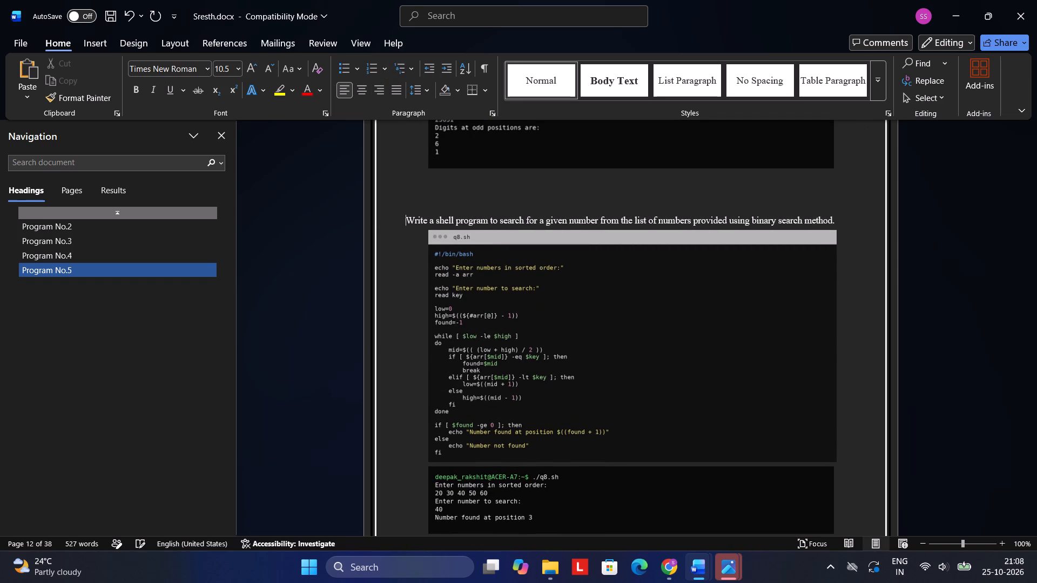
Review the layout of the remaining Program No.5 questions and output pictures from q8.sh through q11.sh.
{"action": "scroll", "coordinate": [439, 226], "scroll_direction": "up", "scroll_amount": 1}
{"action": "scroll", "coordinate": [436, 226], "scroll_direction": "down", "scroll_amount": 18}
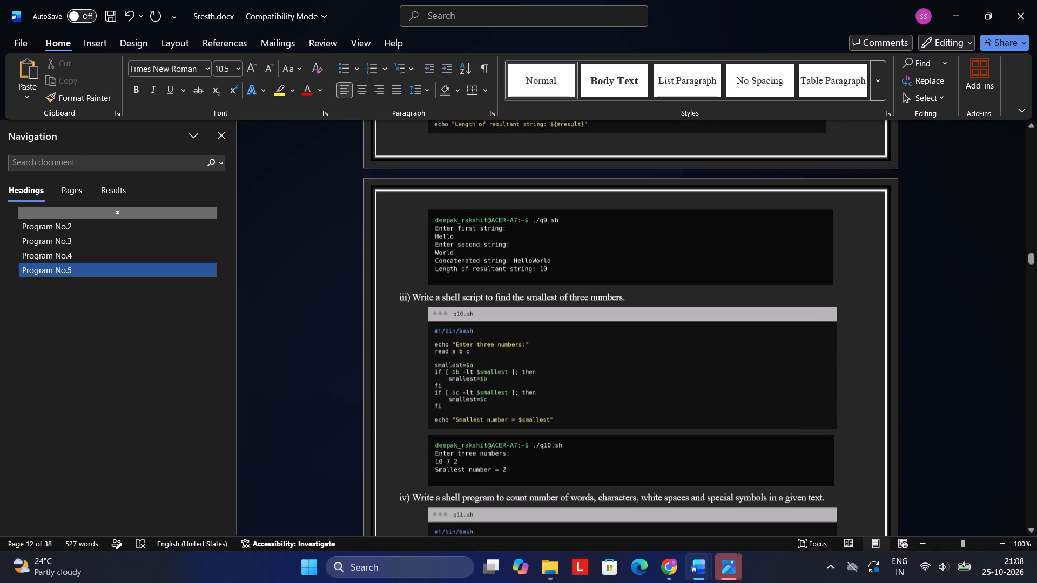
{"action": "scroll", "coordinate": [436, 231], "scroll_direction": "down", "scroll_amount": 13}
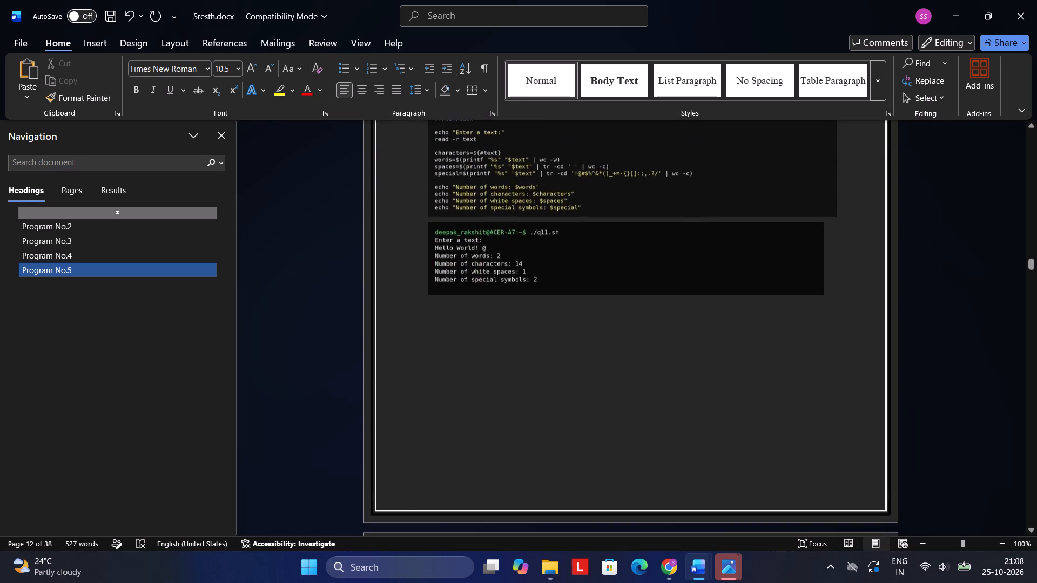
{"action": "scroll", "coordinate": [436, 231], "scroll_direction": "down", "scroll_amount": 8}
{"action": "scroll", "coordinate": [436, 231], "scroll_direction": "up", "scroll_amount": 13}
{"action": "scroll", "coordinate": [436, 231], "scroll_direction": "up", "scroll_amount": 18}
{"action": "scroll", "coordinate": [436, 231], "scroll_direction": "up", "scroll_amount": 8}
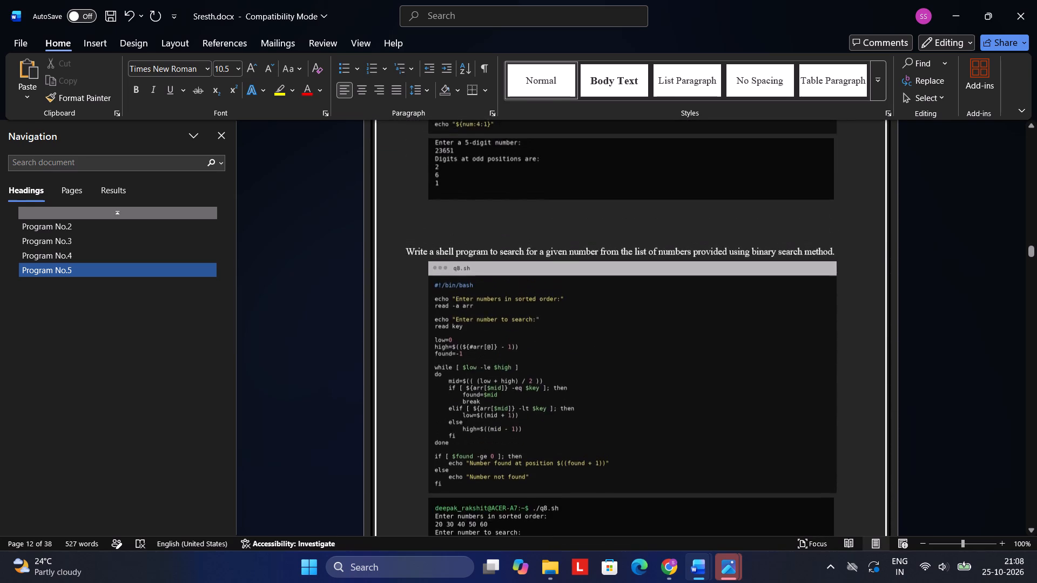
{"action": "scroll", "coordinate": [443, 262], "scroll_direction": "up", "scroll_amount": 7}
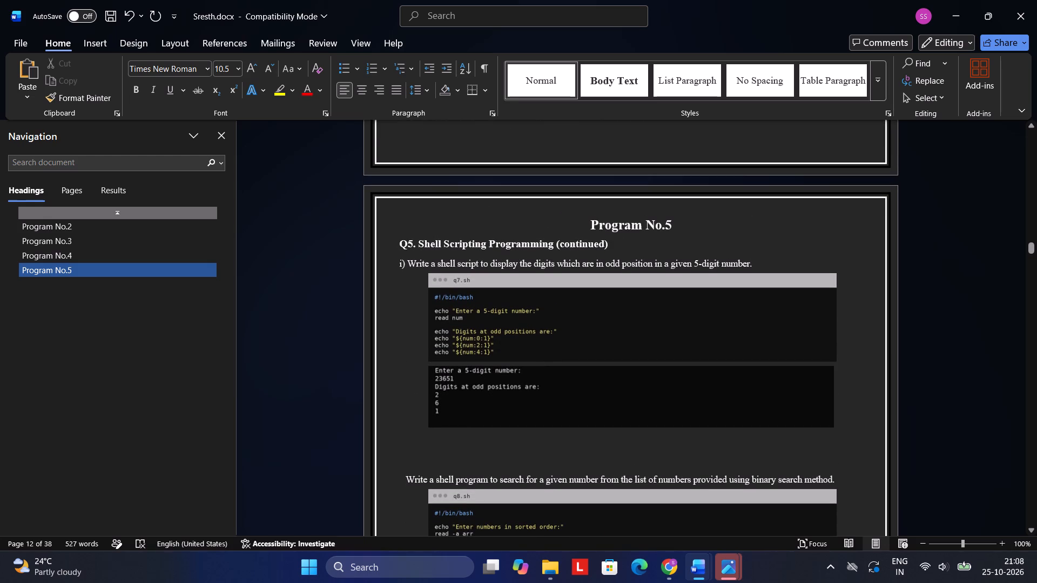
Remove the leading spaces and surplus blank lines before the binary search question, closing the gap below the q7.sh output picture.
{"action": "key", "text": "space"}
{"action": "key", "text": "space"}
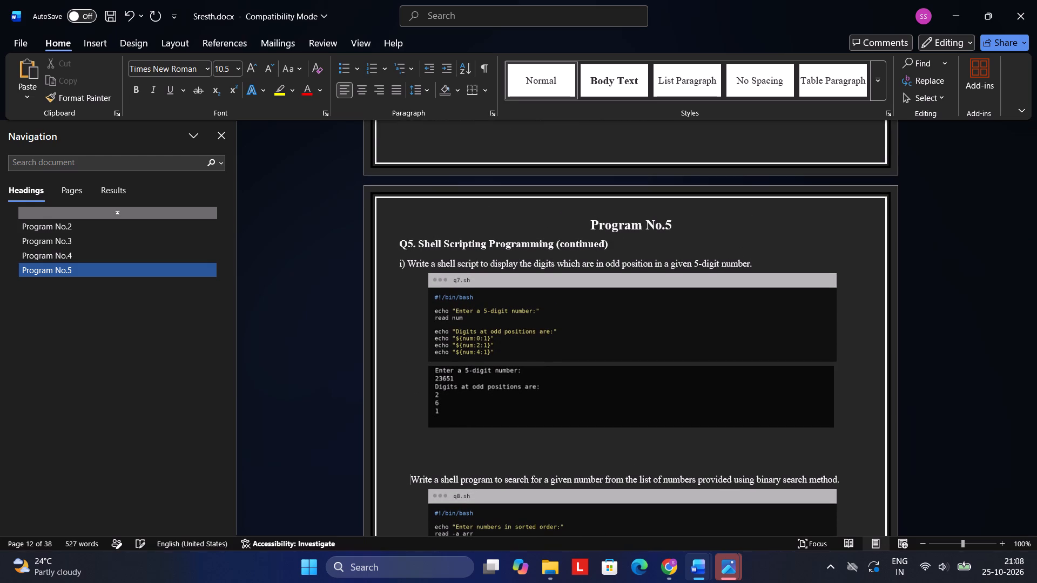
{"action": "key", "text": "BackSpace"}
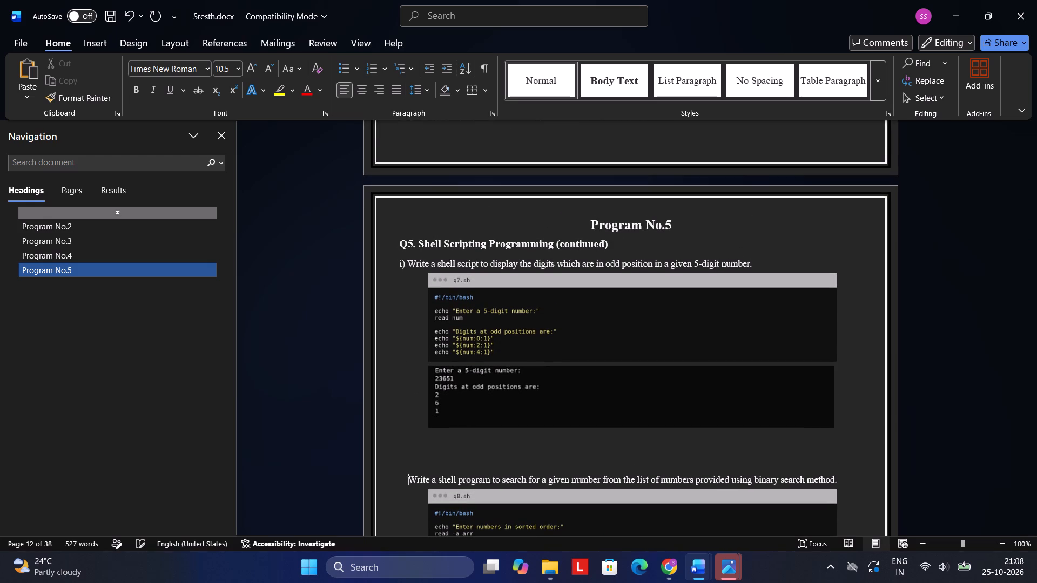
{"action": "key", "text": "BackSpace"}
{"action": "key", "text": "BackSpace"}
{"action": "key", "text": "BackSpace"}
{"action": "key", "text": "BackSpace"}
{"action": "key", "text": "BackSpace"}
{"action": "key", "text": "BackSpace"}
{"action": "key", "text": "BackSpace"}
{"action": "key", "text": "BackSpace"}
{"action": "key", "text": "BackSpace"}
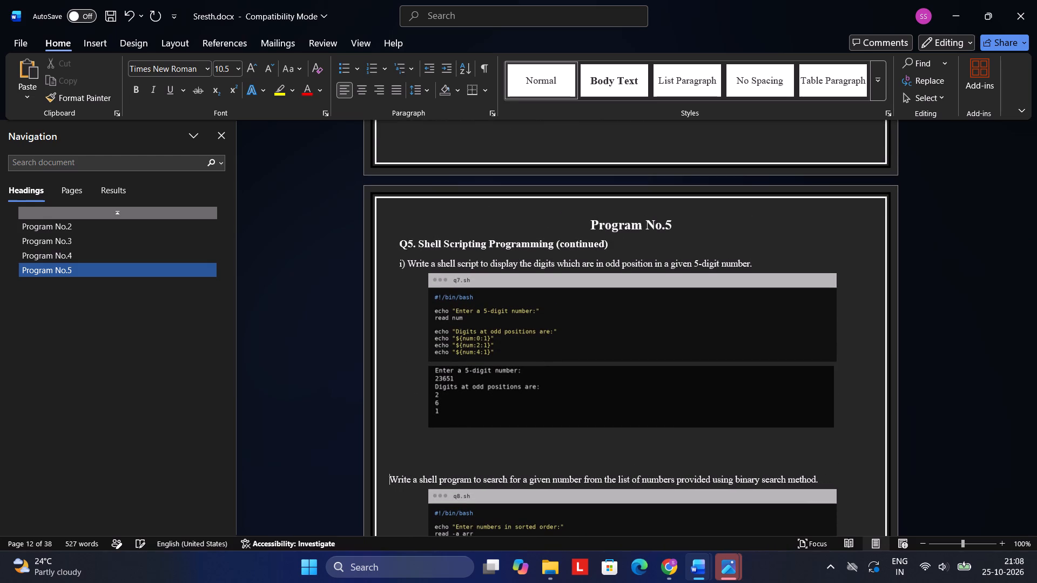
{"action": "key", "text": "BackSpace"}
{"action": "key", "text": "BackSpace"}
{"action": "key", "text": "BackSpace"}
{"action": "key", "text": "BackSpace"}
{"action": "key", "text": "BackSpace"}
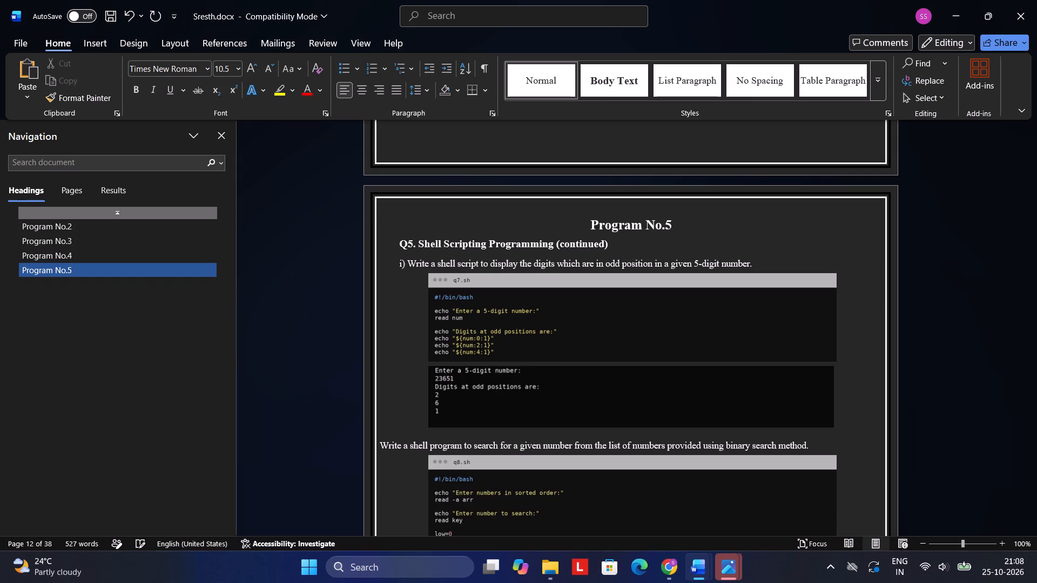
Indent the binary search question with spaces so its text starts roughly in line with question i's text.
{"action": "key", "text": "space"}
{"action": "key", "text": "space"}
{"action": "key", "text": "space"}
{"action": "key", "text": "space"}
{"action": "key", "text": "space"}
{"action": "key", "text": "space"}
{"action": "key", "text": "space"}
{"action": "key", "text": "space"}
{"action": "key", "text": "space"}
{"action": "key", "text": "space"}
{"action": "key", "text": "space"}
{"action": "key", "text": "space"}
{"action": "key", "text": "space"}
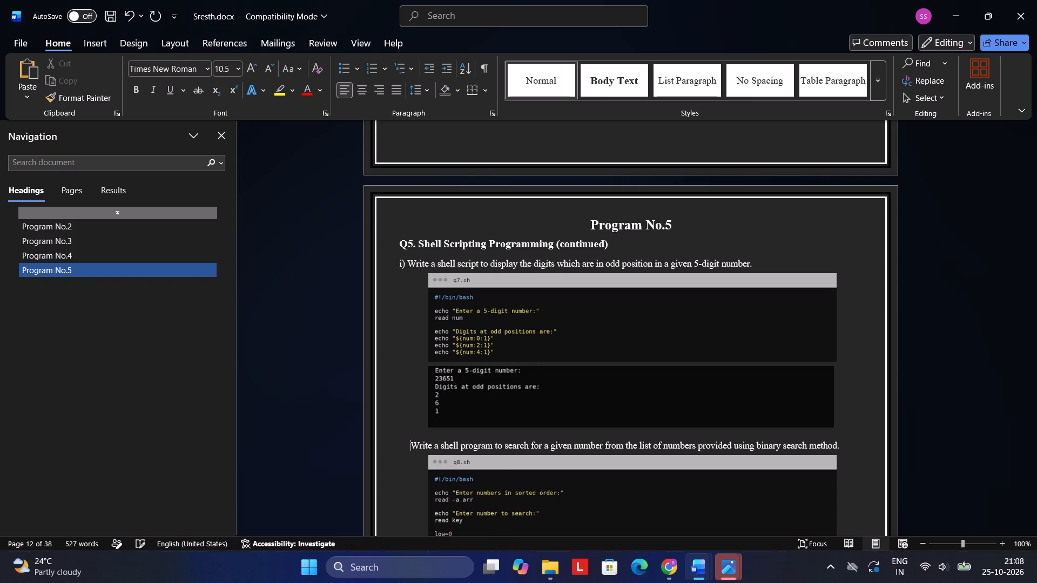
{"action": "key", "text": "BackSpace"}
{"action": "key", "text": "BackSpace"}
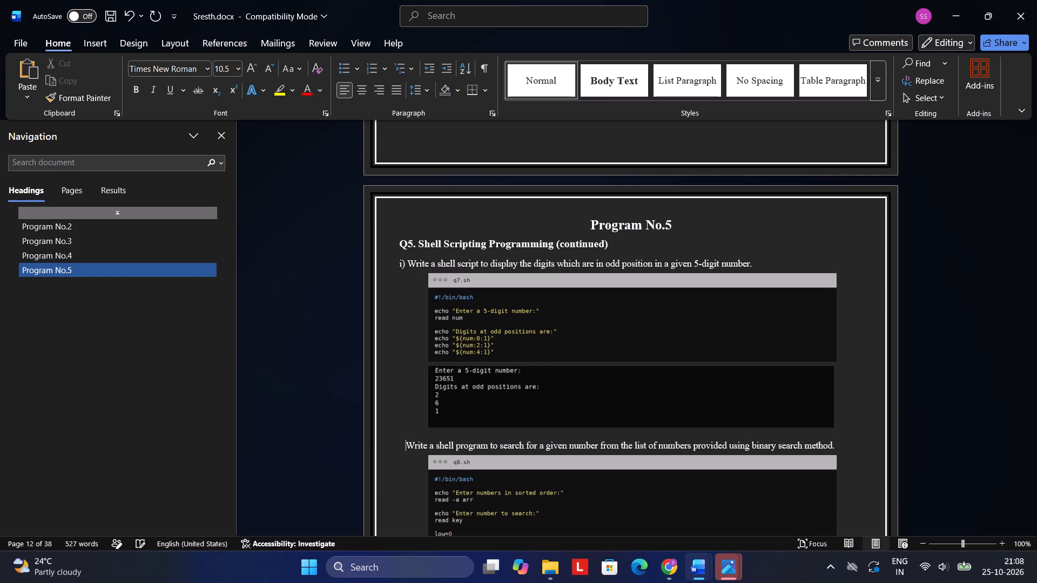
Remove one leading space before the binary search question.
{"action": "key", "text": "BackSpace"}
Save the q8.sh output picture as Picture8.jpg in the Desktop's edit folder.
{"action": "scroll", "coordinate": [416, 458], "scroll_direction": "down", "scroll_amount": 8}
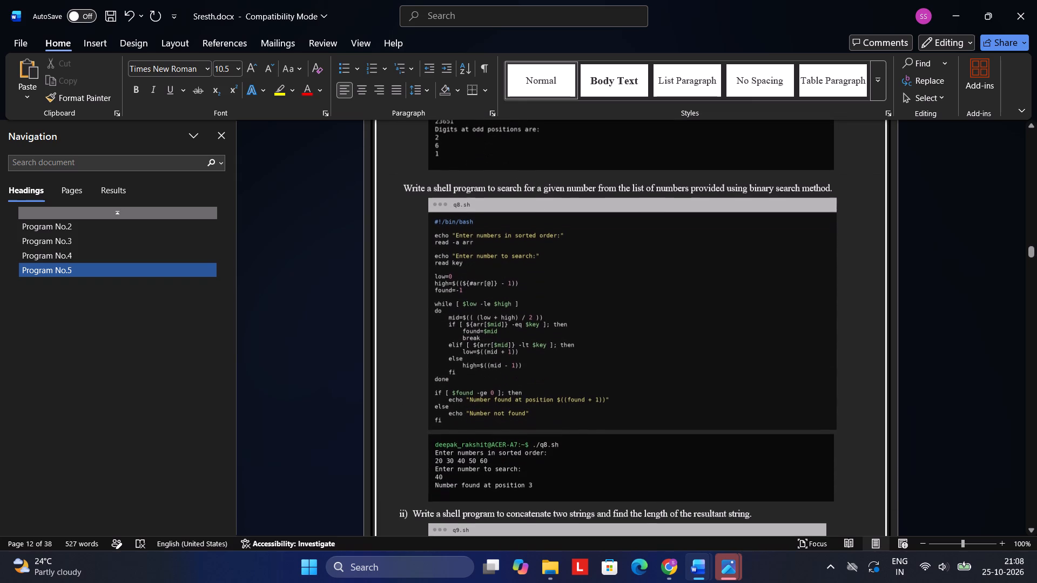
{"action": "left_click", "coordinate": [479, 463]}
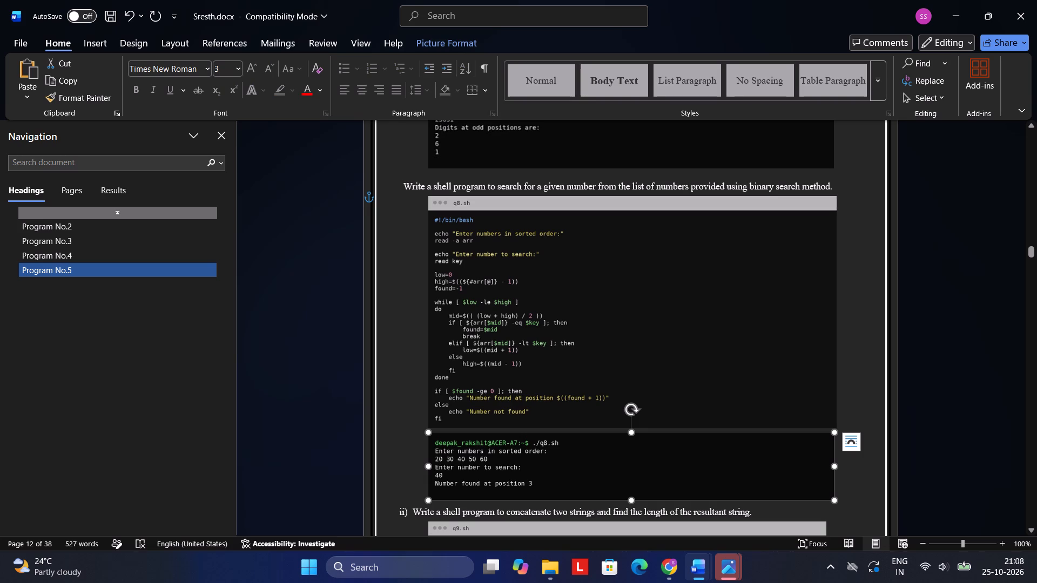
{"action": "scroll", "coordinate": [490, 365], "scroll_direction": "up", "scroll_amount": 7}
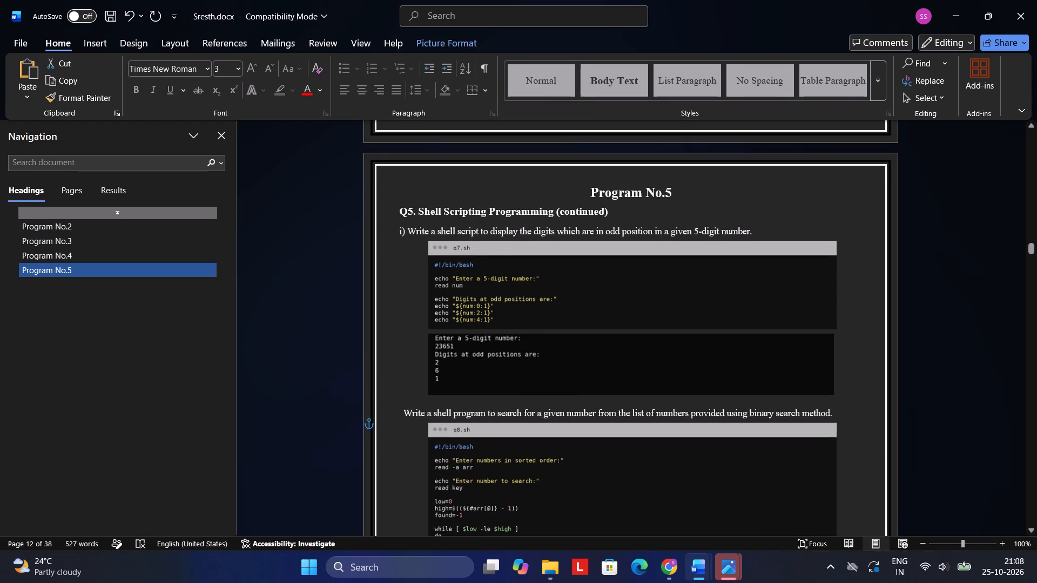
{"action": "scroll", "coordinate": [558, 387], "scroll_direction": "down", "scroll_amount": 9}
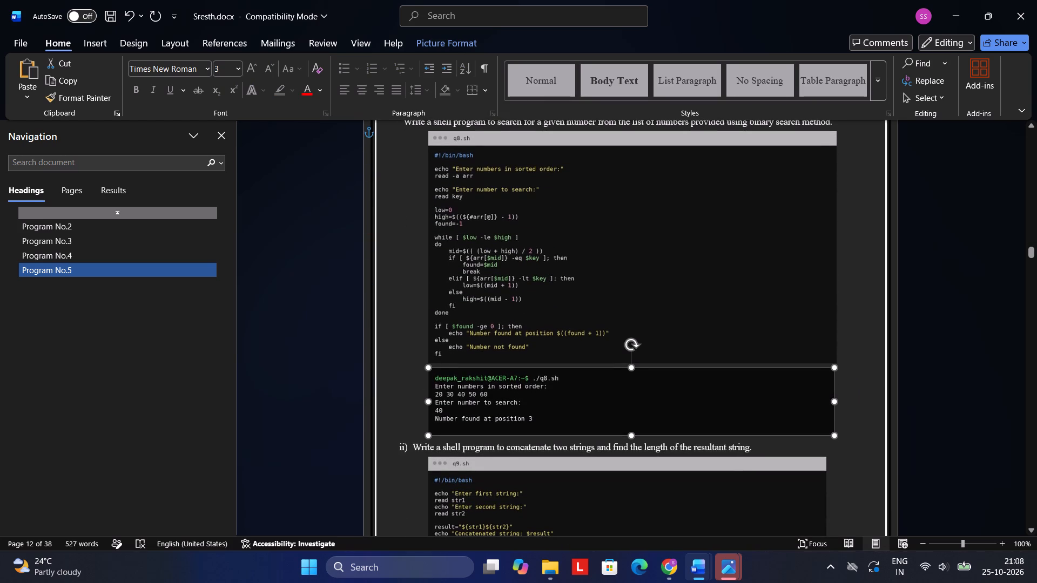
{"action": "right_click", "coordinate": [693, 392]}
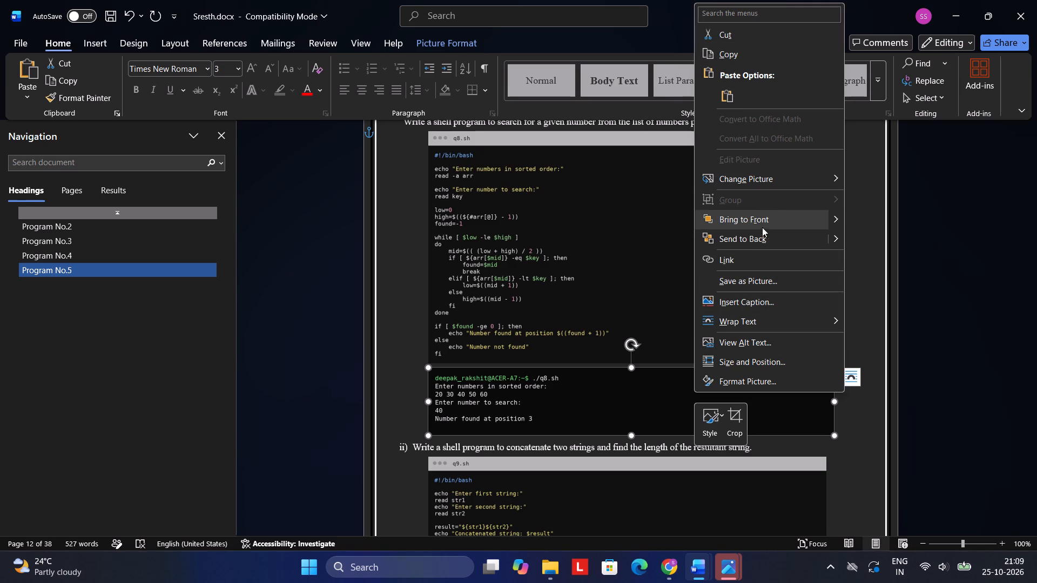
{"action": "left_click", "coordinate": [757, 175]}
{"action": "left_click", "coordinate": [617, 397]}
{"action": "right_click", "coordinate": [645, 390]}
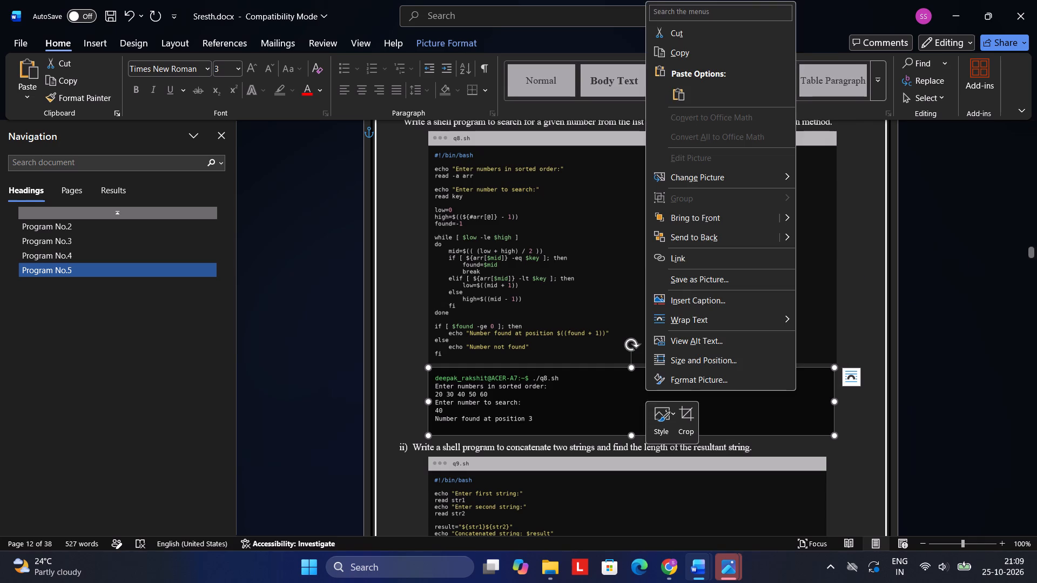
{"action": "left_click", "coordinate": [689, 282]}
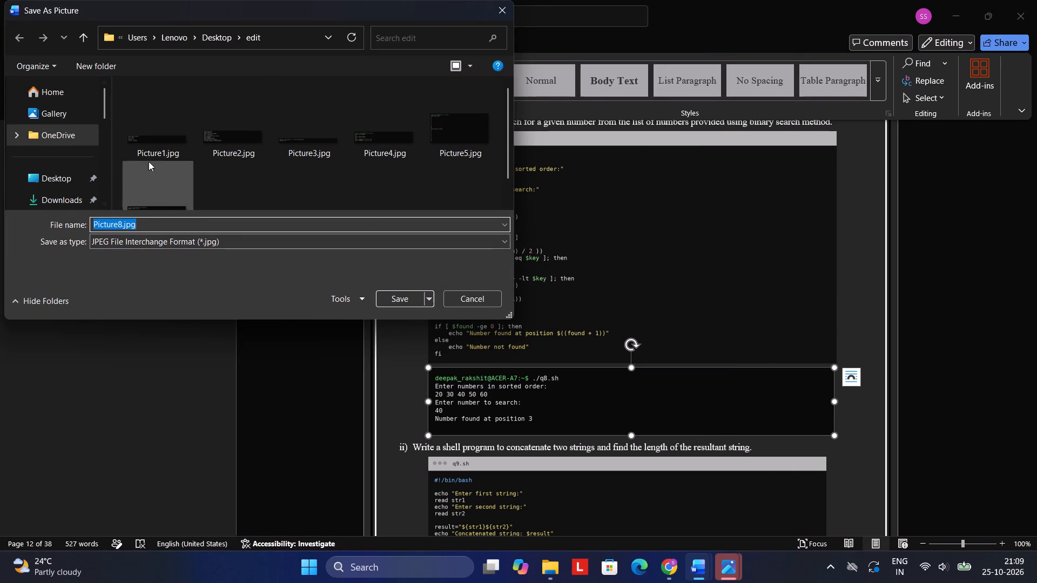
{"action": "left_click", "coordinate": [408, 300]}
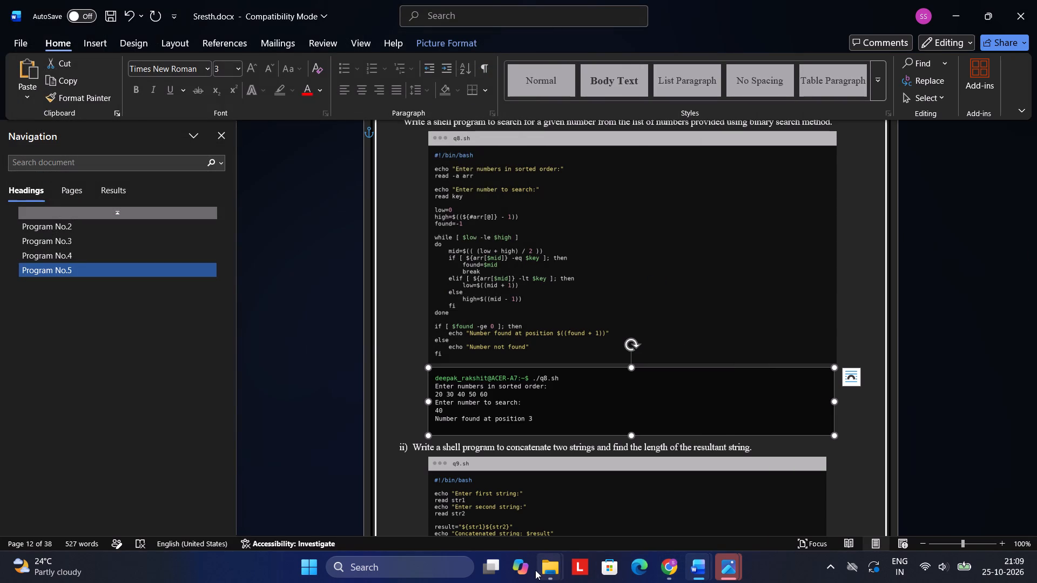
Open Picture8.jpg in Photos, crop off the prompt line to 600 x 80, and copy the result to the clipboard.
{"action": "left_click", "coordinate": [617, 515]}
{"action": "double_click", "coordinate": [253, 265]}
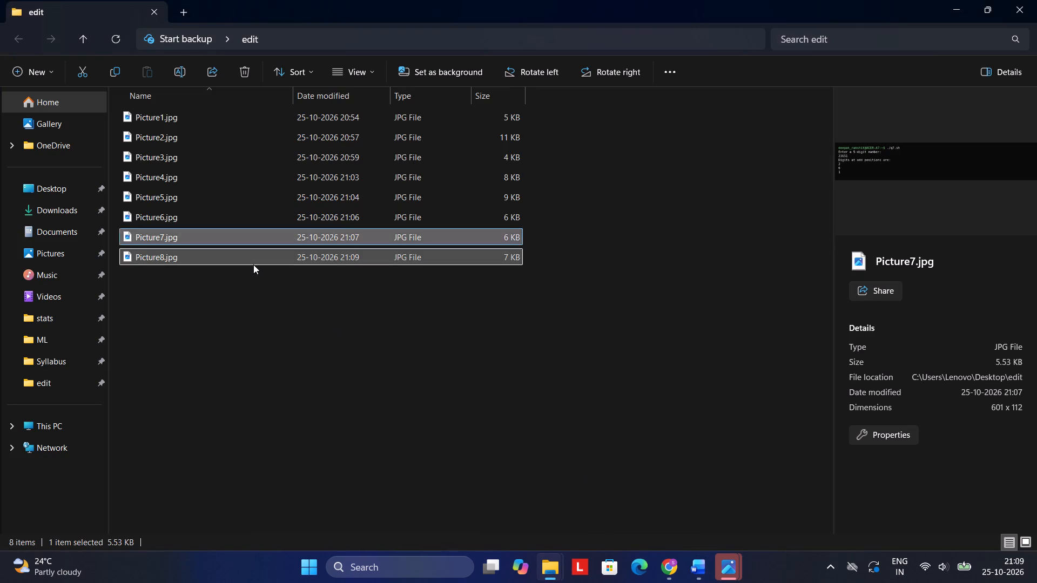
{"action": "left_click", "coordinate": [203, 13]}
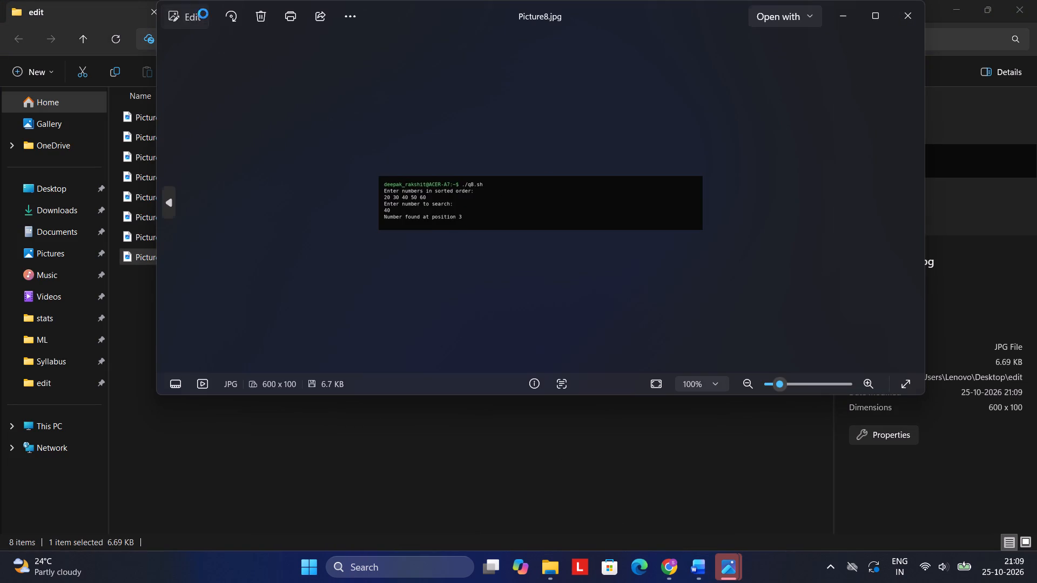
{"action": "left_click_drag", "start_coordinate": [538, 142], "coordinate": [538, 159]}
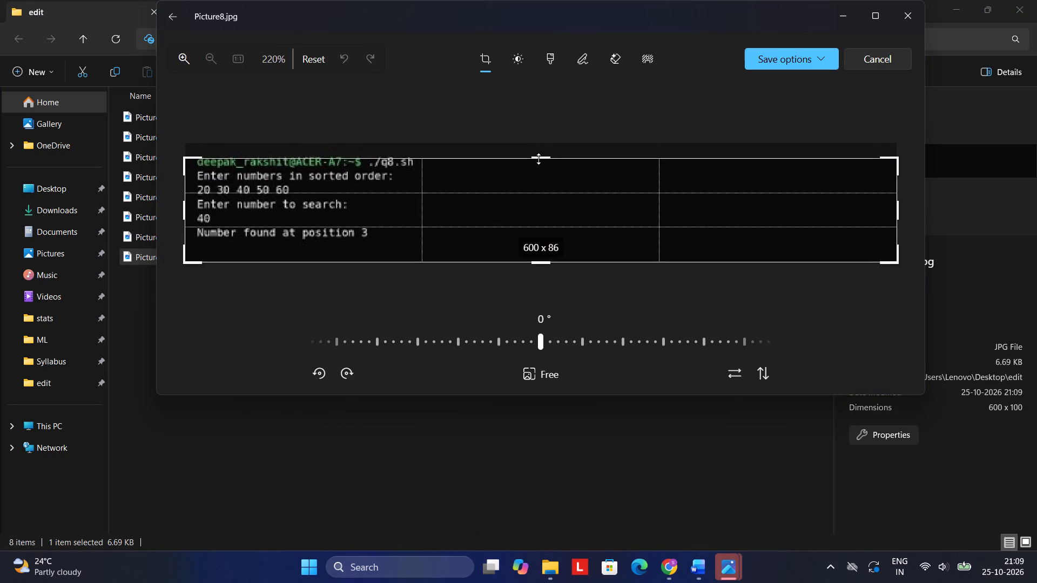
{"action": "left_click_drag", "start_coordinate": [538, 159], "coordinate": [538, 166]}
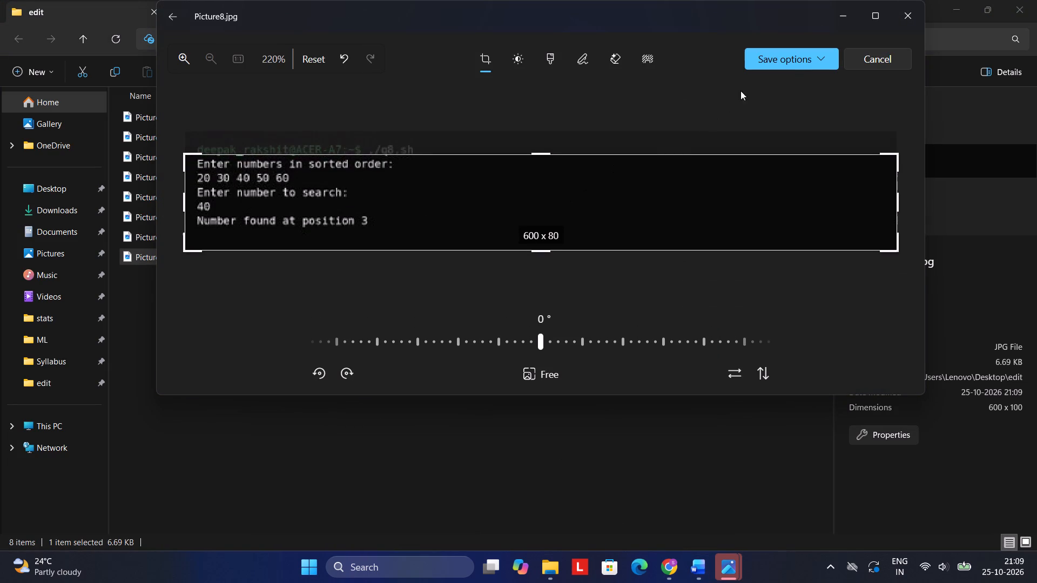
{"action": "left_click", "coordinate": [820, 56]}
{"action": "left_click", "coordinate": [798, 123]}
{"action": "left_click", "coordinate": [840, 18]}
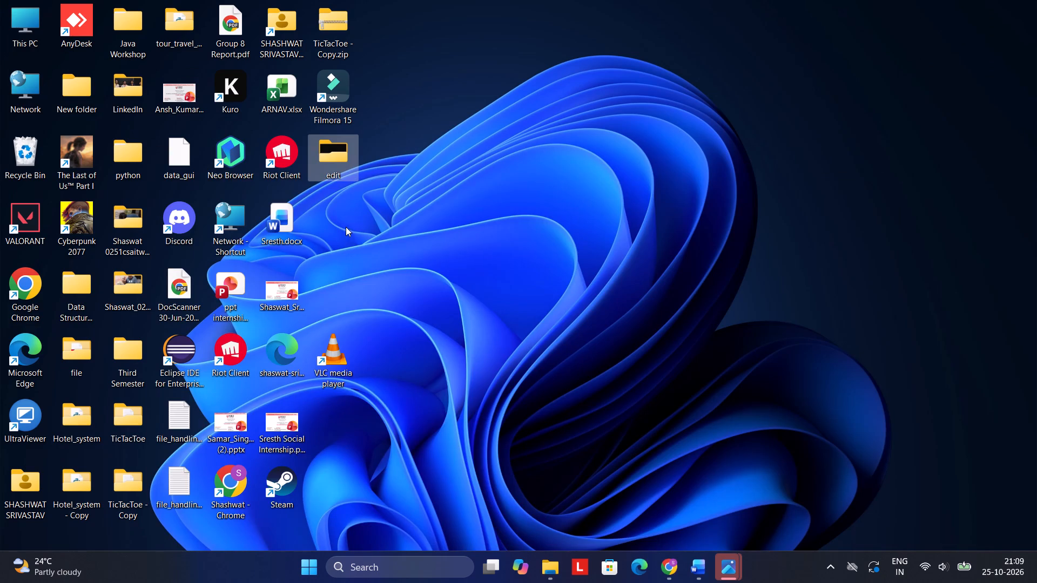
Create a new folder on the desktop and place it just below the edit folder.
{"action": "right_click", "coordinate": [345, 224]}
{"action": "left_click", "coordinate": [387, 331]}
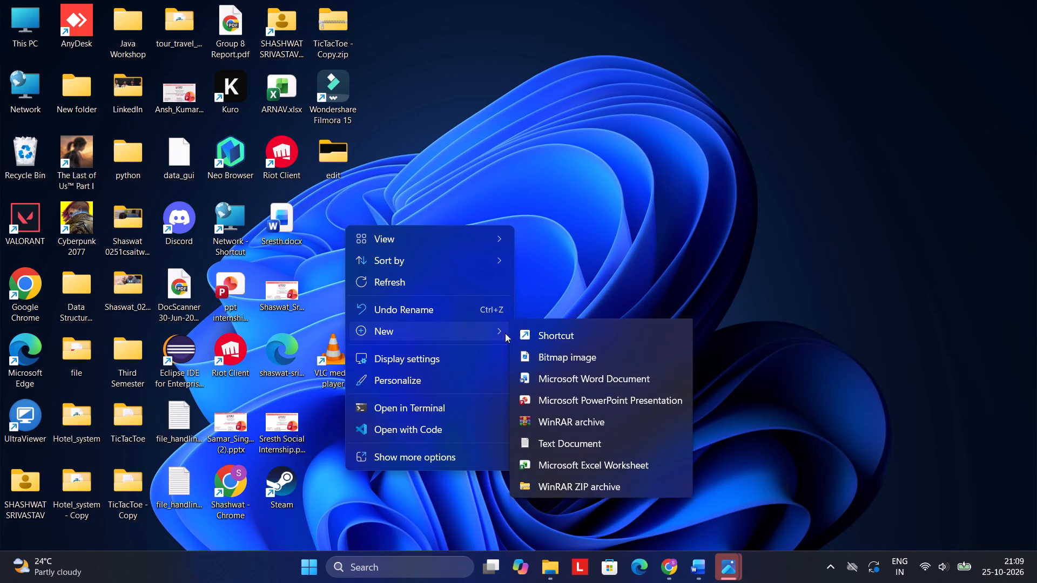
{"action": "left_click", "coordinate": [550, 333]}
{"action": "left_click_drag", "start_coordinate": [387, 236], "coordinate": [327, 218]}
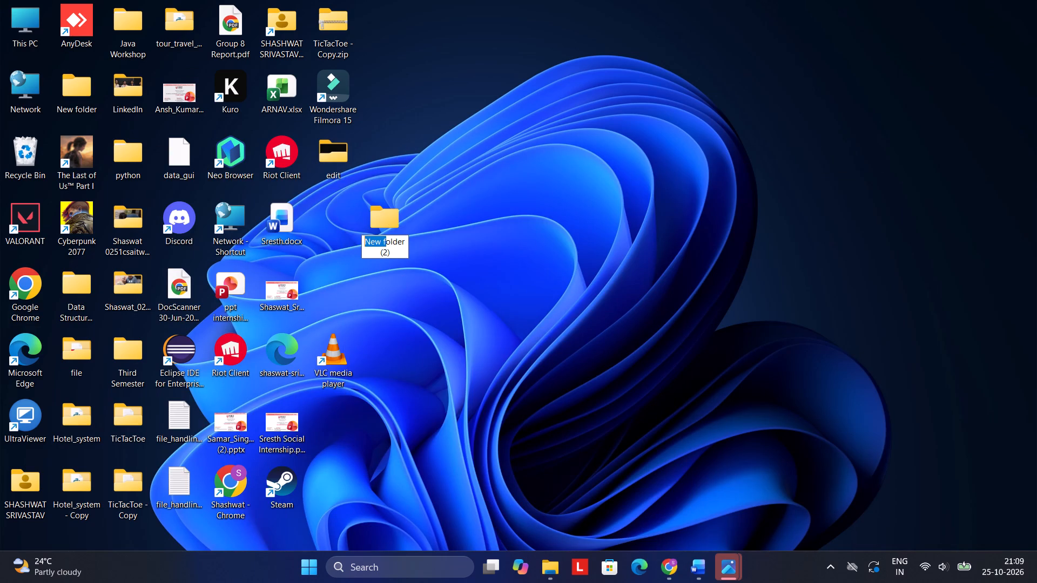
{"action": "left_click_drag", "start_coordinate": [327, 218], "coordinate": [327, 217]}
{"action": "left_click", "coordinate": [399, 215]}
{"action": "left_click_drag", "start_coordinate": [398, 215], "coordinate": [344, 202]}
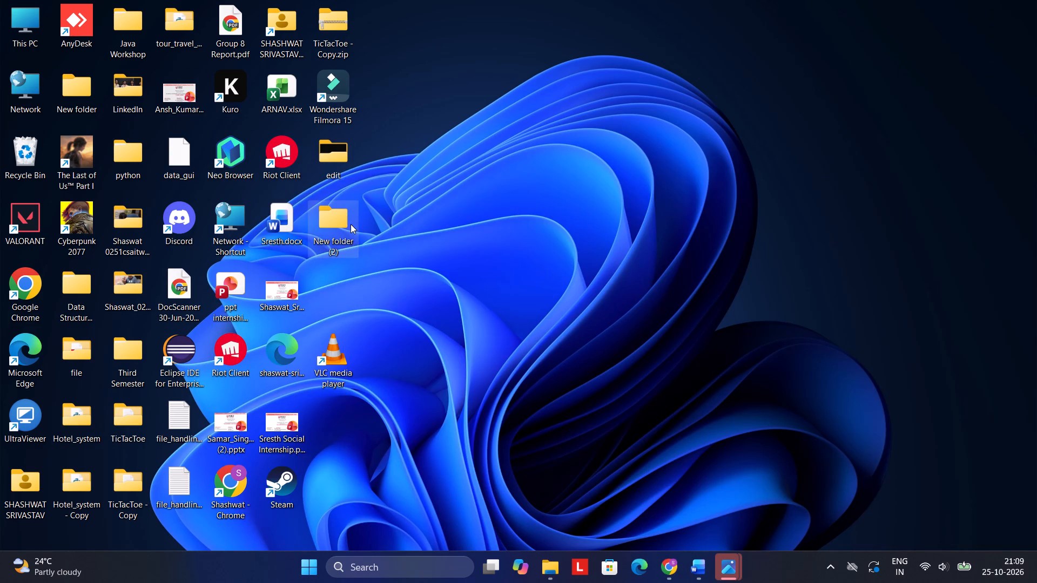
Rename the new desktop folder as edit 2.
{"action": "double_click", "coordinate": [328, 225]}
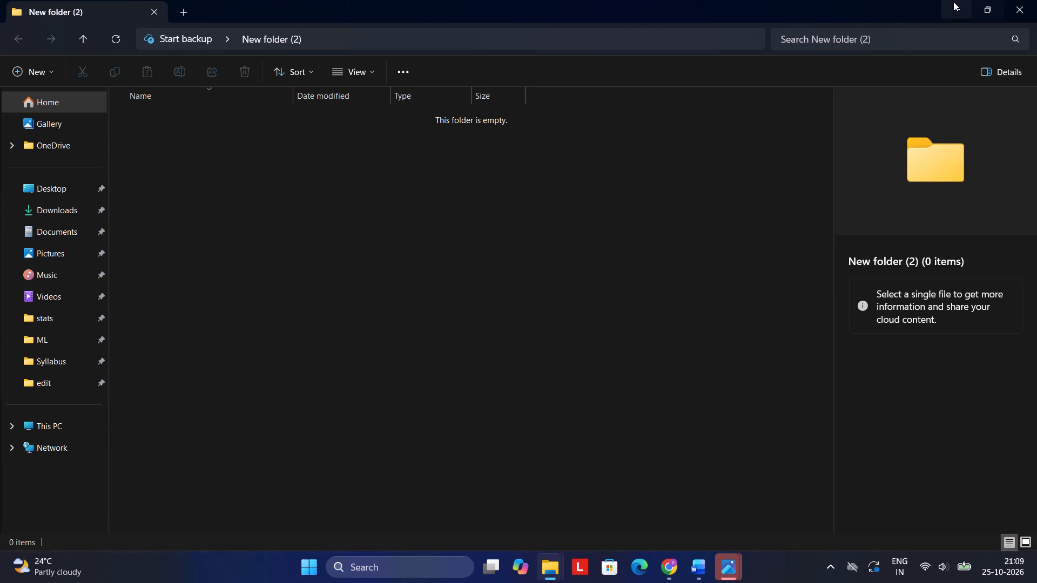
{"action": "left_click", "coordinate": [953, 2]}
{"action": "right_click", "coordinate": [341, 215]}
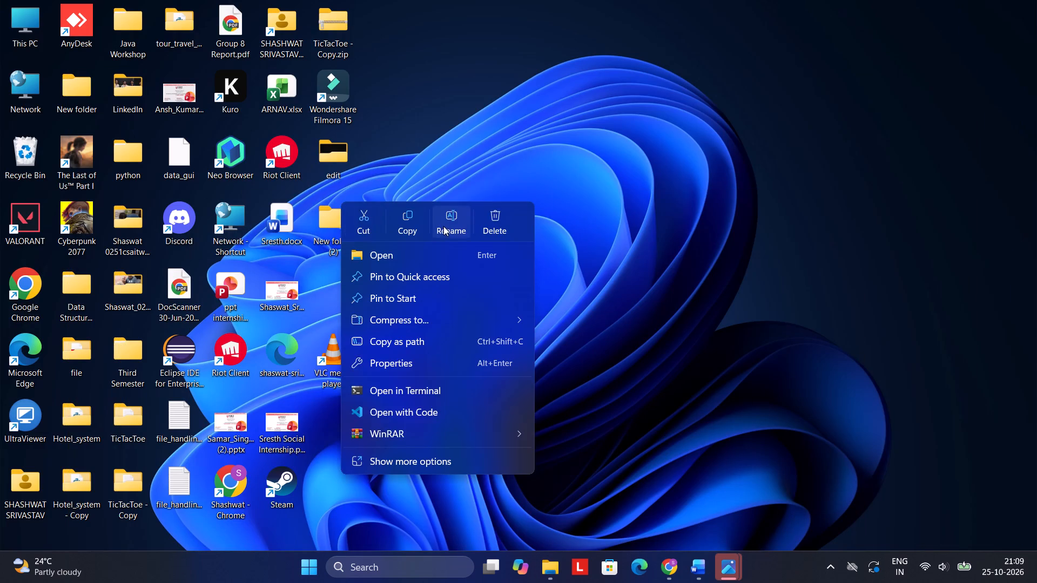
{"action": "left_click", "coordinate": [443, 226]}
{"action": "key", "text": "BackSpace"}
{"action": "type", "text": "edit 2"}
{"action": "key", "text": "Return"}
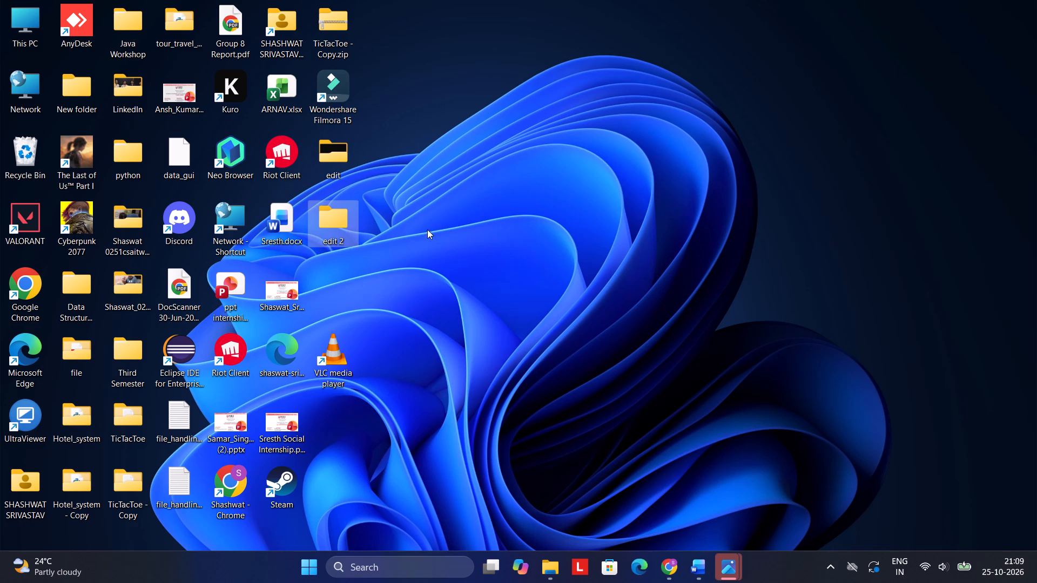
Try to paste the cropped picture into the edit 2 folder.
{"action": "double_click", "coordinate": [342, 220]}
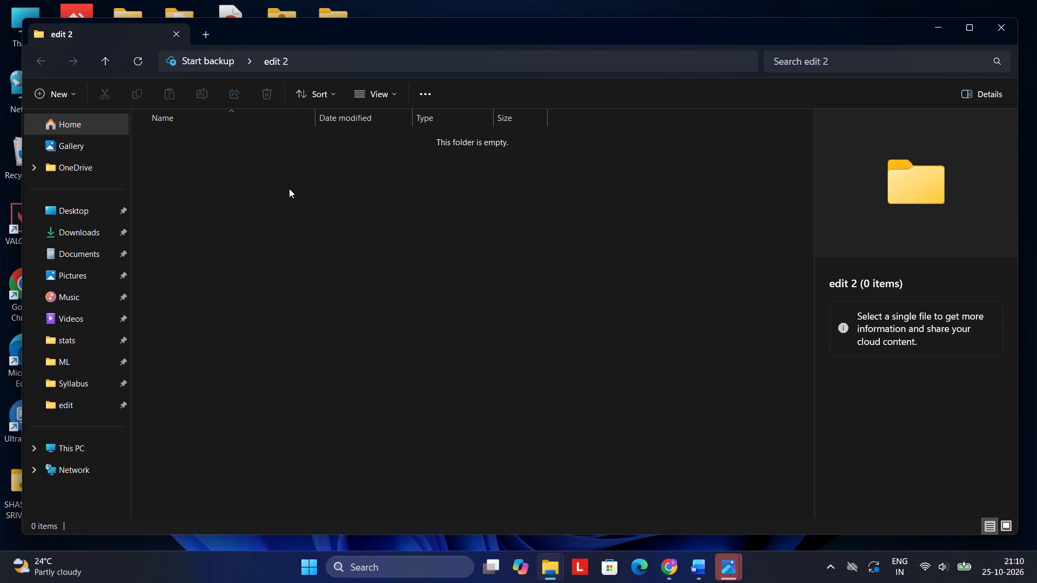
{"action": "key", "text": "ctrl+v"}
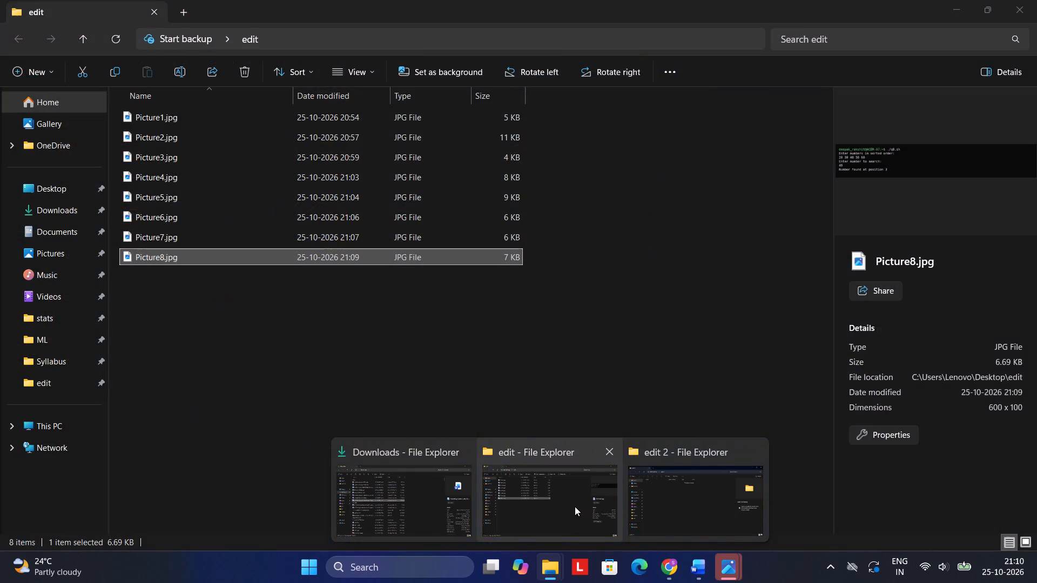
Open Picture8.jpg from the edit folder in Photos and crop off the prompt line, leaving 600 x 80.
{"action": "left_click", "coordinate": [575, 506]}
{"action": "double_click", "coordinate": [329, 252]}
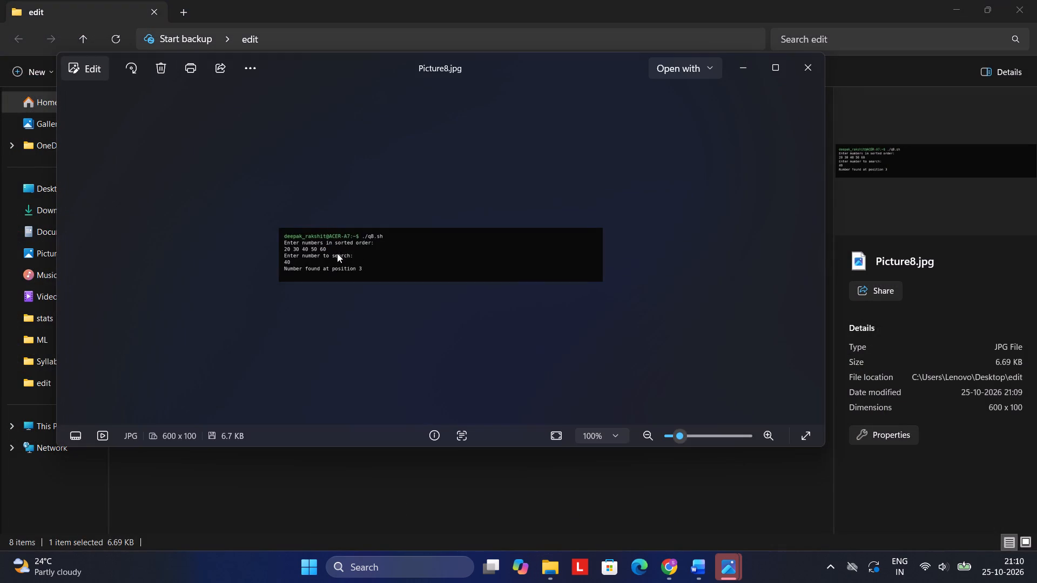
{"action": "left_click", "coordinate": [83, 68]}
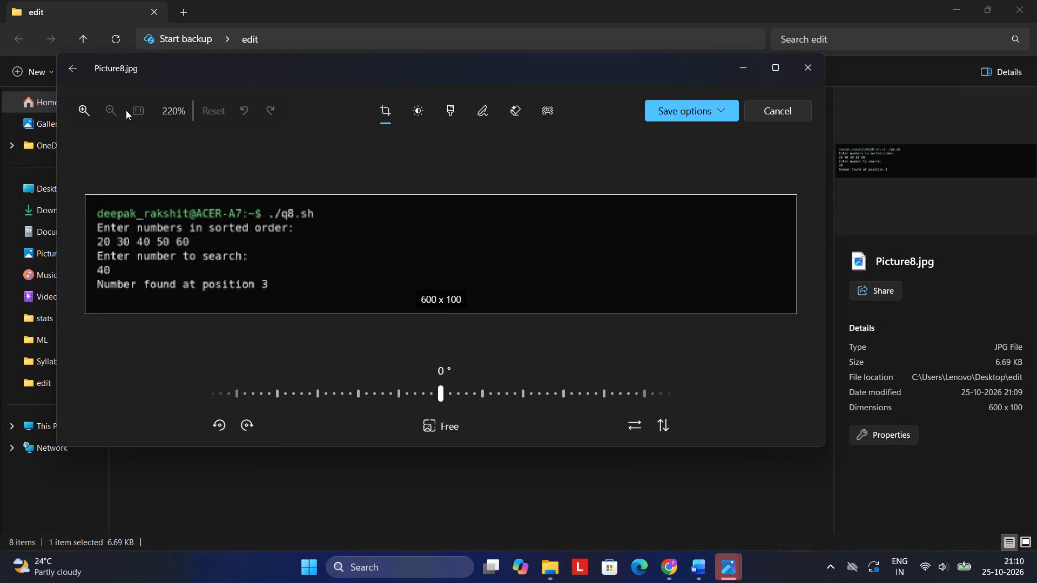
{"action": "left_click_drag", "start_coordinate": [442, 194], "coordinate": [442, 213]}
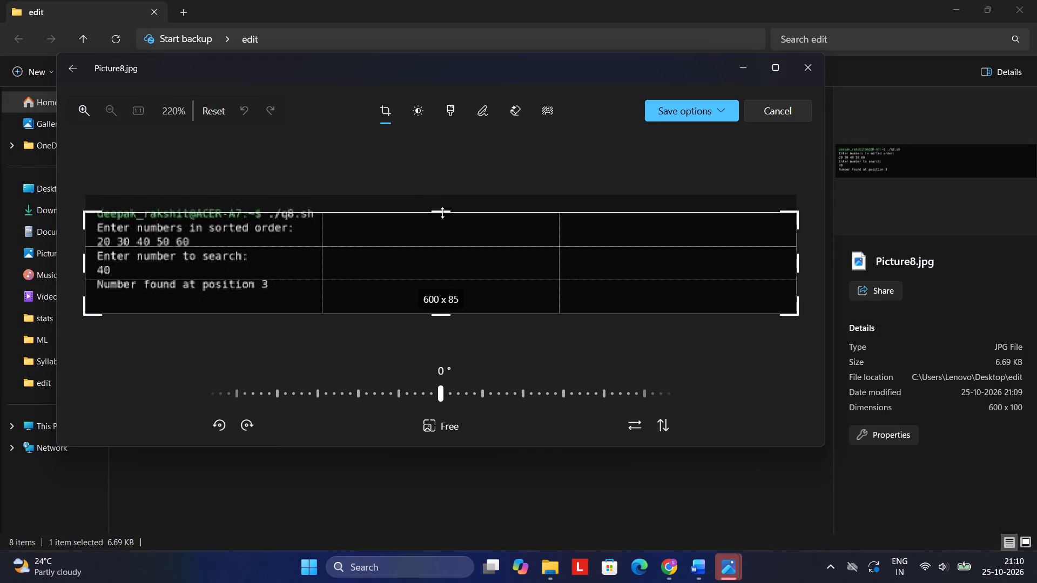
{"action": "left_click_drag", "start_coordinate": [442, 213], "coordinate": [442, 218]}
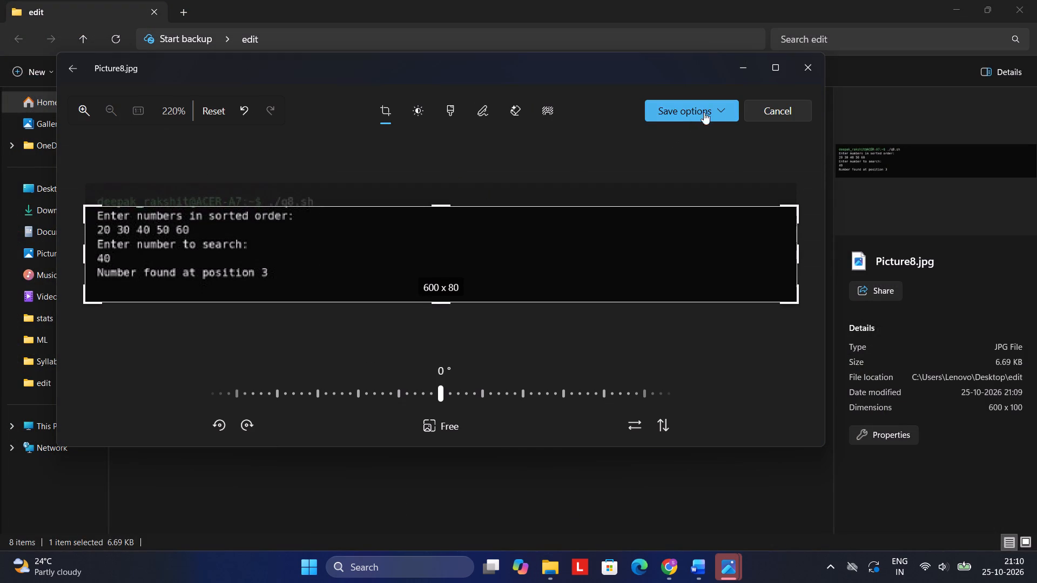
Save the cropped picture as a copy named Picture8.jpg in the Desktop's edit 2 folder.
{"action": "left_click", "coordinate": [720, 110]}
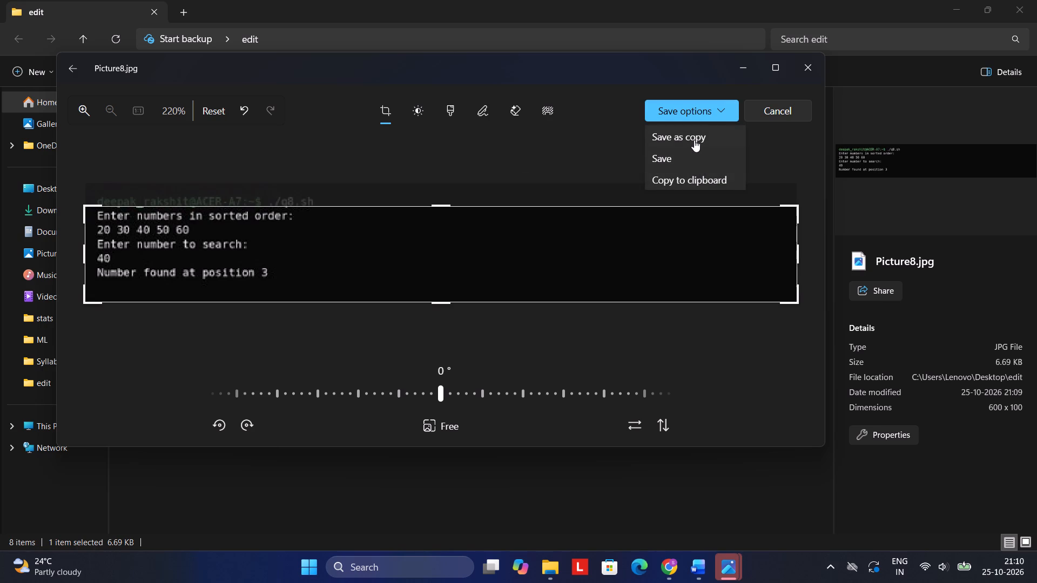
{"action": "left_click", "coordinate": [694, 140]}
{"action": "left_click", "coordinate": [135, 231]}
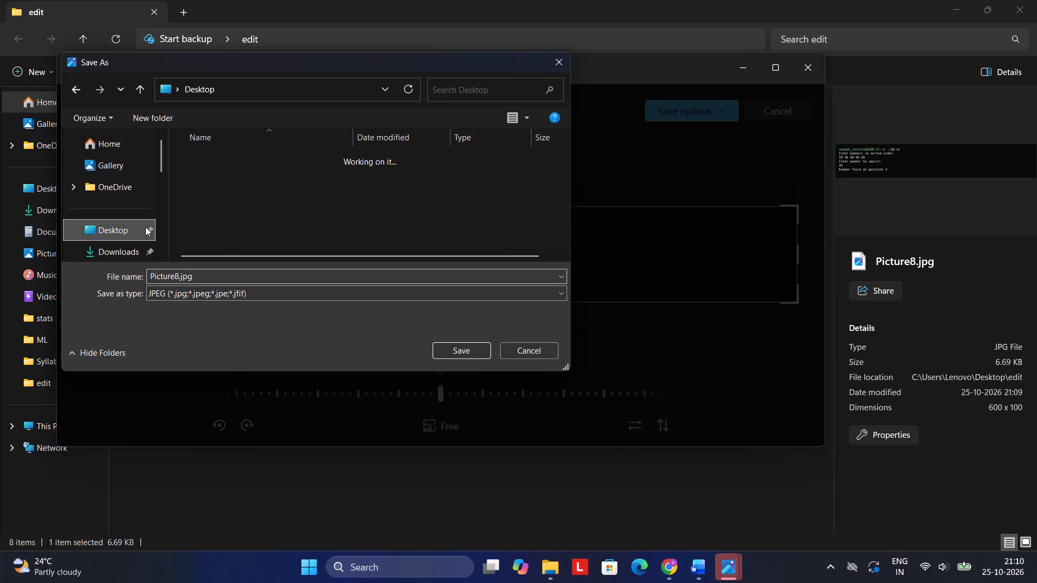
{"action": "left_click", "coordinate": [240, 201]}
{"action": "left_click", "coordinate": [459, 347]}
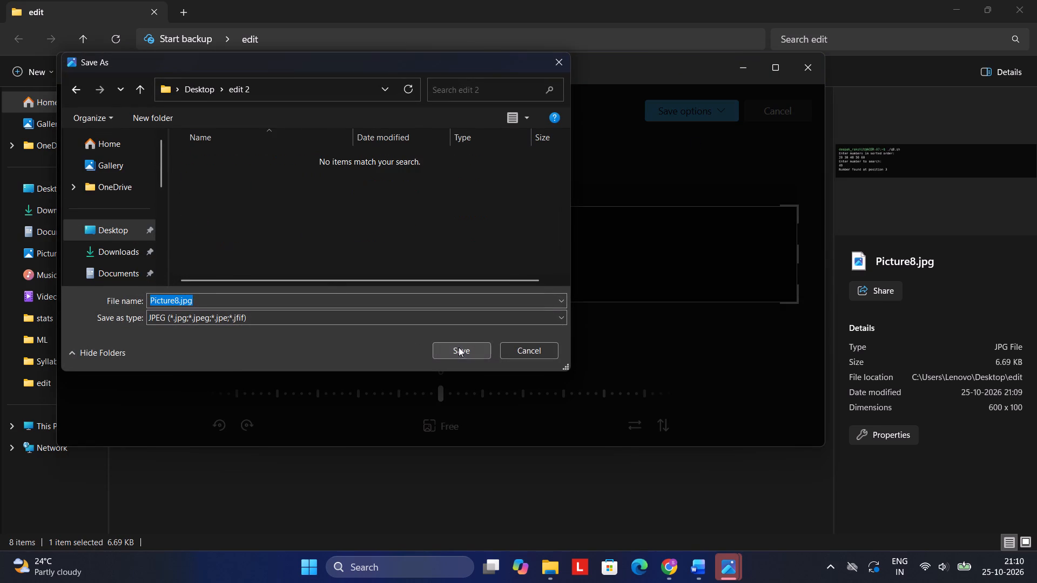
{"action": "left_click", "coordinate": [461, 349]}
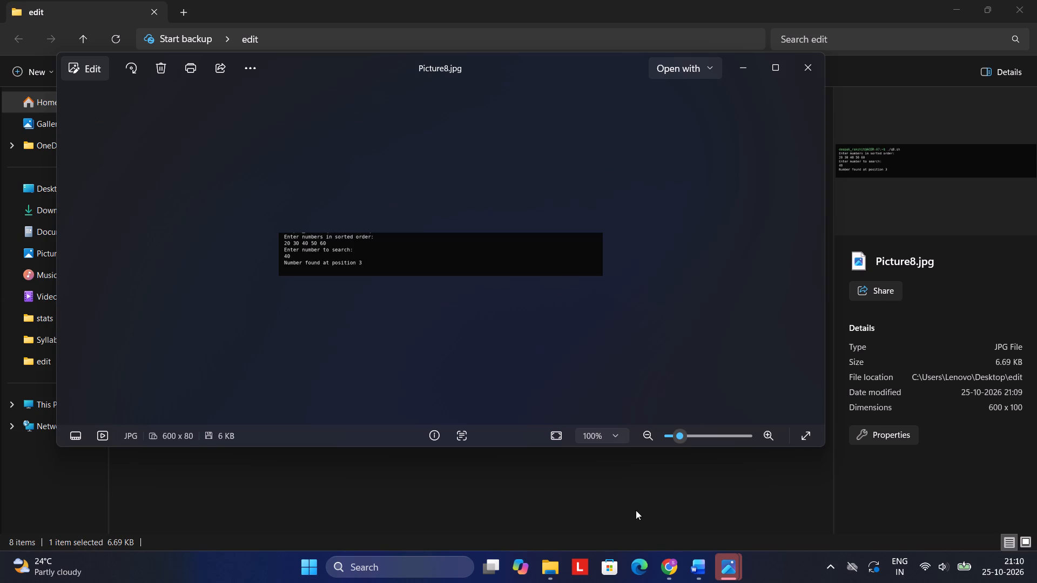
Back in the Word document, replace the q8.sh output picture with Picture8.jpg from the Desktop's edit 2 folder.
{"action": "left_click", "coordinate": [695, 575]}
{"action": "left_click", "coordinate": [832, 484]}
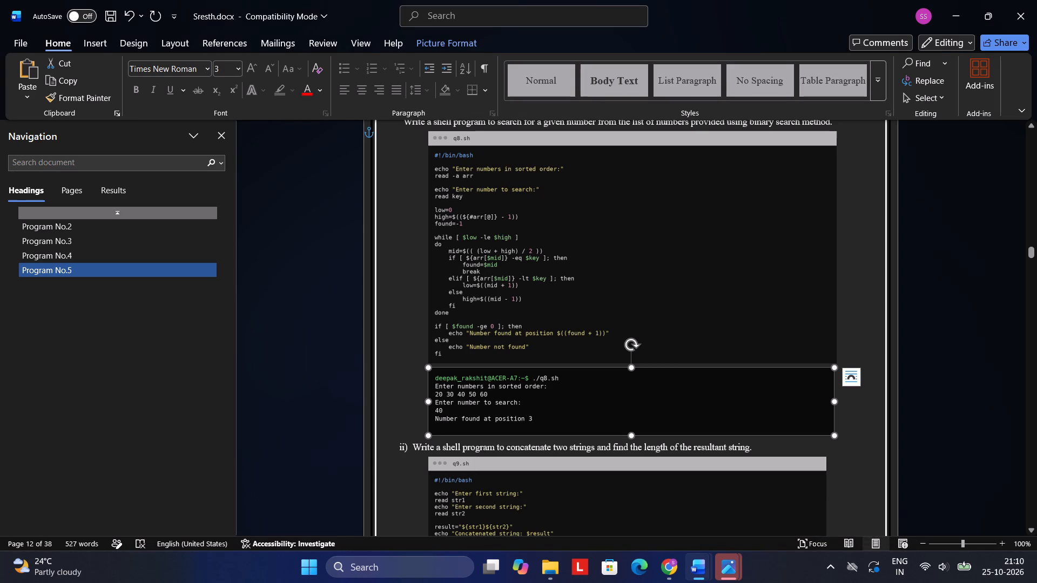
{"action": "left_click", "coordinate": [570, 391]}
{"action": "right_click", "coordinate": [554, 389]}
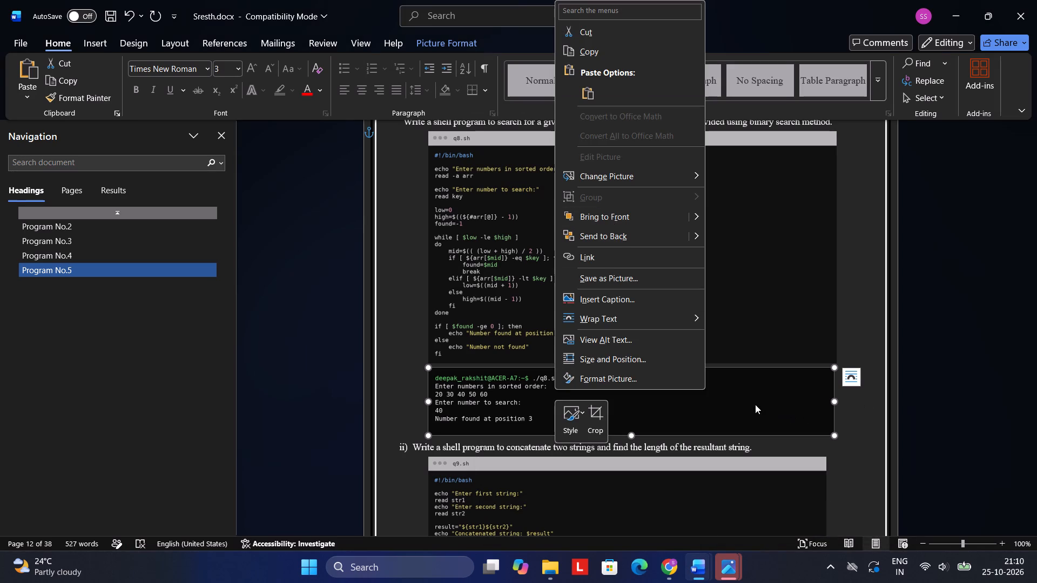
{"action": "left_click", "coordinate": [634, 174]}
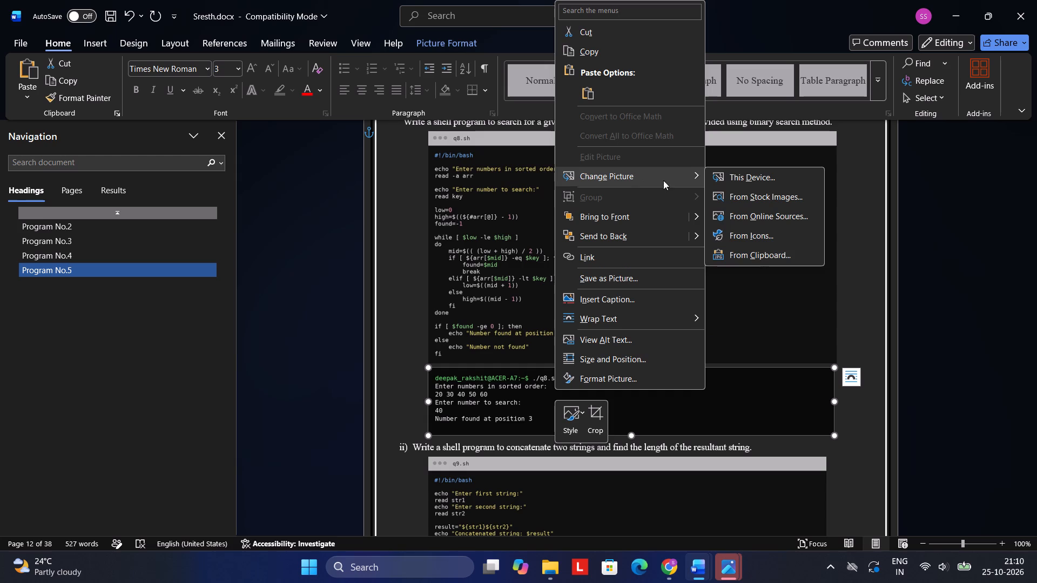
{"action": "left_click", "coordinate": [748, 181]}
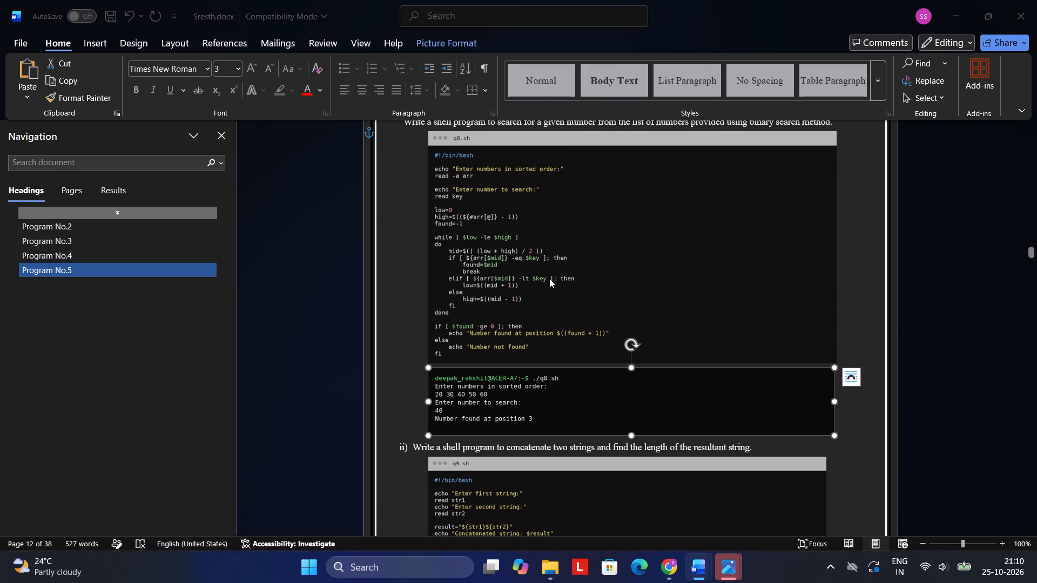
{"action": "left_click", "coordinate": [74, 179]}
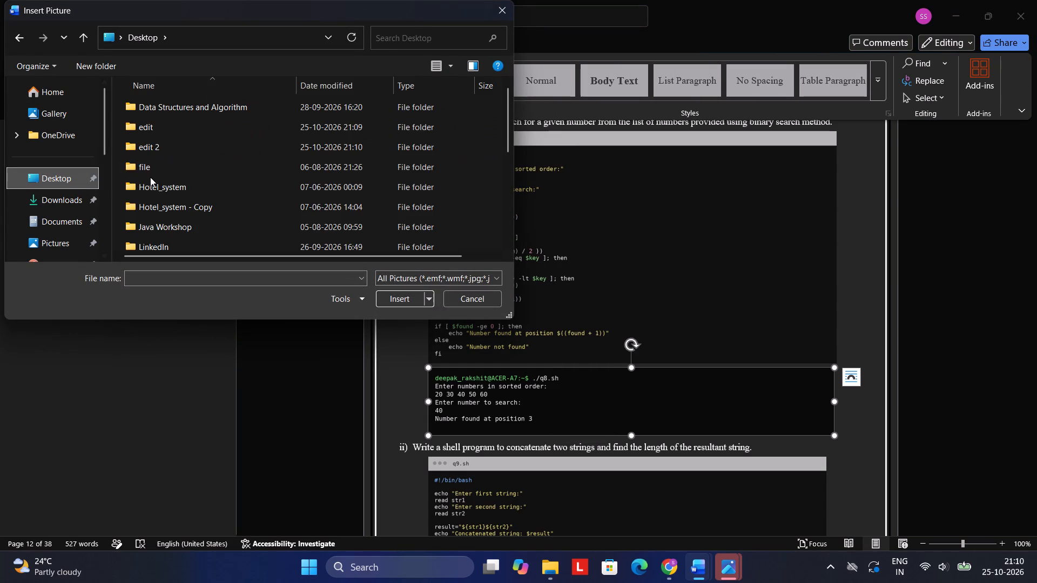
{"action": "left_click", "coordinate": [156, 144]}
{"action": "left_click", "coordinate": [406, 296]}
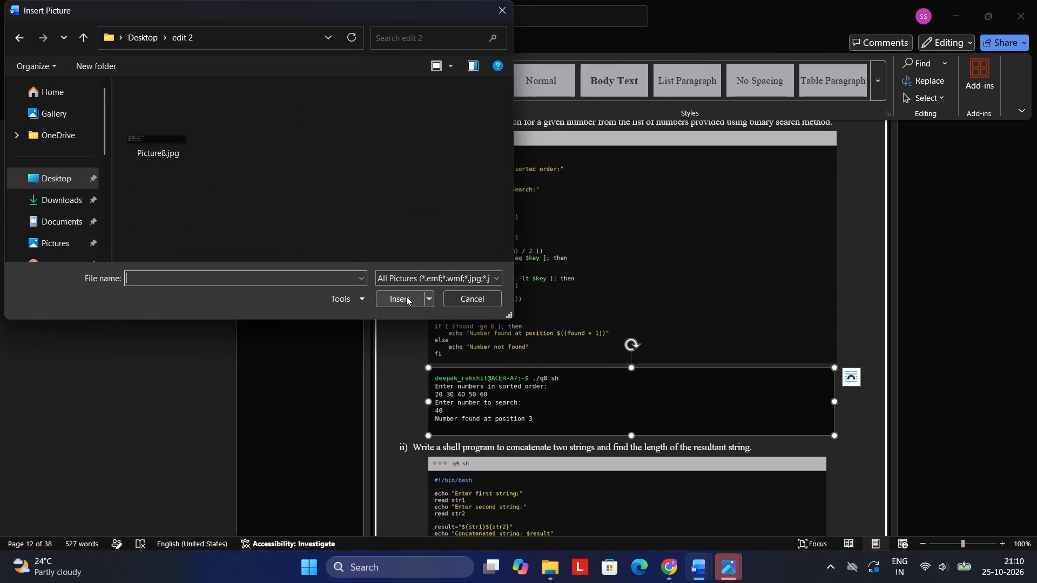
{"action": "left_click", "coordinate": [144, 130]}
{"action": "left_click", "coordinate": [405, 298]}
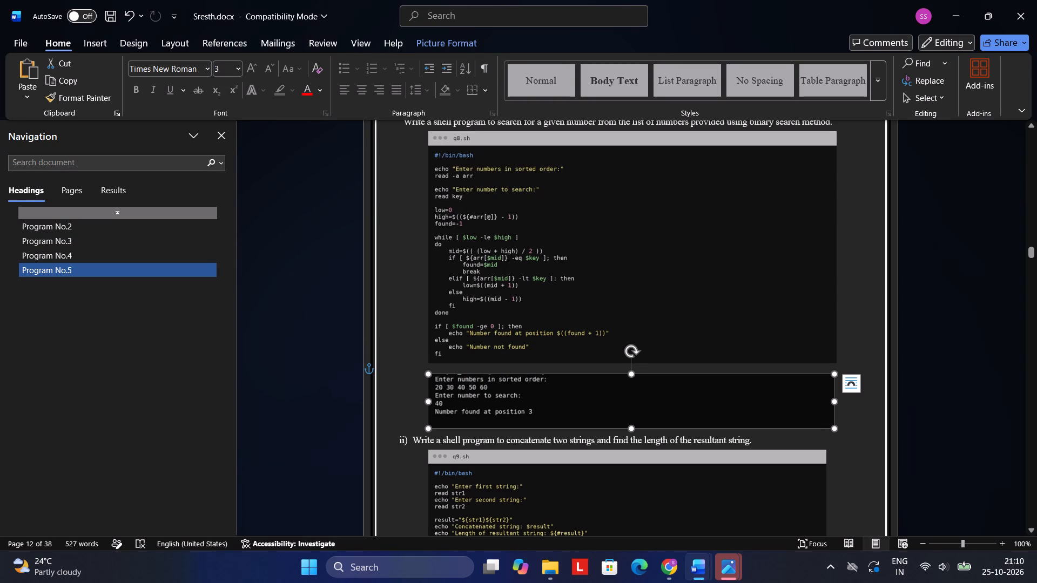
Save the q9.sh output picture under question ii as Picture9.jpg in the edit folder.
{"action": "scroll", "coordinate": [578, 425], "scroll_direction": "down", "scroll_amount": 4}
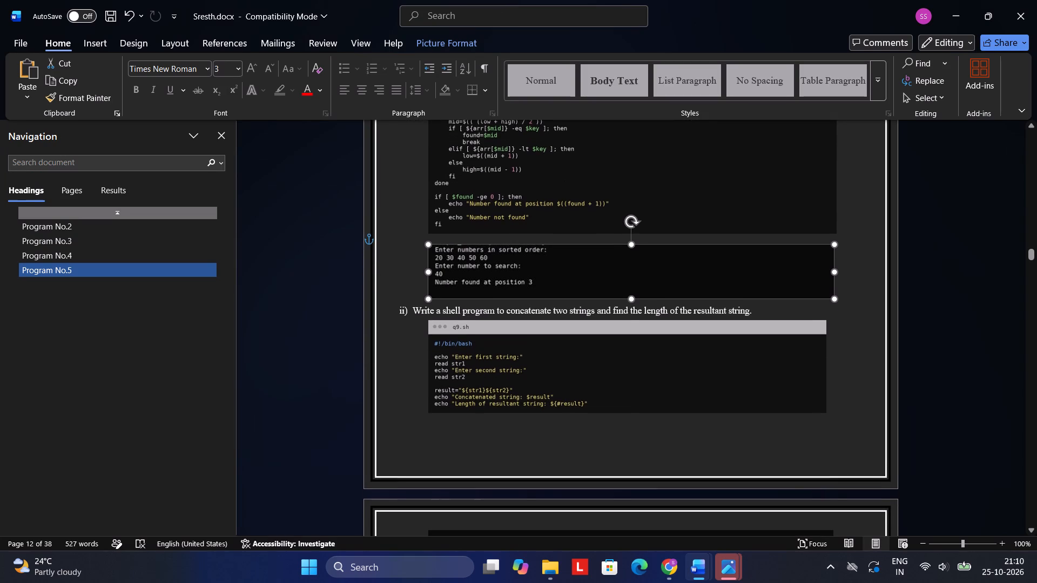
{"action": "left_click", "coordinate": [548, 385]}
{"action": "scroll", "coordinate": [548, 384], "scroll_direction": "down", "scroll_amount": 3}
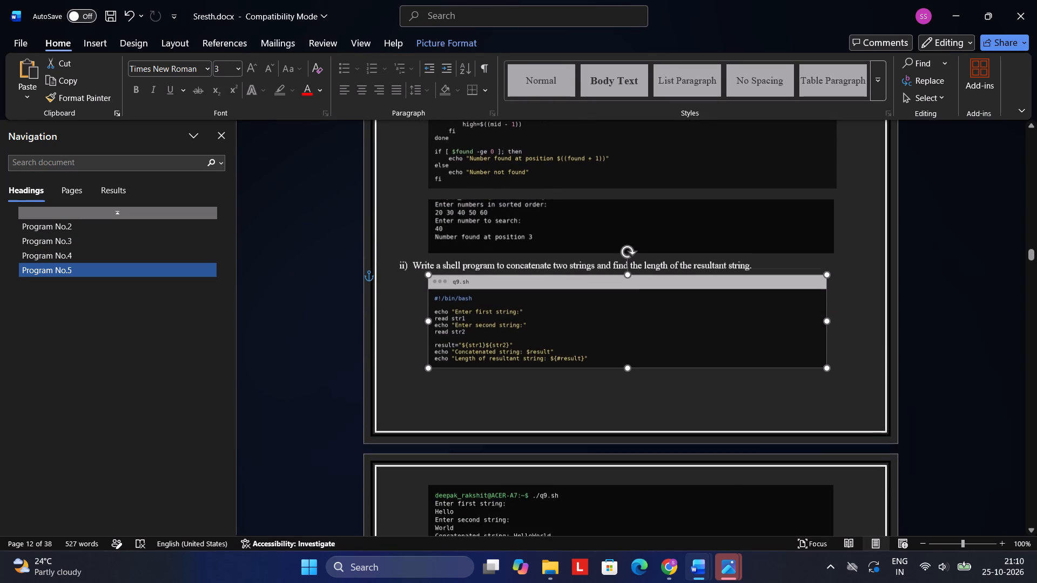
{"action": "scroll", "coordinate": [546, 376], "scroll_direction": "down", "scroll_amount": 2}
{"action": "left_click", "coordinate": [547, 383]}
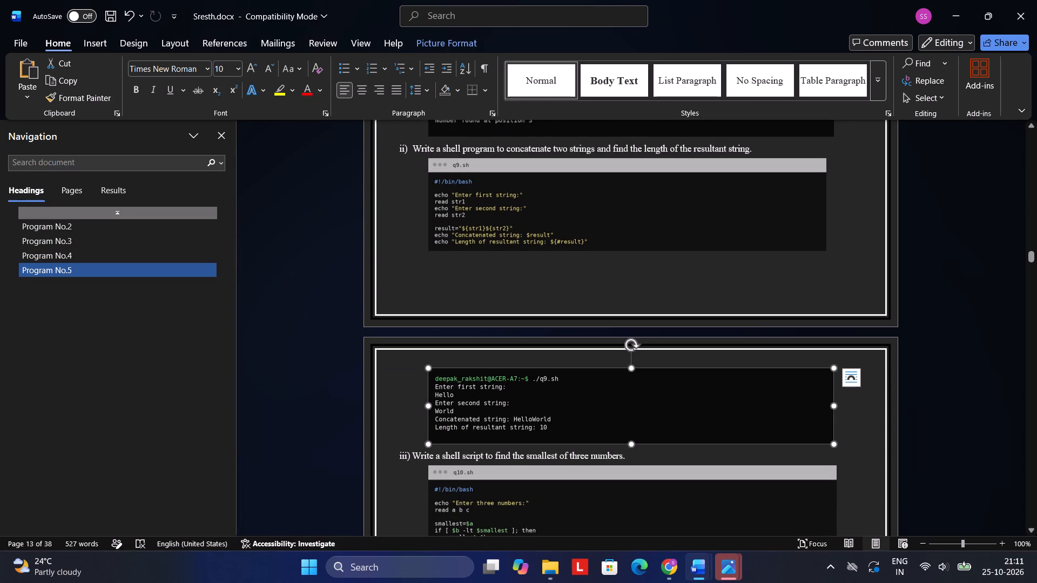
{"action": "right_click", "coordinate": [725, 392]}
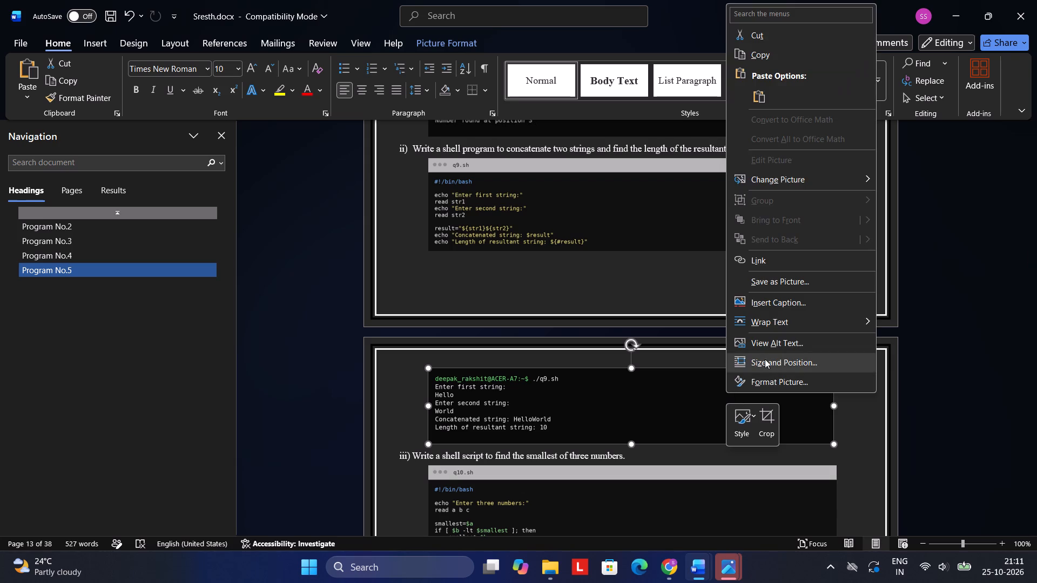
{"action": "left_click", "coordinate": [785, 276]}
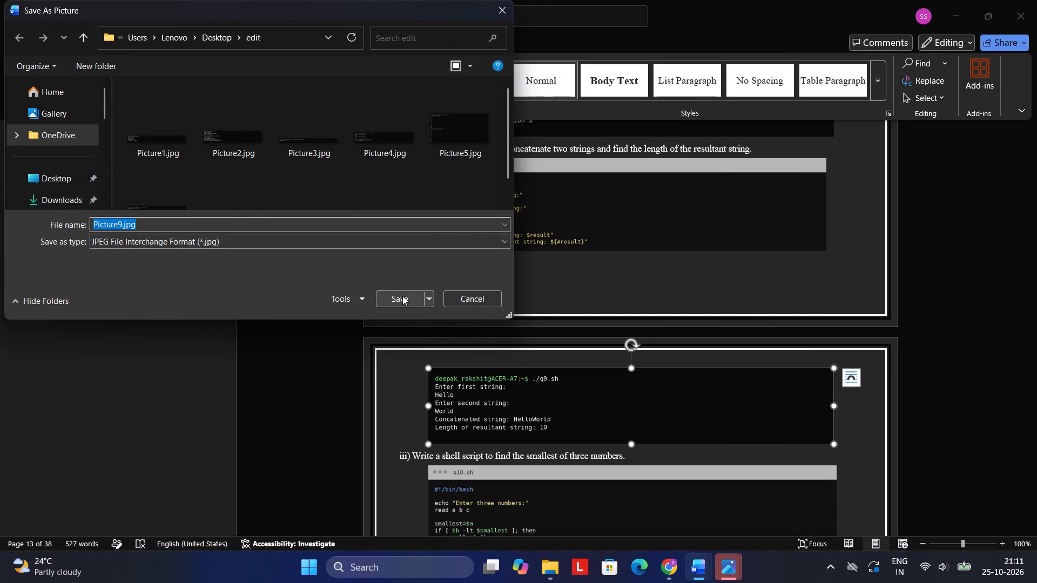
{"action": "left_click", "coordinate": [402, 296]}
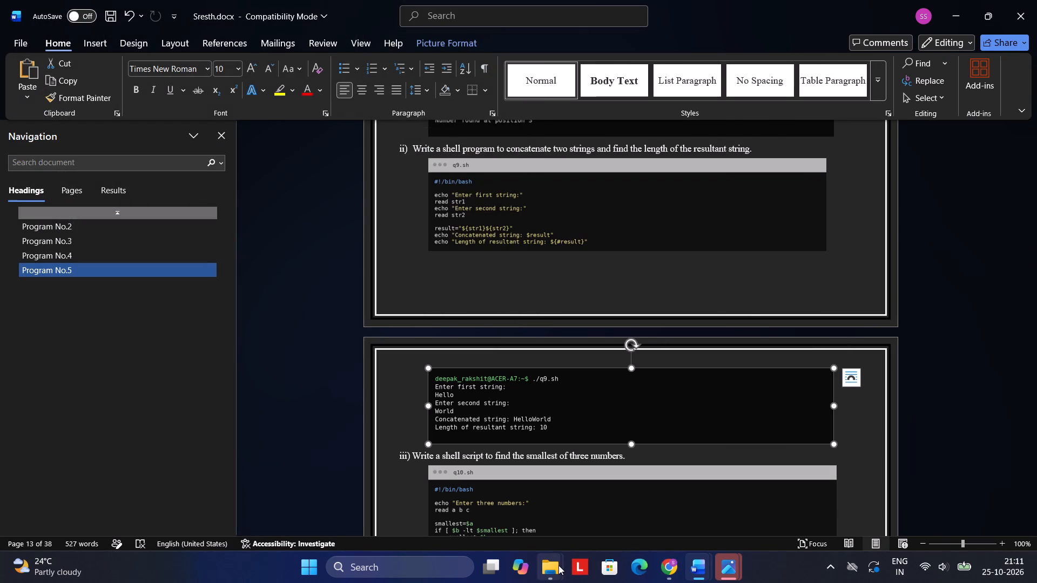
Open Picture9.jpg from the edit folder in Photos and crop off the prompt line, leaving 600 x 92.
{"action": "left_click", "coordinate": [558, 565]}
{"action": "left_click", "coordinate": [570, 502]}
{"action": "double_click", "coordinate": [257, 275]}
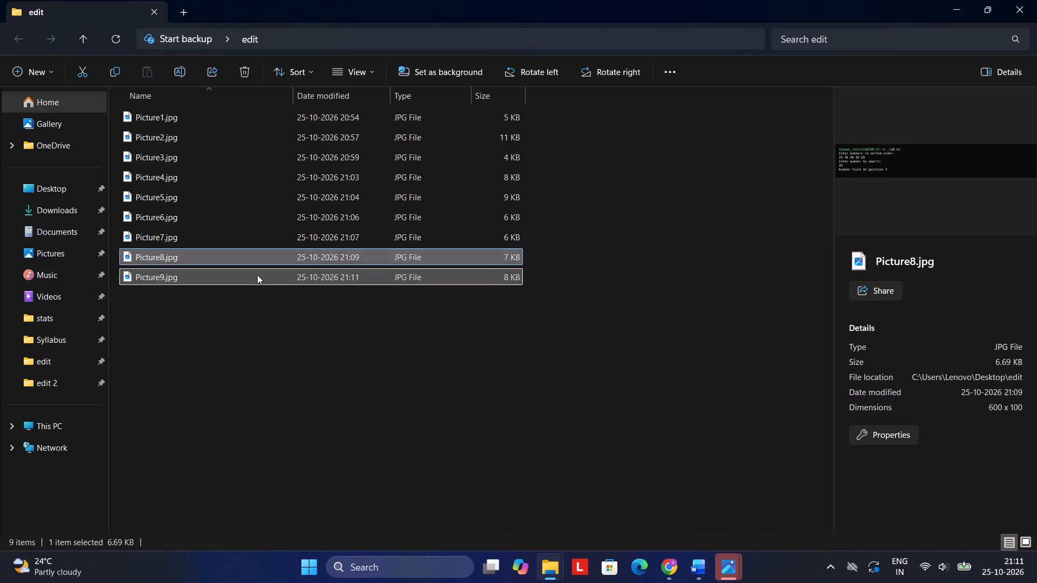
{"action": "left_click", "coordinate": [117, 89]}
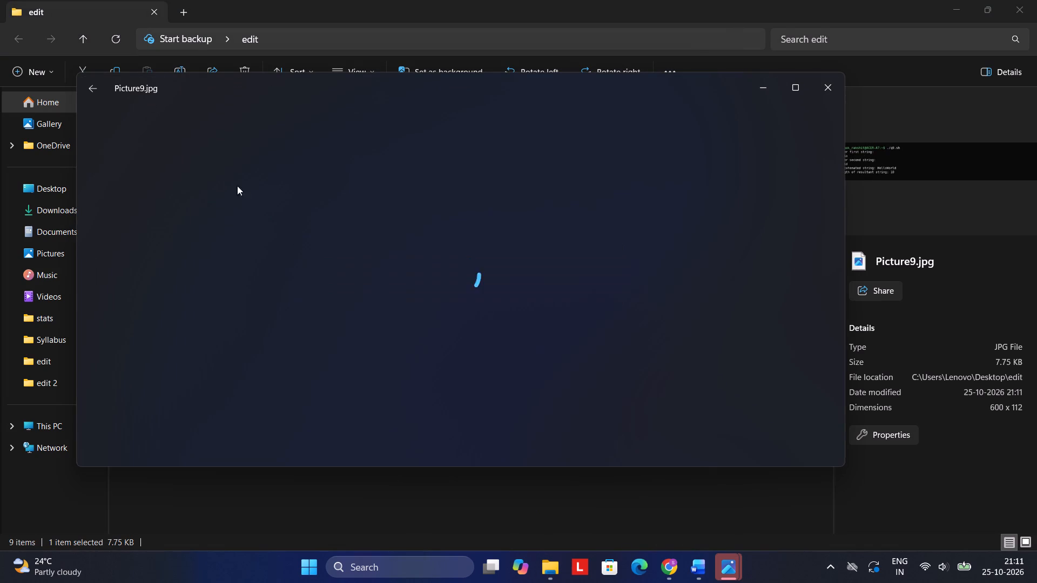
{"action": "left_click_drag", "start_coordinate": [461, 203], "coordinate": [460, 225]}
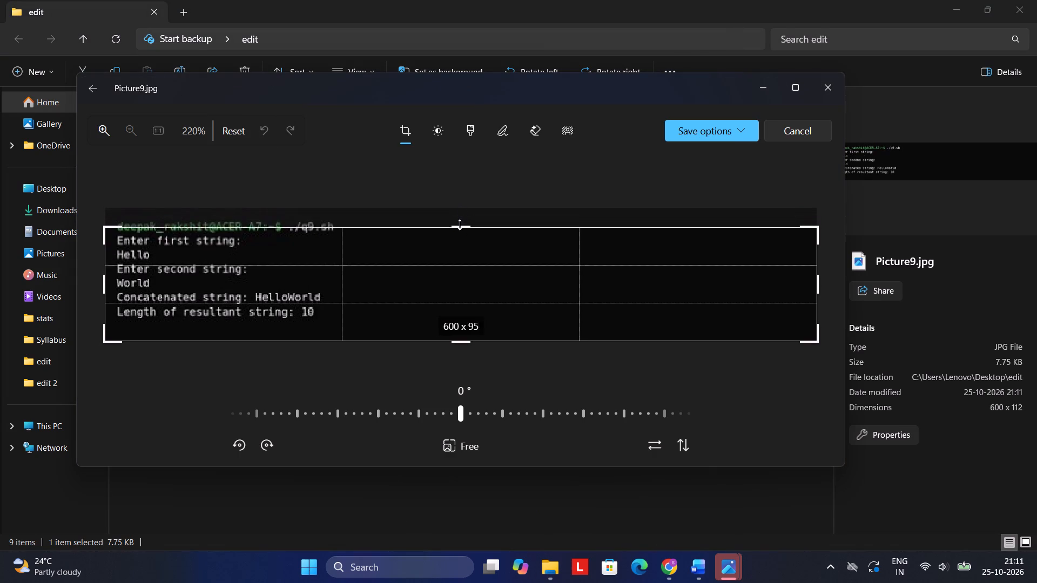
{"action": "left_click_drag", "start_coordinate": [460, 225], "coordinate": [459, 227]}
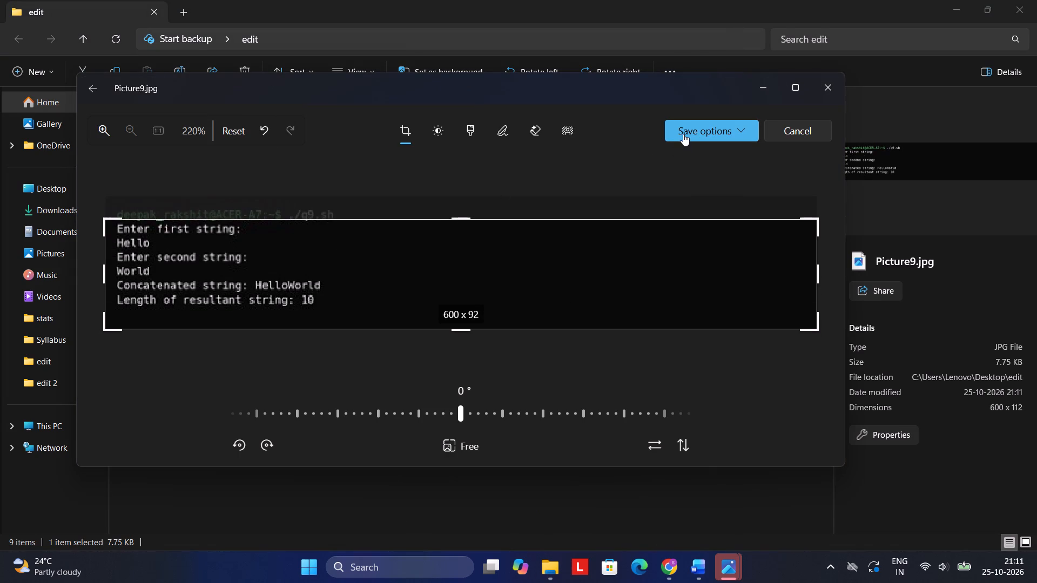
Save the cropped picture as a copy named Picture9.jpg in the Desktop's edit 2 folder.
{"action": "left_click", "coordinate": [683, 133]}
{"action": "left_click", "coordinate": [683, 161]}
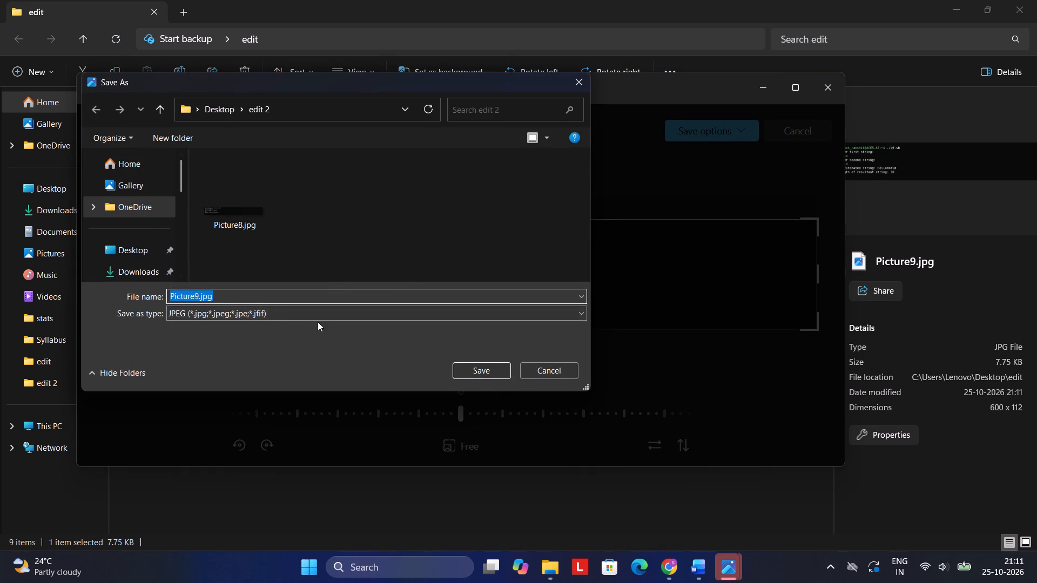
{"action": "left_click", "coordinate": [490, 371]}
Back in the Word document, replace the q9.sh output picture with Picture9.jpg from the edit 2 folder.
{"action": "left_click", "coordinate": [546, 568]}
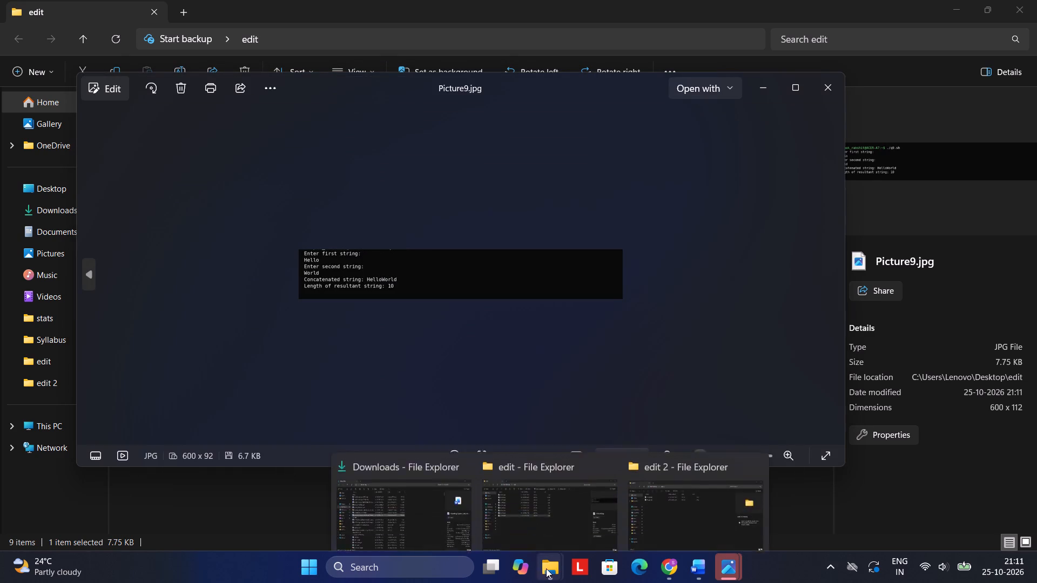
{"action": "left_click", "coordinate": [696, 567]}
{"action": "left_click", "coordinate": [807, 508]}
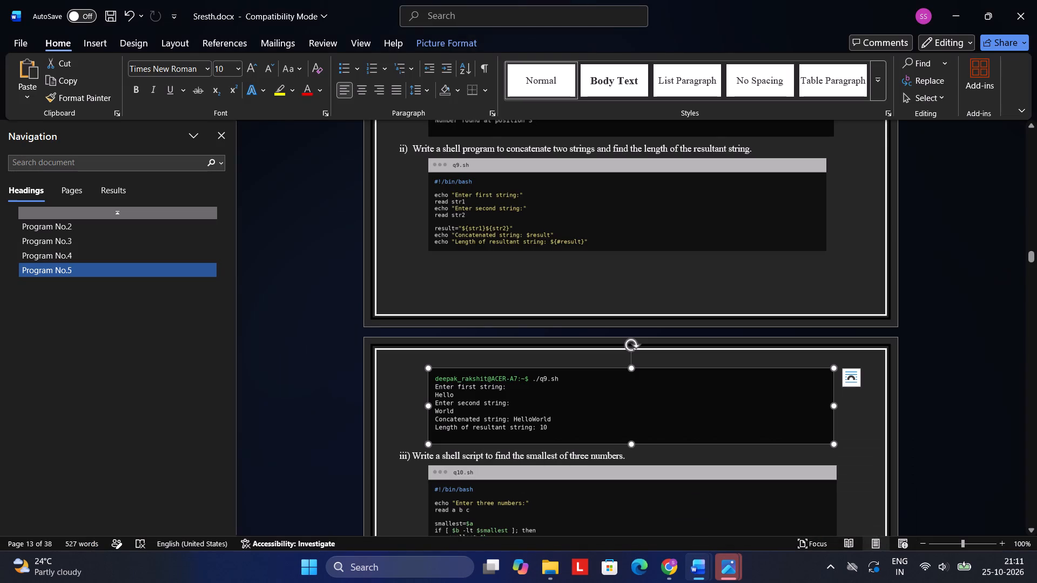
{"action": "right_click", "coordinate": [615, 404]}
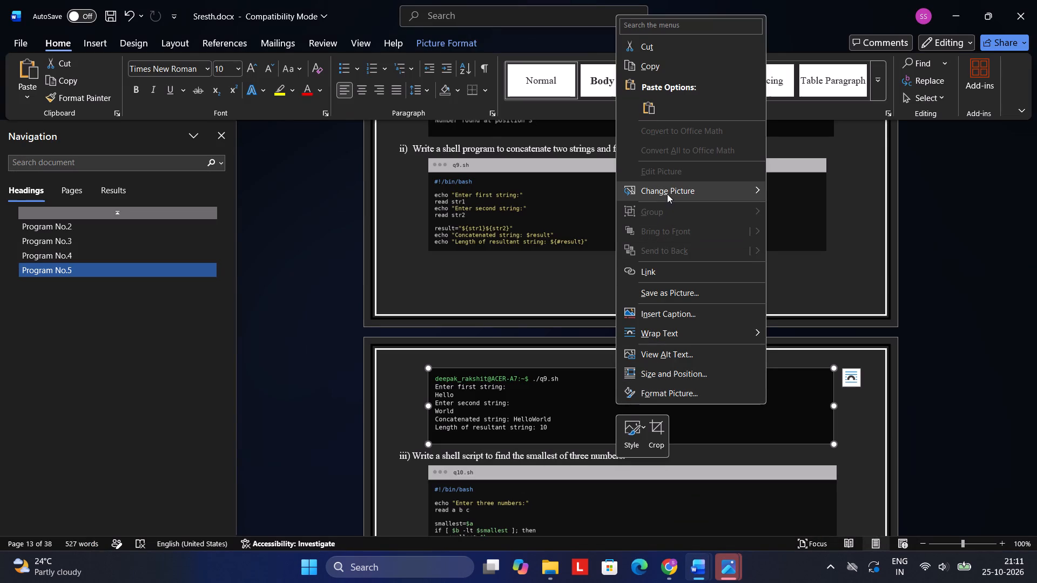
{"action": "left_click", "coordinate": [667, 193]}
{"action": "left_click", "coordinate": [800, 188]}
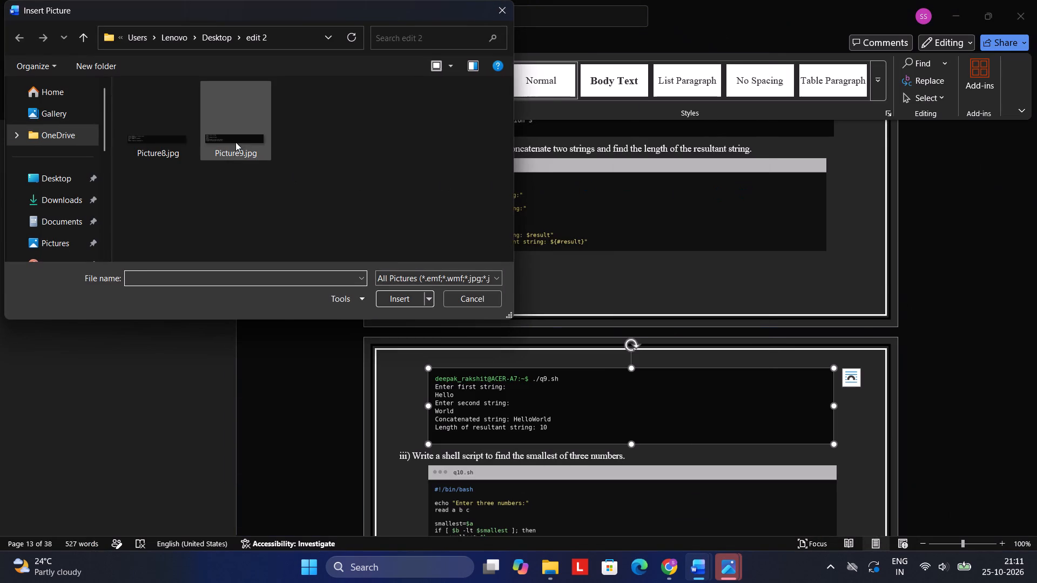
{"action": "left_click", "coordinate": [235, 141]}
{"action": "left_click", "coordinate": [410, 300]}
Save the q10.sh output picture under question iii as Picture10.jpg in the edit folder.
{"action": "scroll", "coordinate": [555, 440], "scroll_direction": "down", "scroll_amount": 2}
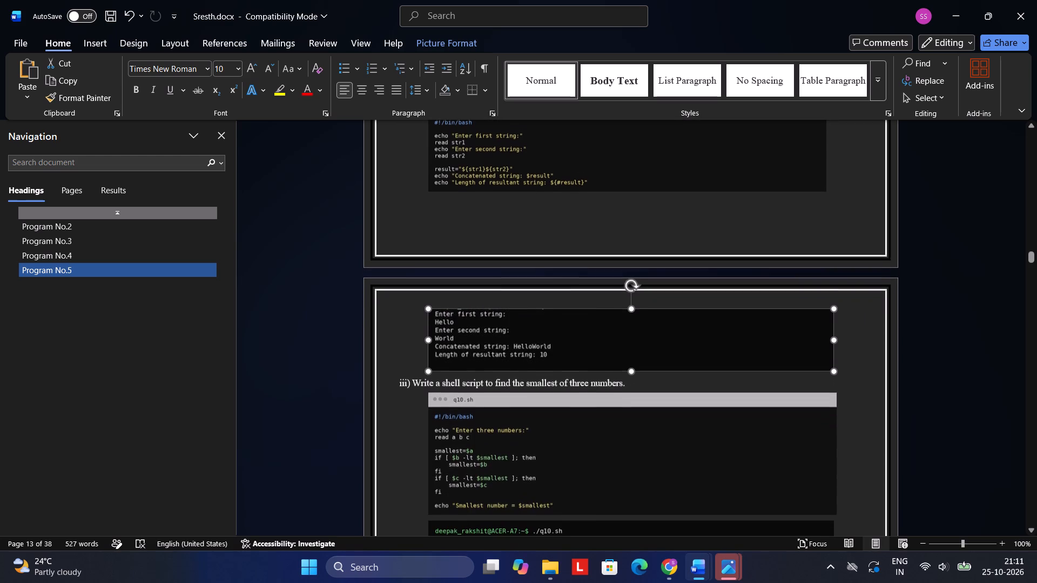
{"action": "scroll", "coordinate": [549, 248], "scroll_direction": "up", "scroll_amount": 2}
{"action": "scroll", "coordinate": [556, 337], "scroll_direction": "down", "scroll_amount": 2}
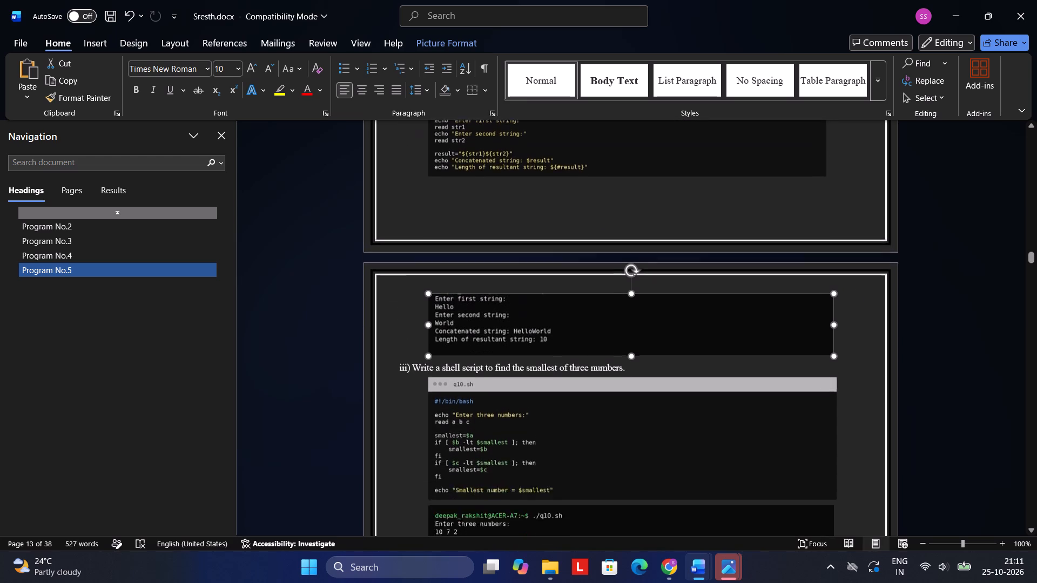
{"action": "scroll", "coordinate": [556, 338], "scroll_direction": "down", "scroll_amount": 3}
{"action": "left_click", "coordinate": [534, 451]}
{"action": "right_click", "coordinate": [575, 440]}
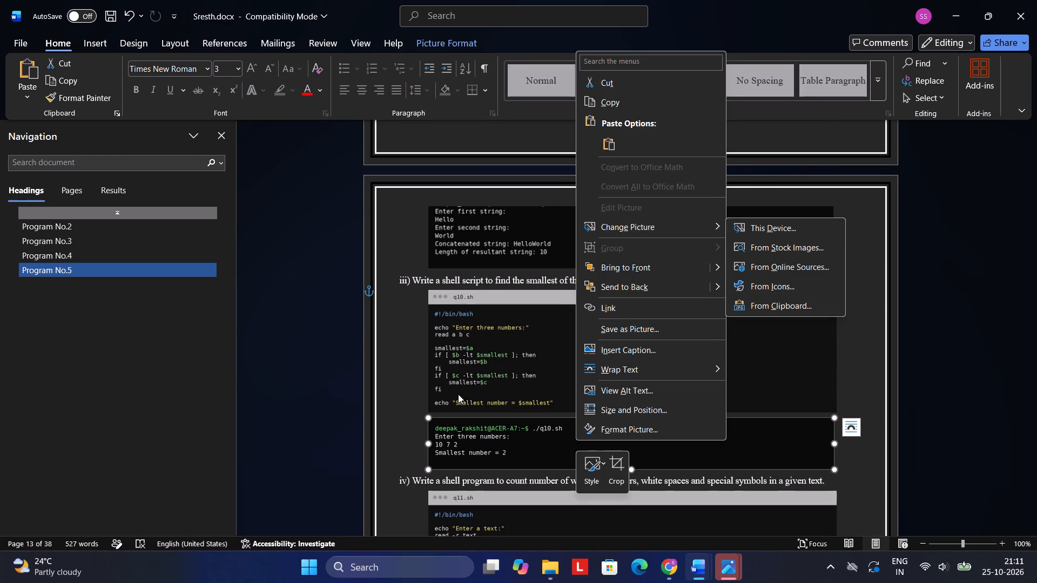
{"action": "left_click", "coordinate": [471, 426]}
{"action": "right_click", "coordinate": [523, 454]}
{"action": "left_click", "coordinate": [582, 344]}
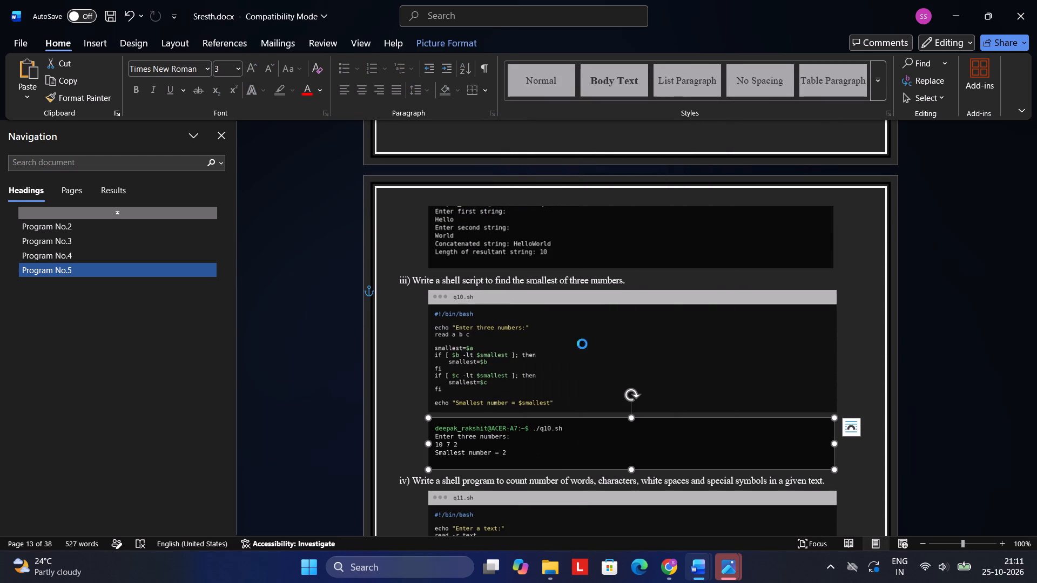
{"action": "left_click", "coordinate": [391, 295]}
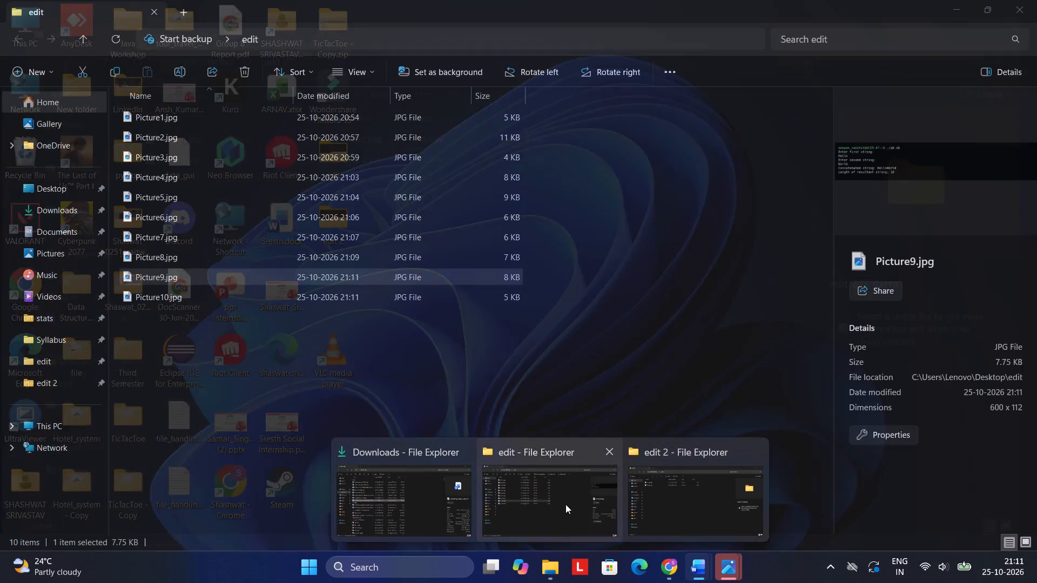
Open Picture10.jpg from the edit folder in Photos and crop off the prompt line, leaving 600 x 55.
{"action": "left_click", "coordinate": [565, 504]}
{"action": "double_click", "coordinate": [314, 302]}
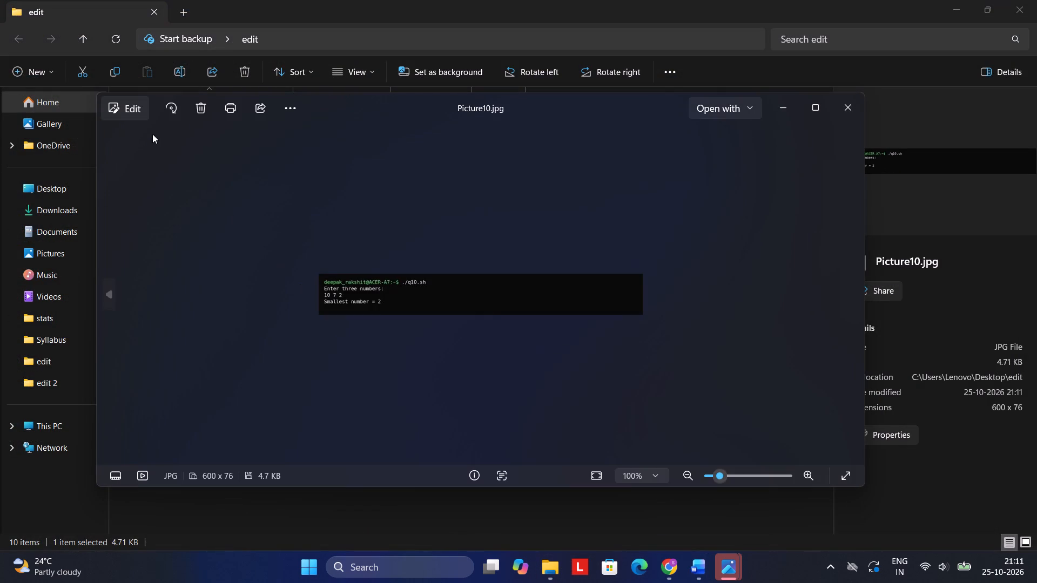
{"action": "left_click", "coordinate": [143, 113]}
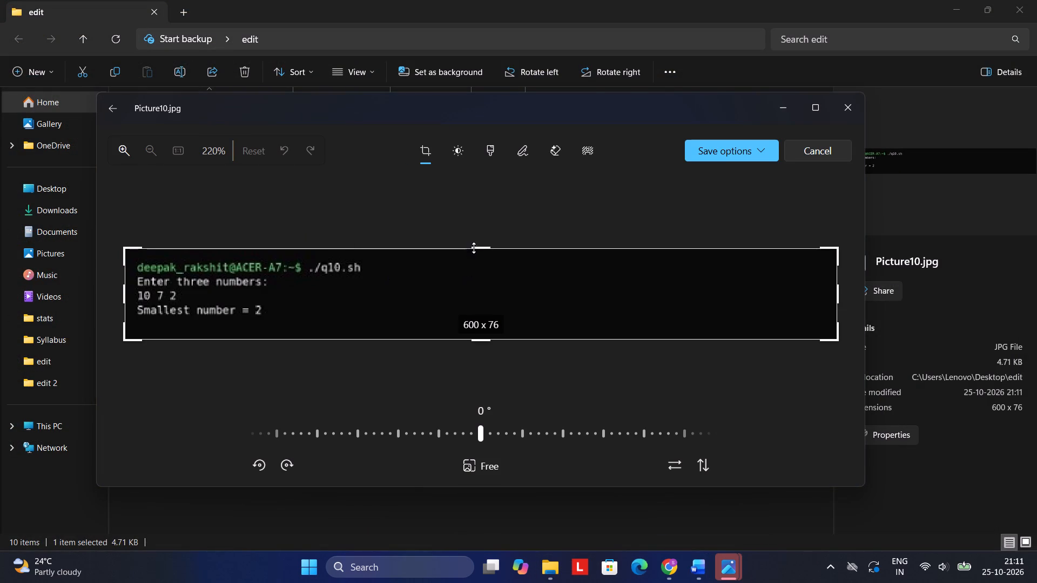
{"action": "left_click_drag", "start_coordinate": [475, 247], "coordinate": [477, 273]}
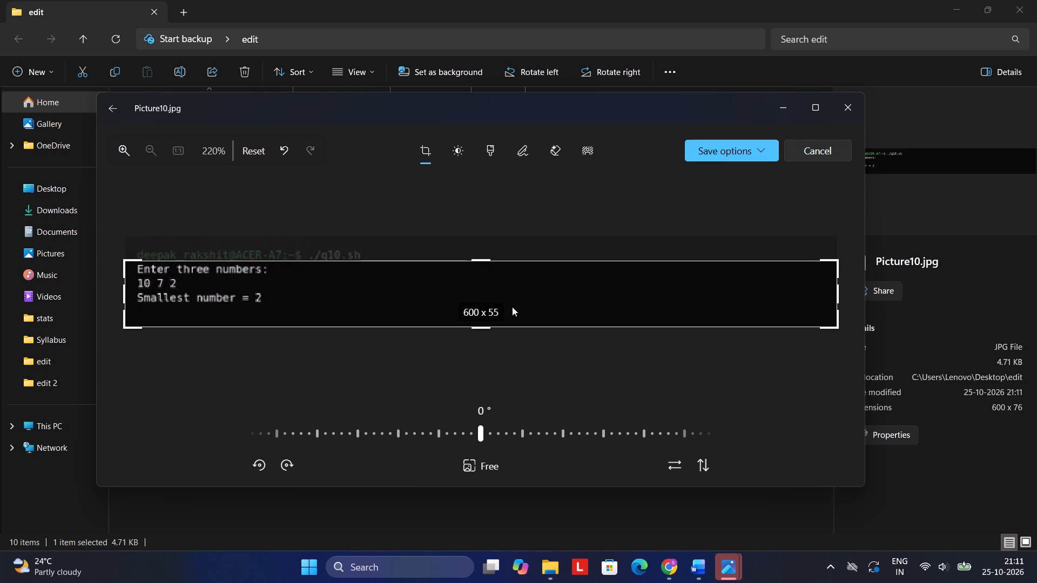
Save the cropped picture as a copy named Picture10.jpg in the edit 2 folder.
{"action": "left_click", "coordinate": [711, 155]}
{"action": "left_click", "coordinate": [701, 181]}
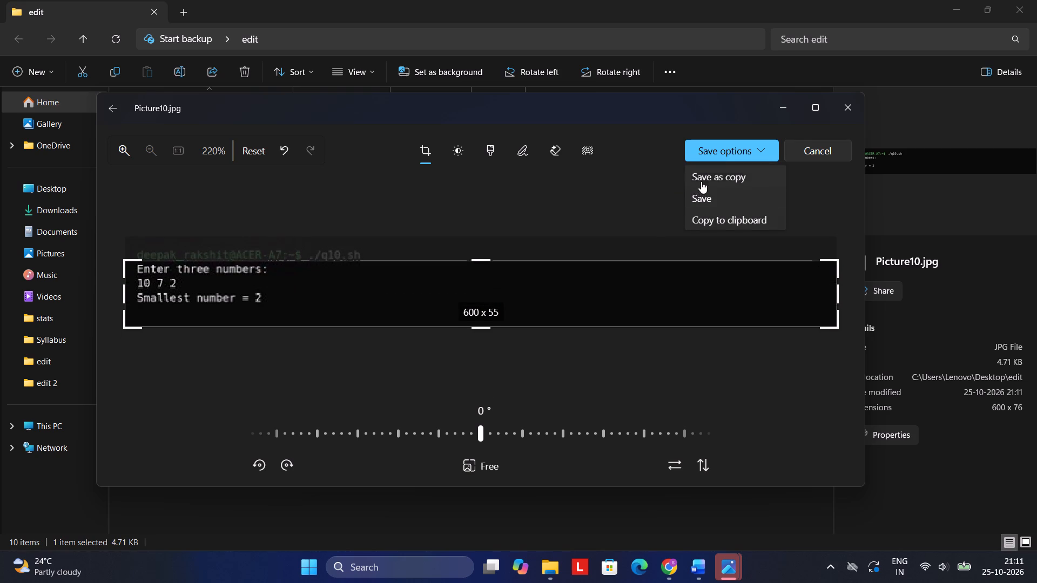
{"action": "left_click", "coordinate": [520, 387]}
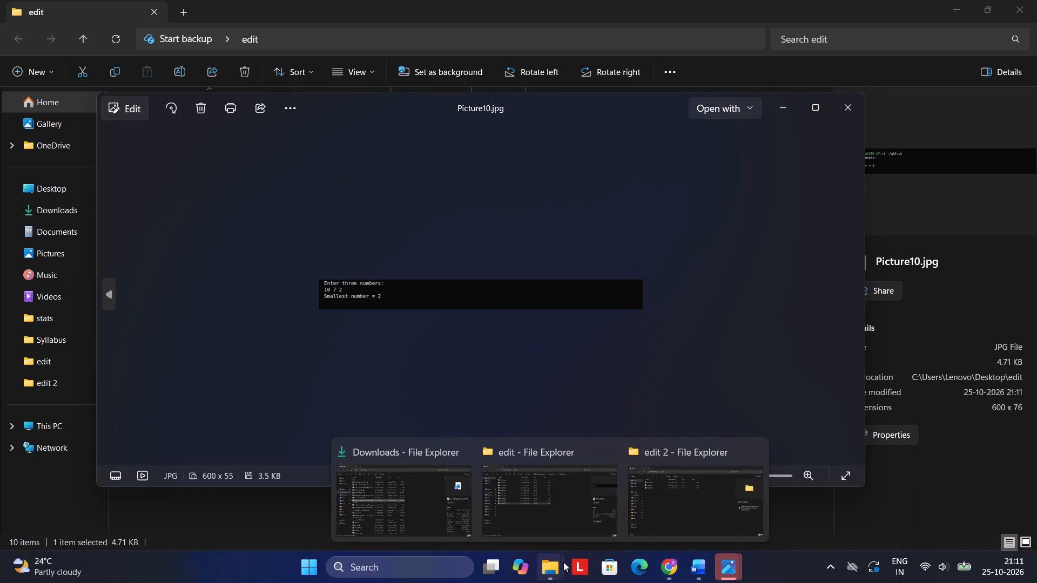
Back in the Word document, replace the q10.sh output picture with Picture10.jpg from the edit 2 folder.
{"action": "left_click", "coordinate": [847, 505]}
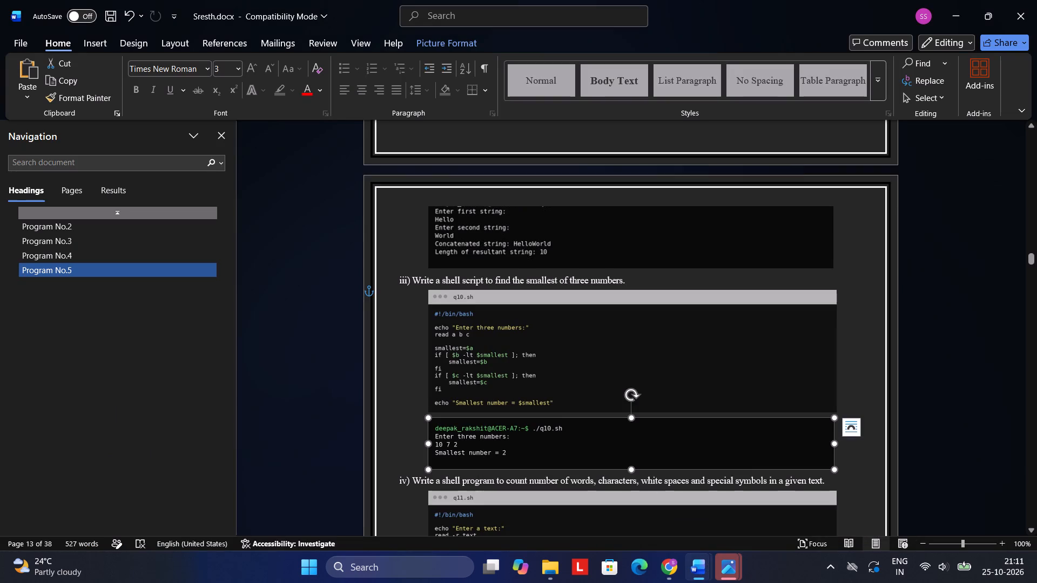
{"action": "scroll", "coordinate": [541, 416], "scroll_direction": "down", "scroll_amount": 3}
{"action": "right_click", "coordinate": [565, 350]}
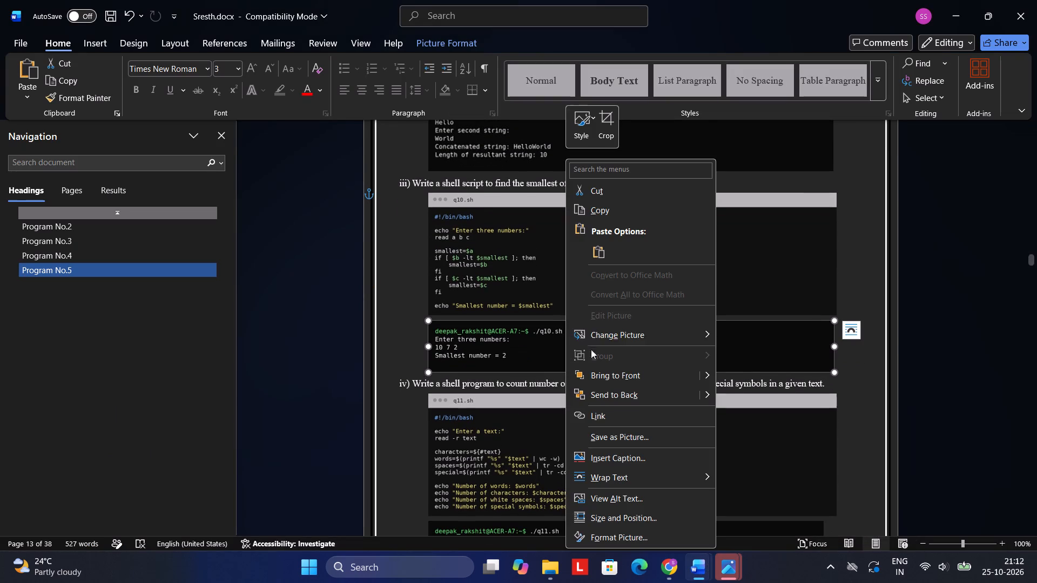
{"action": "left_click", "coordinate": [651, 331]}
{"action": "left_click", "coordinate": [746, 338]}
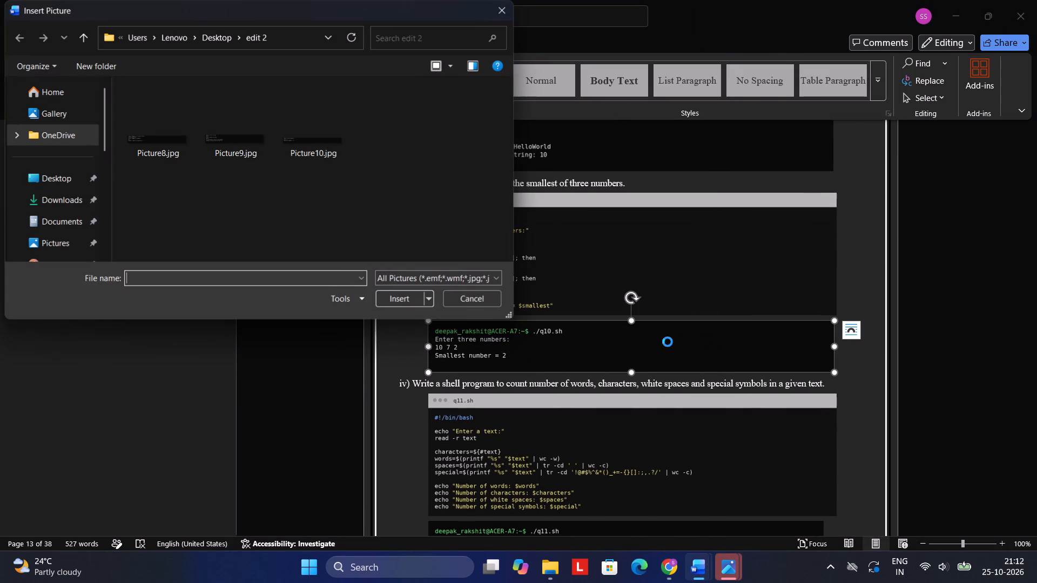
{"action": "left_click", "coordinate": [312, 140]}
{"action": "left_click", "coordinate": [416, 299]}
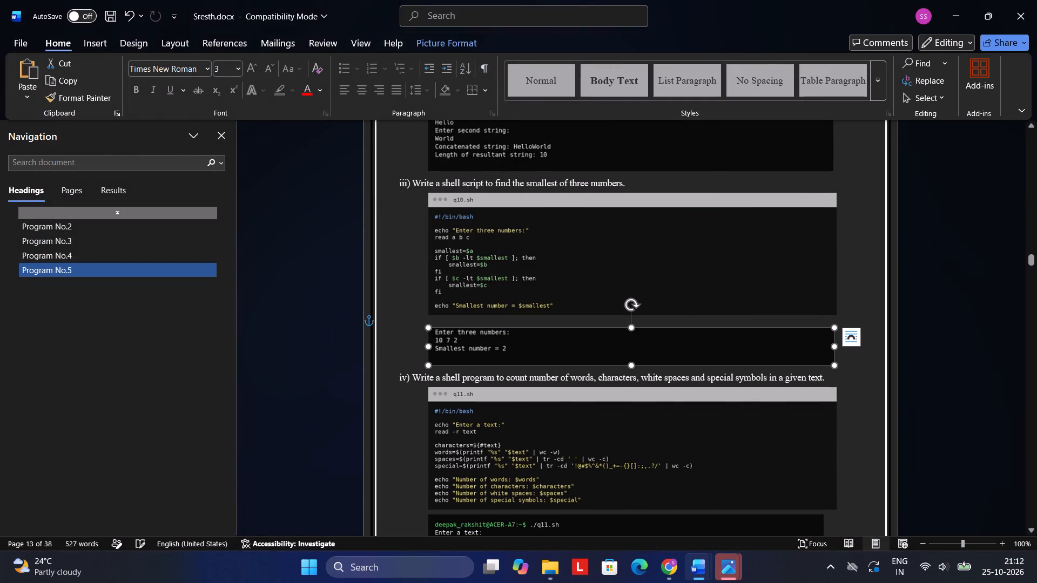
Save the q11.sh output picture under question iv as Picture11.jpg in the edit folder.
{"action": "scroll", "coordinate": [464, 358], "scroll_direction": "down", "scroll_amount": 3}
{"action": "left_click", "coordinate": [521, 437]}
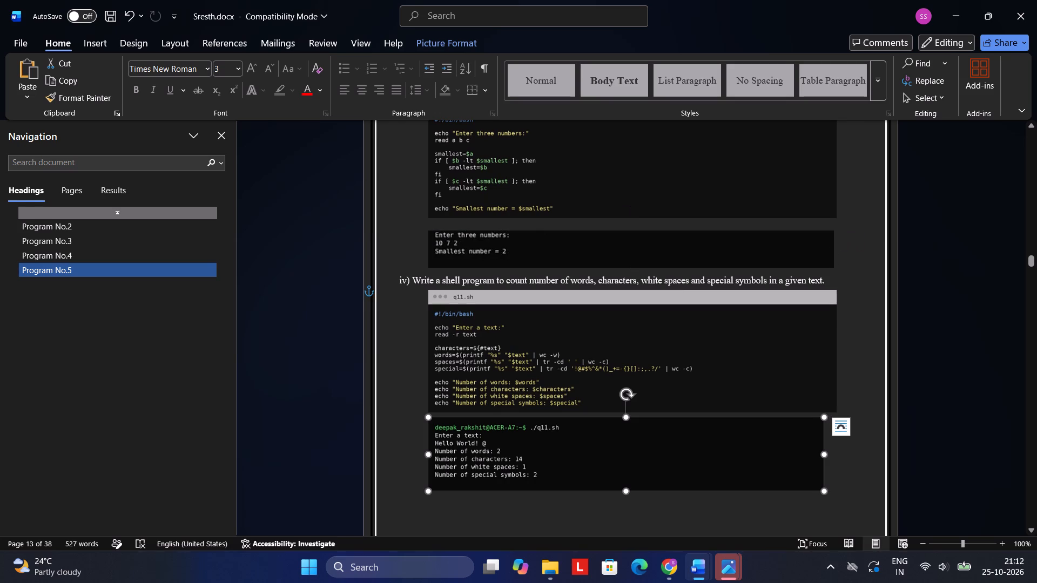
{"action": "right_click", "coordinate": [617, 446]}
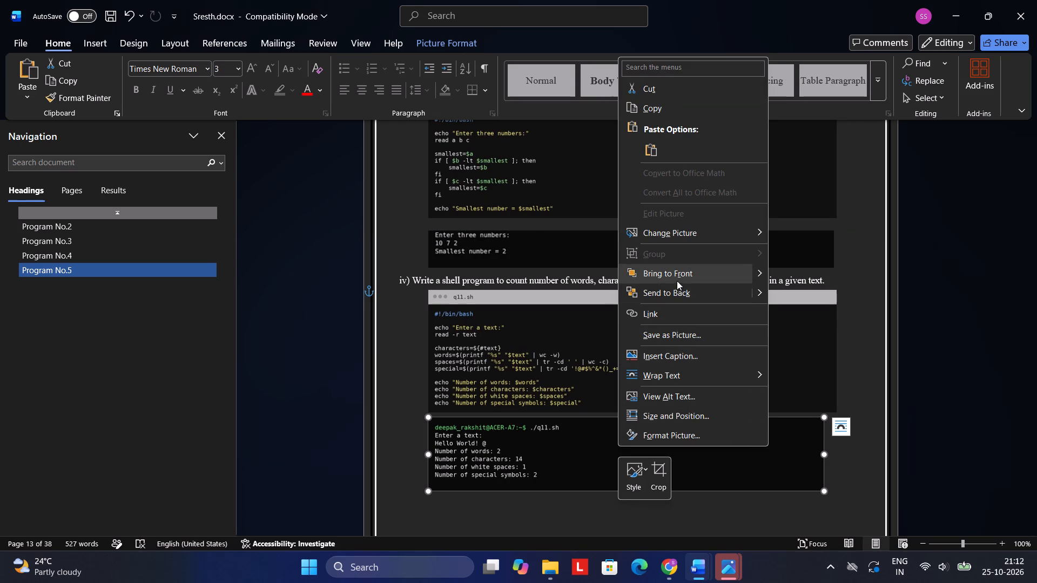
{"action": "left_click", "coordinate": [683, 336]}
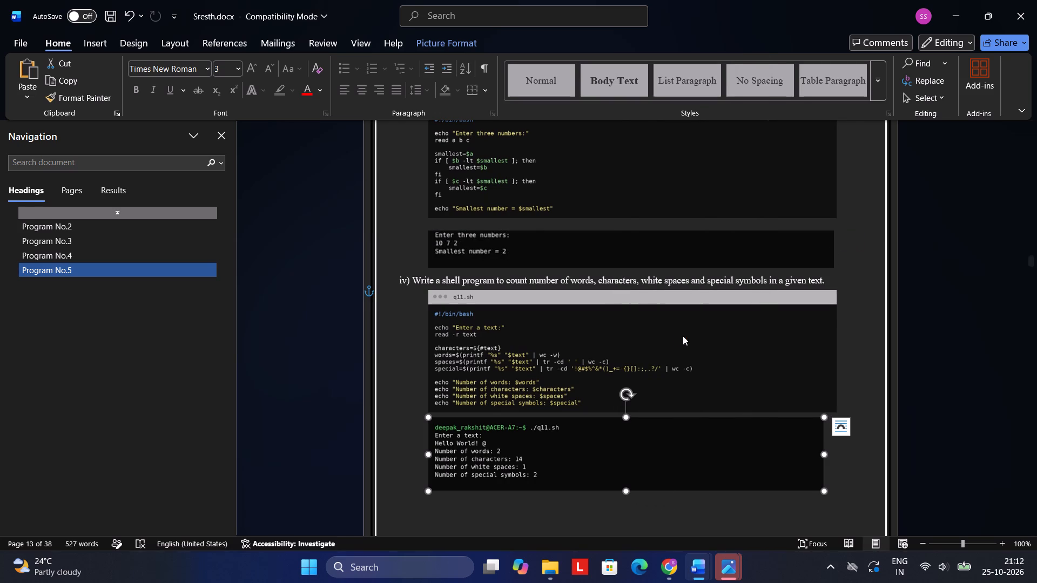
{"action": "left_click", "coordinate": [392, 297]}
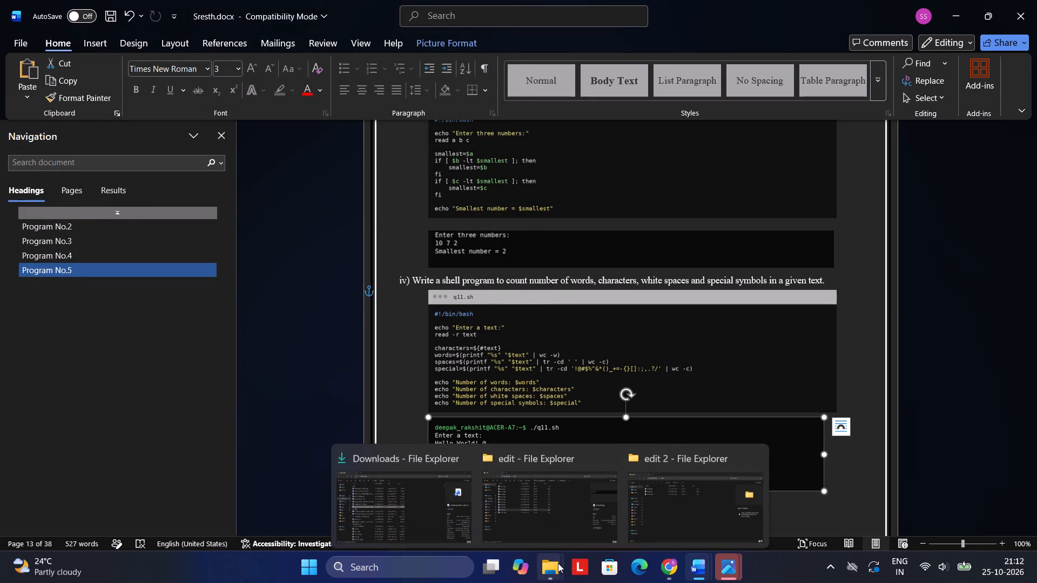
Open Picture11.jpg from the edit folder in Photos and crop off the prompt line, leaving 585 x 87.
{"action": "left_click", "coordinate": [554, 496]}
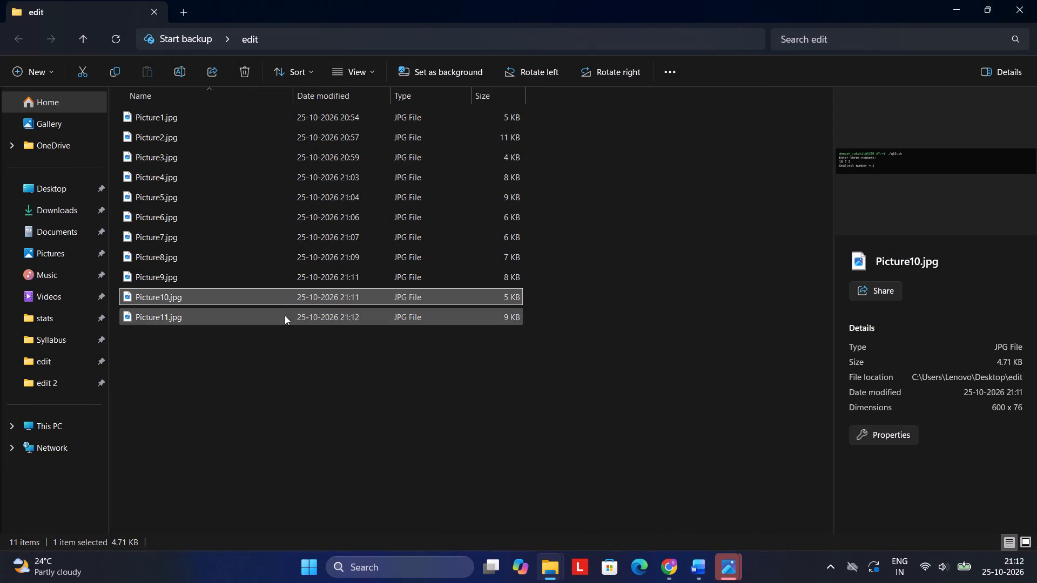
{"action": "double_click", "coordinate": [285, 315]}
{"action": "left_click", "coordinate": [153, 125]}
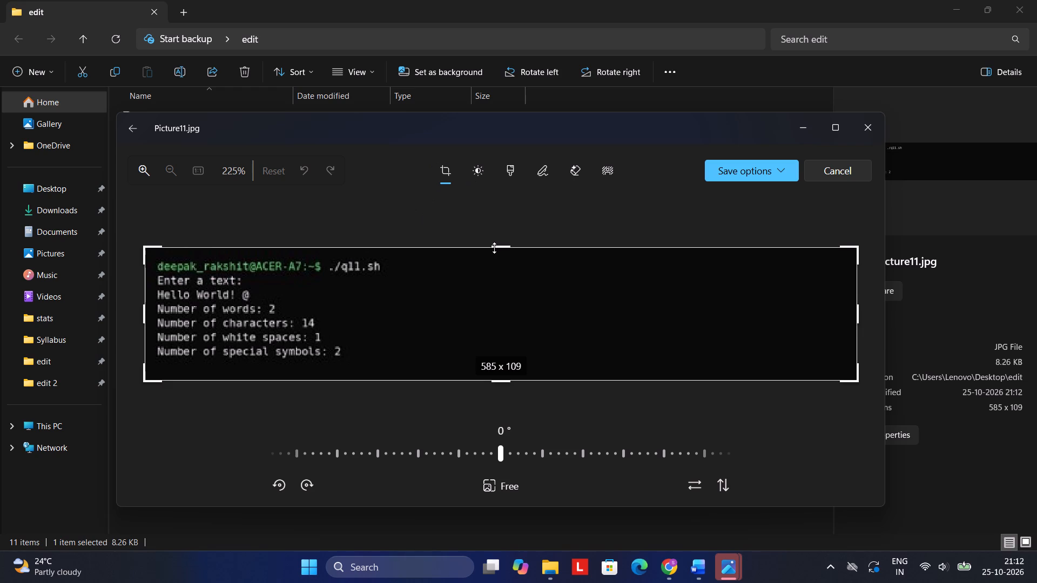
{"action": "left_click_drag", "start_coordinate": [495, 248], "coordinate": [495, 274]}
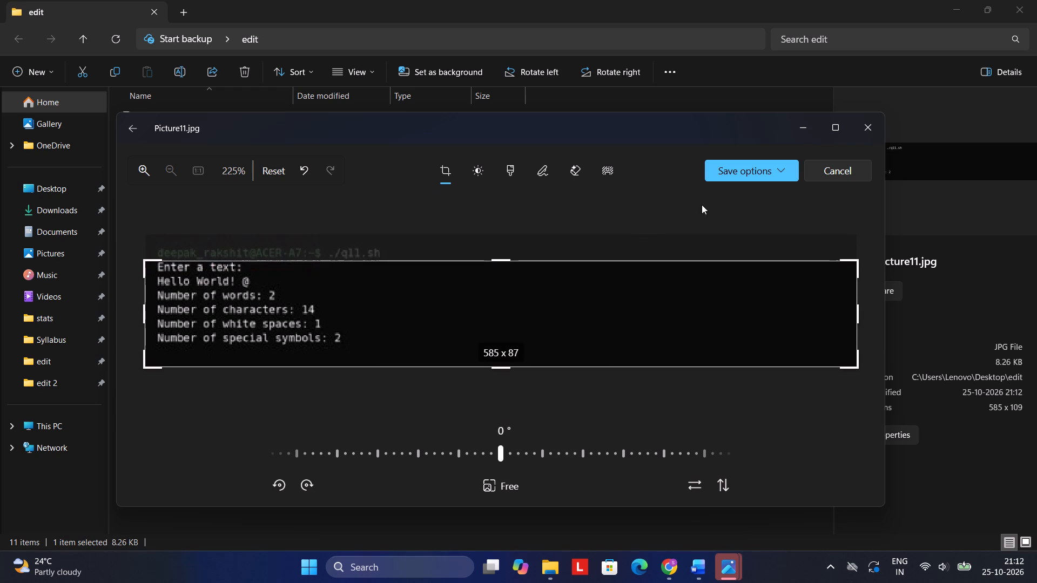
Save the cropped picture as a copy named Picture11.jpg in the edit 2 folder.
{"action": "left_click", "coordinate": [728, 173]}
{"action": "left_click", "coordinate": [743, 196]}
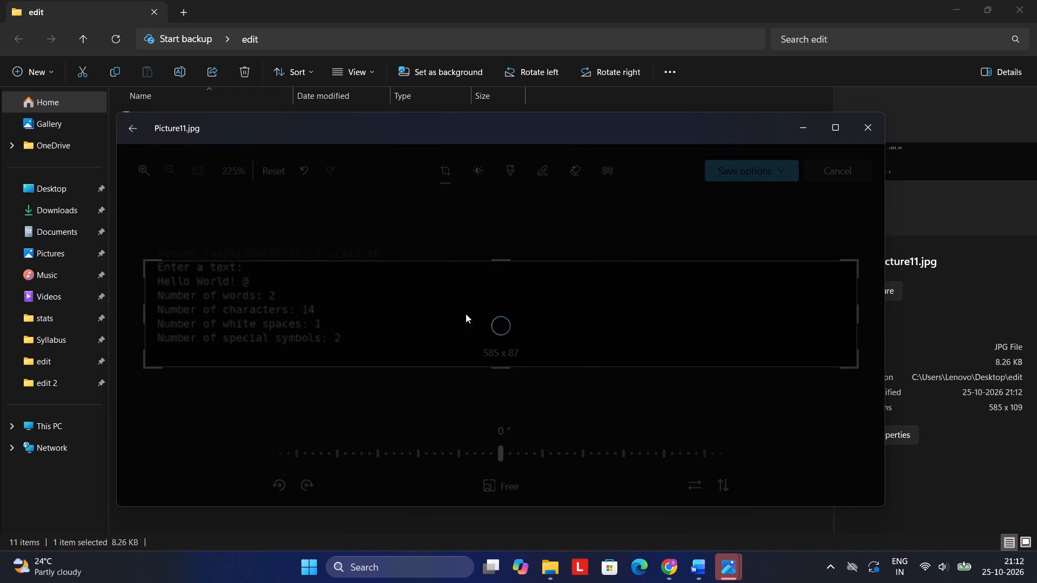
{"action": "left_click", "coordinate": [534, 409]}
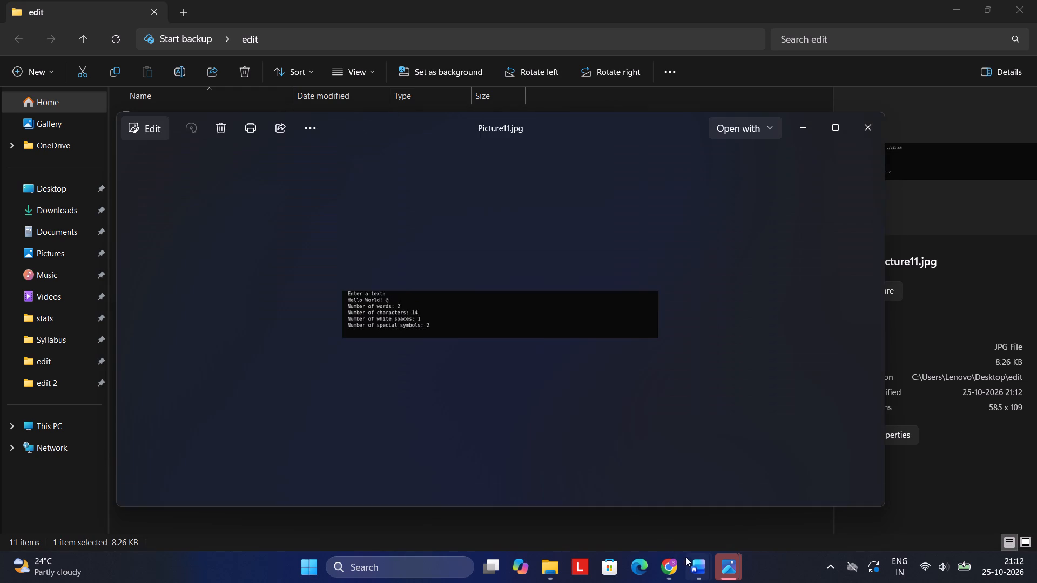
Back in the Word document, replace the q11.sh output picture with Picture11.jpg from the edit 2 folder.
{"action": "left_click", "coordinate": [695, 558]}
{"action": "left_click", "coordinate": [839, 510]}
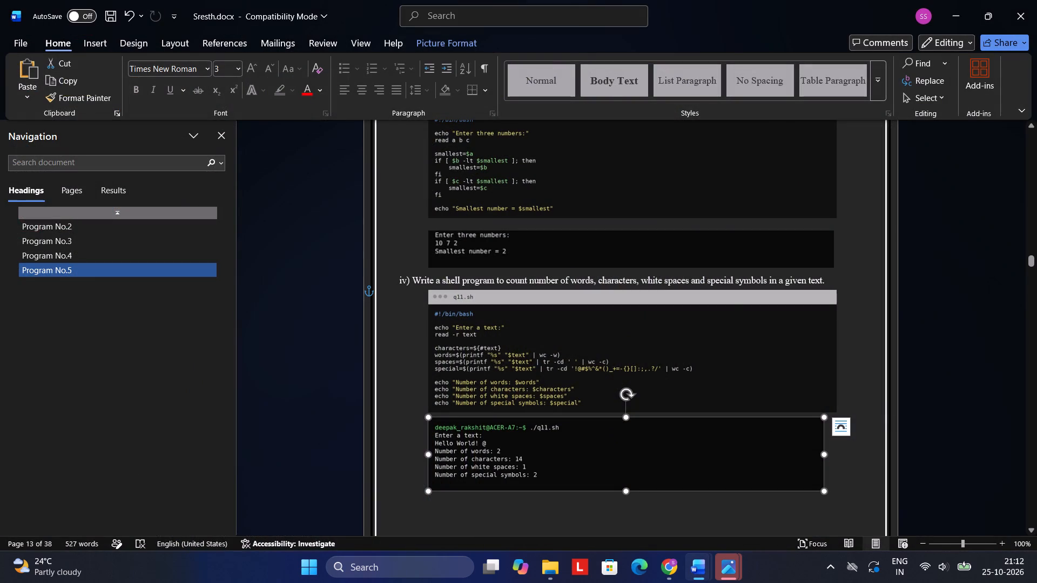
{"action": "right_click", "coordinate": [582, 449]}
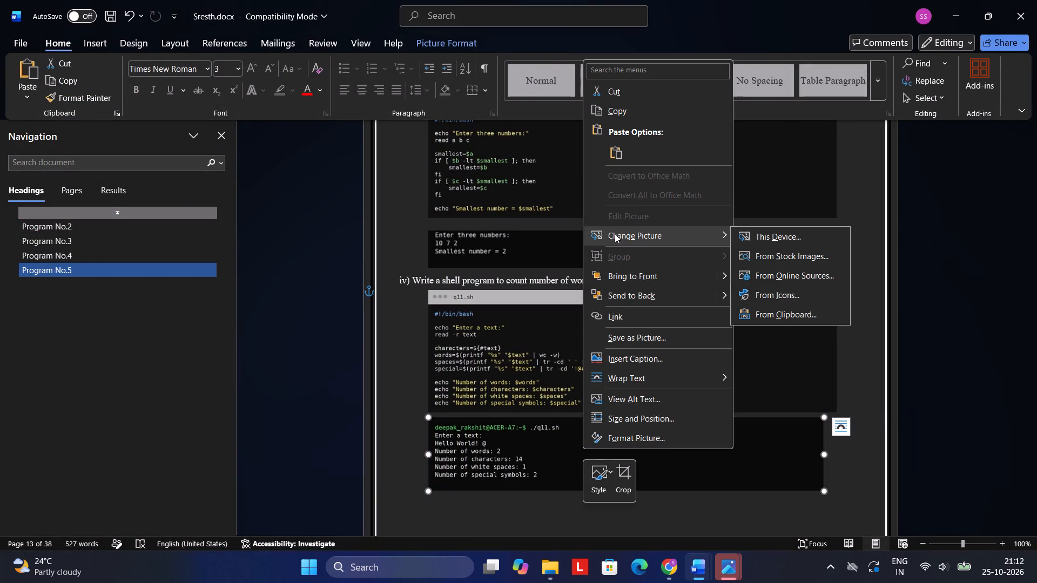
{"action": "left_click", "coordinate": [615, 234]}
{"action": "left_click", "coordinate": [765, 238]}
{"action": "left_click", "coordinate": [406, 135]}
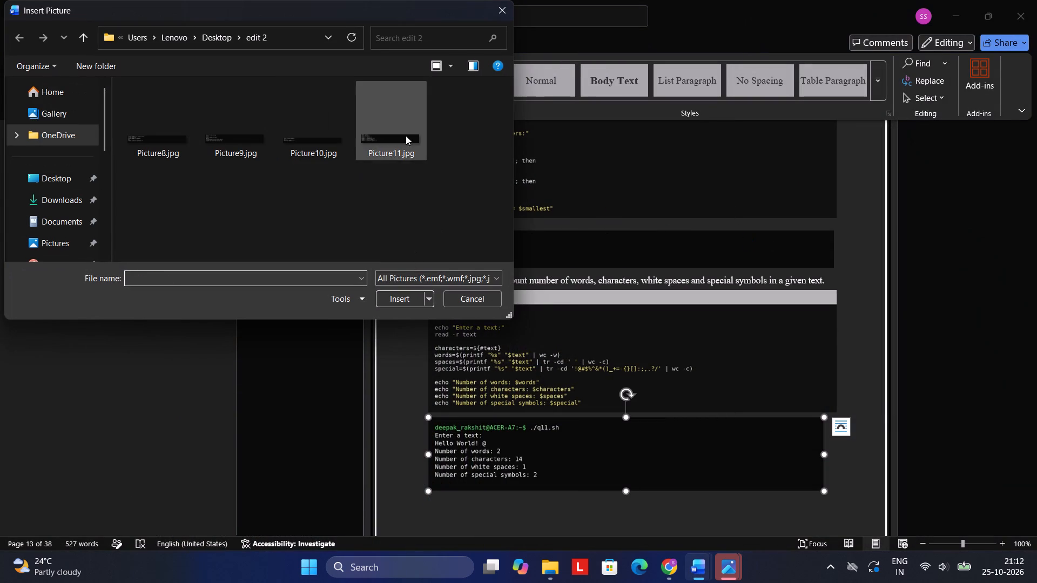
{"action": "left_click", "coordinate": [408, 300]}
Save the q6 output picture under Program No.6 as Picture12.jpg in the edit folder.
{"action": "scroll", "coordinate": [501, 473], "scroll_direction": "down", "scroll_amount": 3}
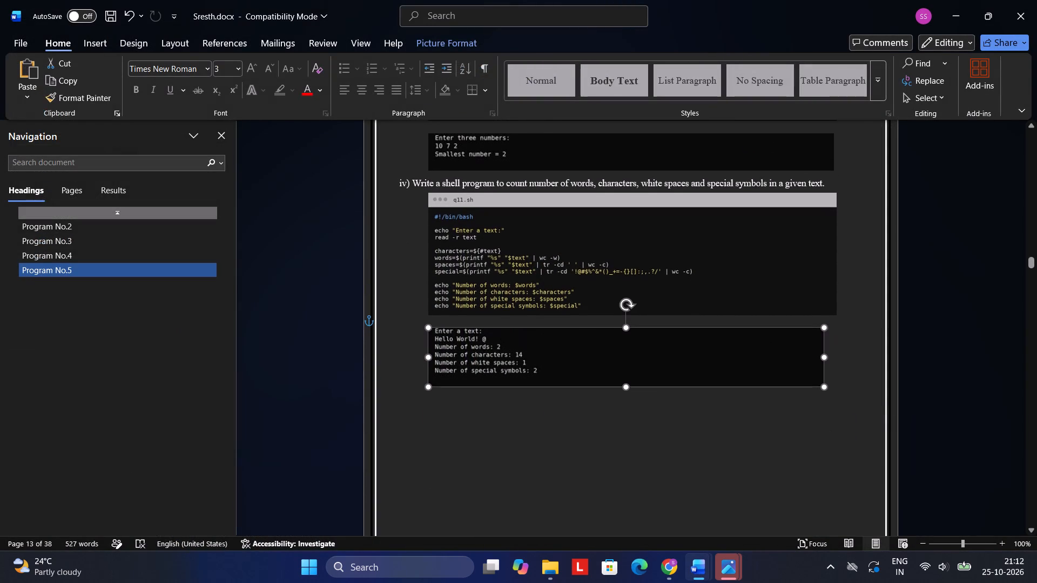
{"action": "left_click", "coordinate": [498, 460]}
{"action": "scroll", "coordinate": [506, 438], "scroll_direction": "down", "scroll_amount": 16}
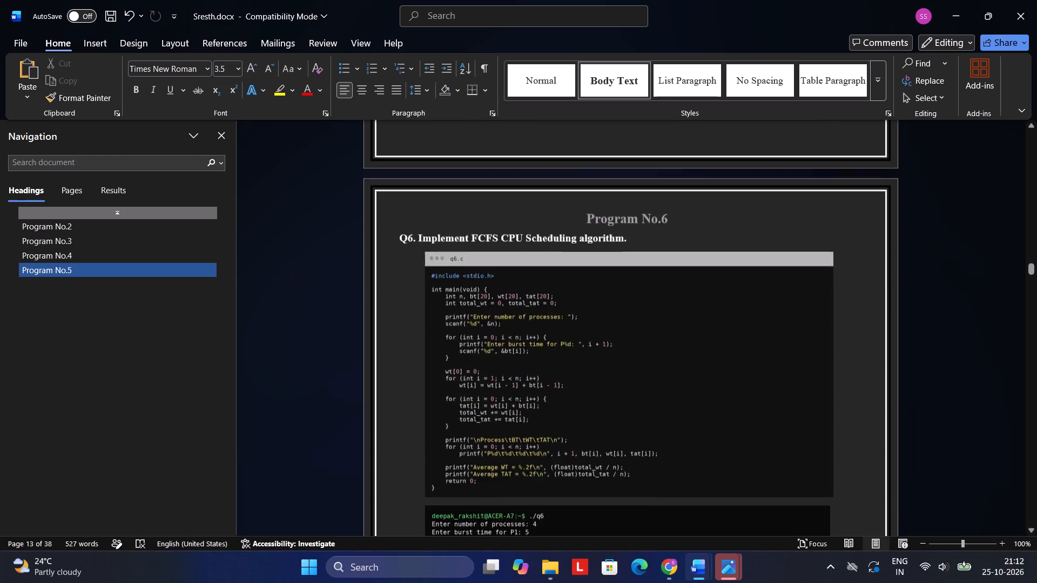
{"action": "scroll", "coordinate": [530, 433], "scroll_direction": "down", "scroll_amount": 3}
{"action": "left_click", "coordinate": [529, 426]}
{"action": "right_click", "coordinate": [561, 413]}
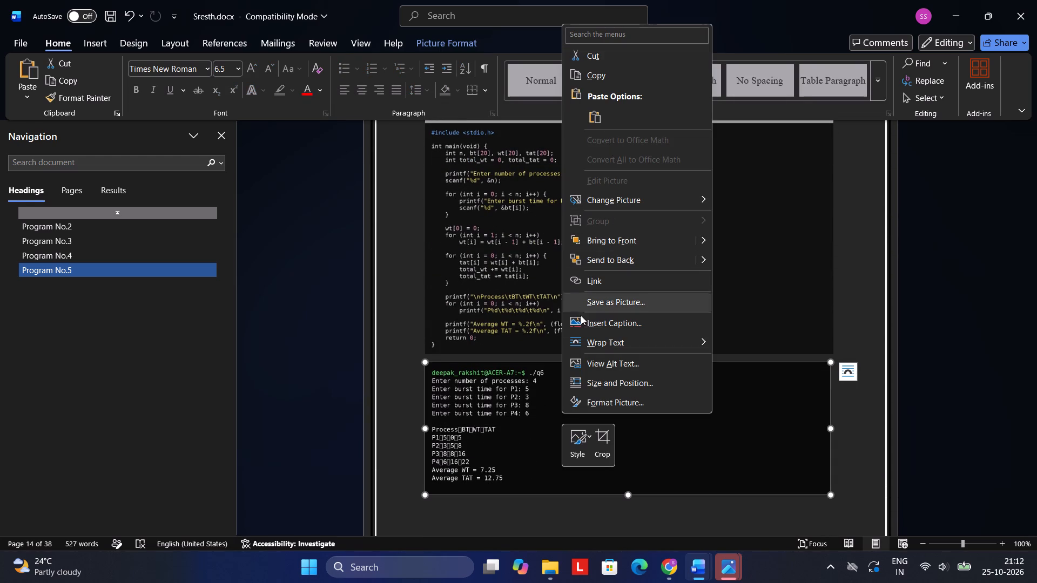
{"action": "left_click", "coordinate": [603, 301]}
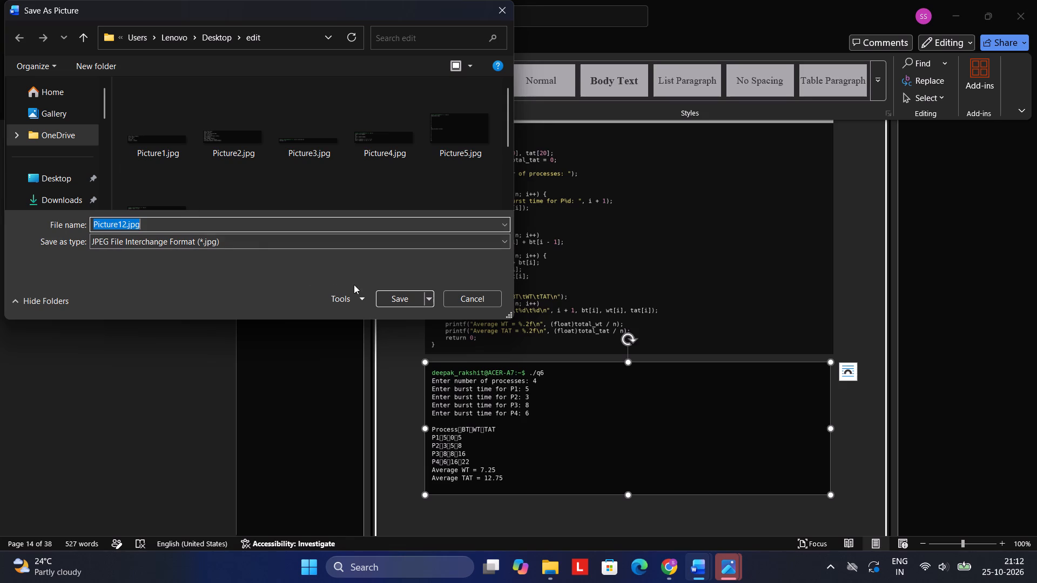
{"action": "left_click", "coordinate": [406, 300]}
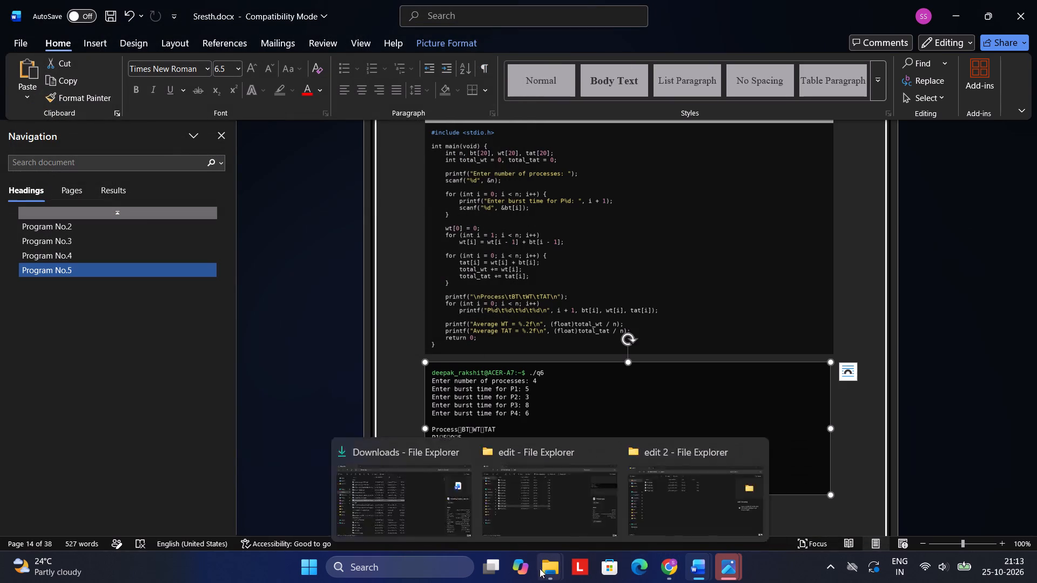
Switch to the edit folder in File Explorer to reach Picture12.jpg.
{"action": "left_click", "coordinate": [585, 504]}
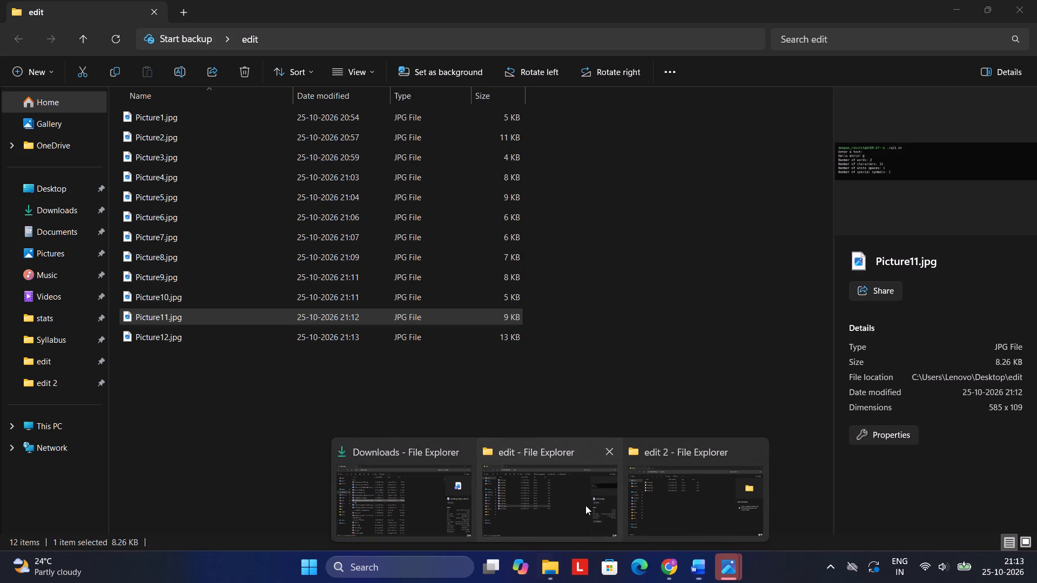
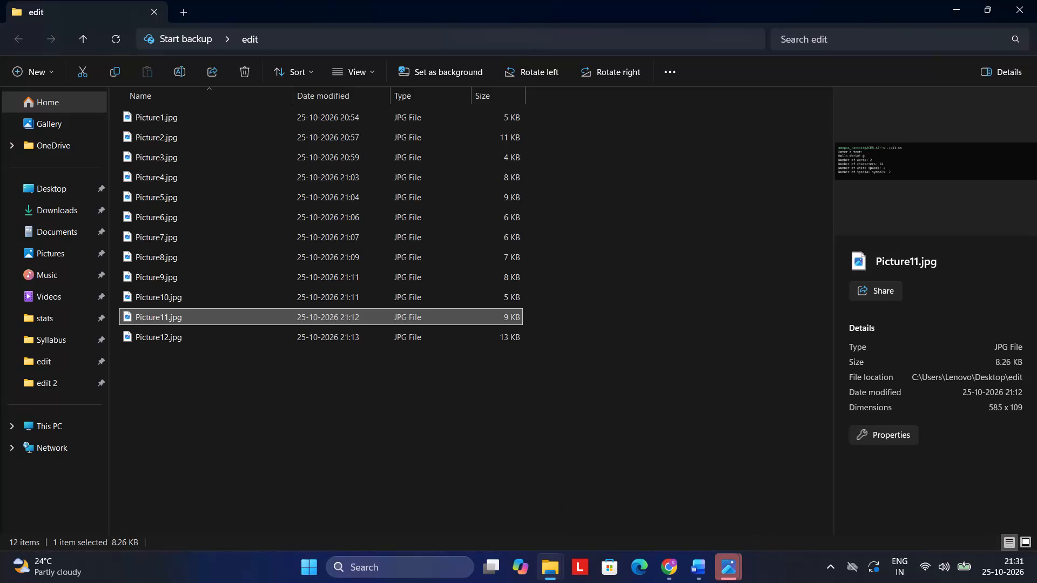
Open Picture12.jpg for editing and crop the prompt line off its upper edge, to 600 x 175.
{"action": "left_click", "coordinate": [159, 343]}
{"action": "double_click", "coordinate": [159, 343]}
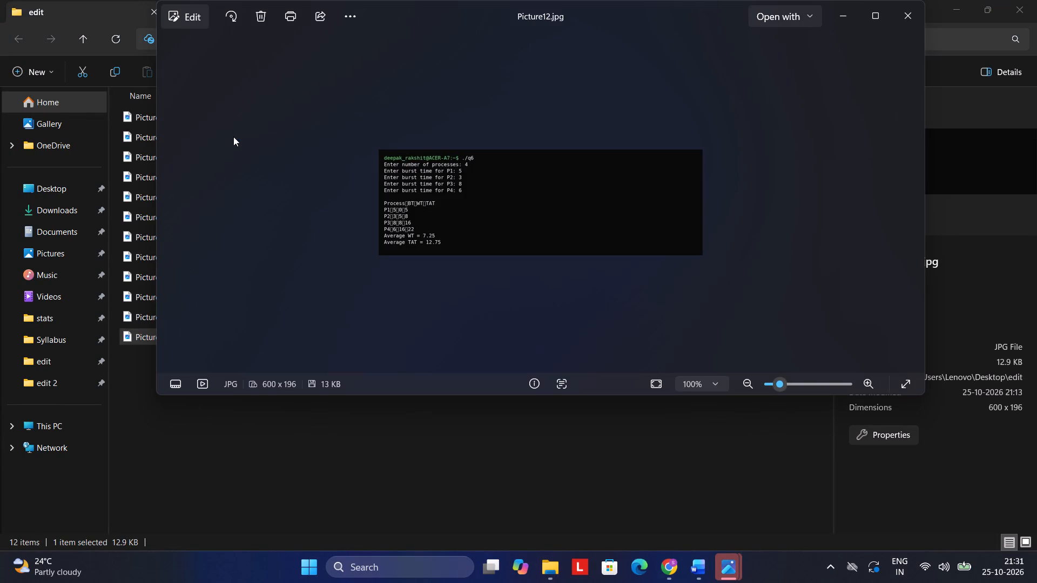
{"action": "left_click", "coordinate": [181, 18]}
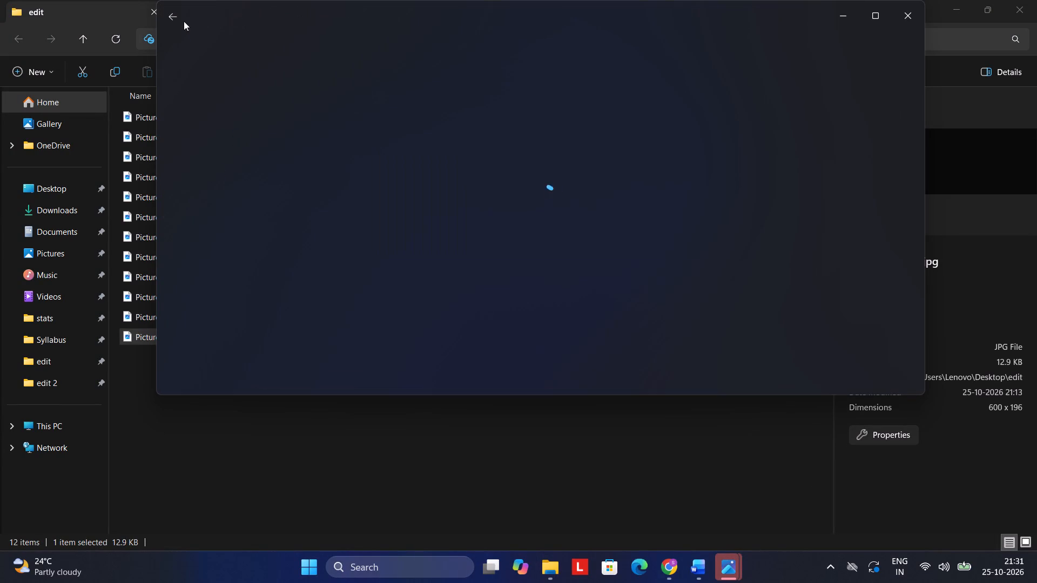
{"action": "left_click_drag", "start_coordinate": [539, 118], "coordinate": [539, 130]}
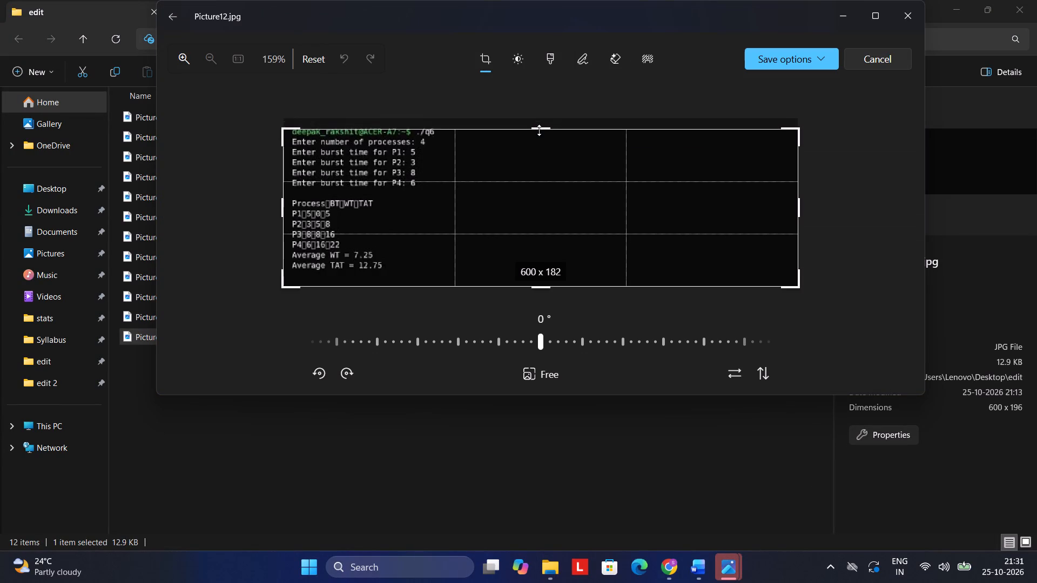
{"action": "left_click_drag", "start_coordinate": [539, 130], "coordinate": [538, 136]}
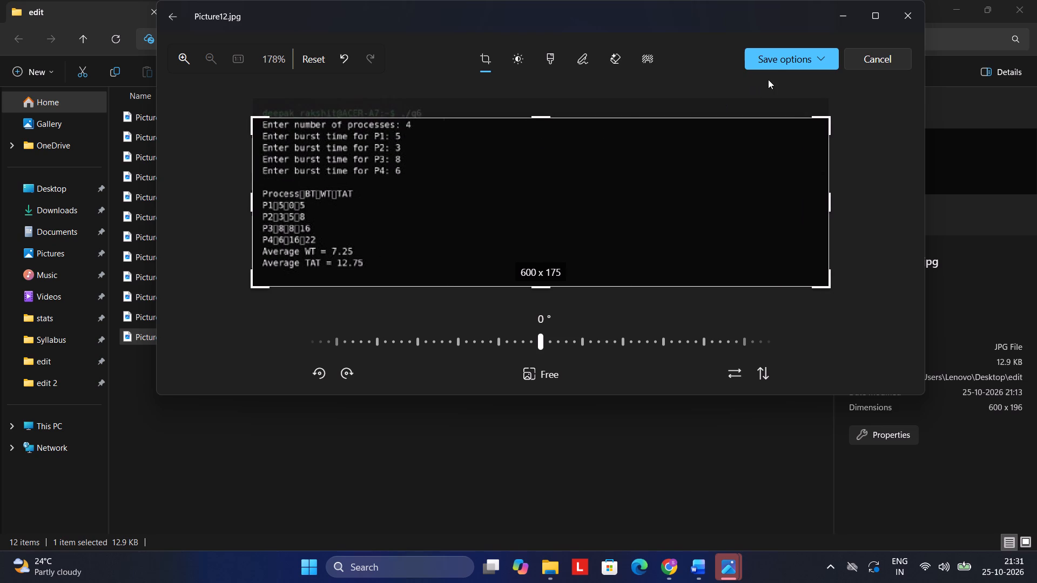
Save the cropped picture as a copy named Picture12.jpg in the edit 2 folder.
{"action": "left_click", "coordinate": [773, 64]}
{"action": "left_click", "coordinate": [772, 85]}
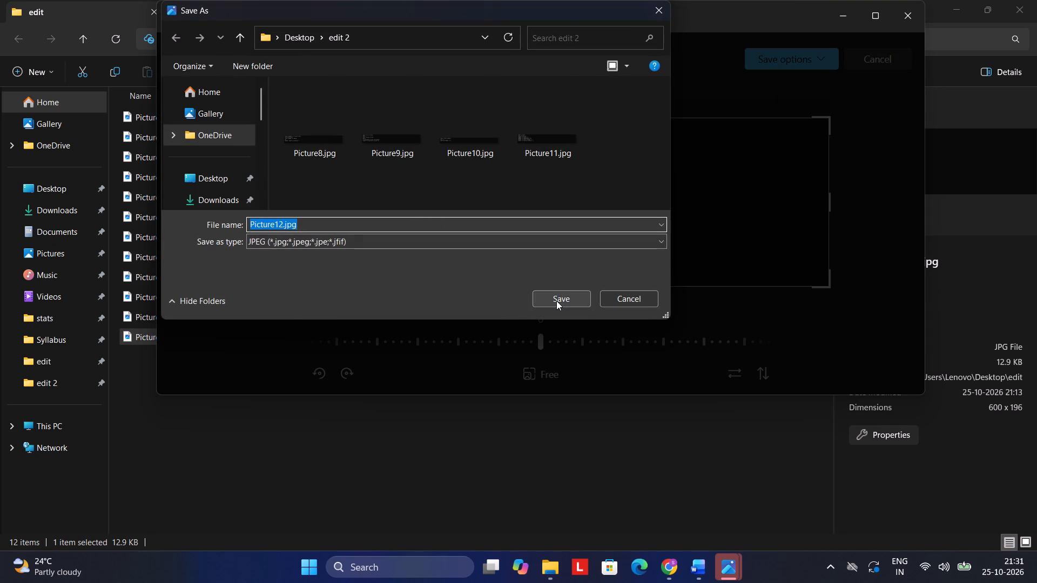
{"action": "left_click", "coordinate": [556, 301]}
Back in Sresth.docx in Word, replace the q6 output picture with Picture12.jpg from the edit 2 folder.
{"action": "left_click", "coordinate": [703, 571]}
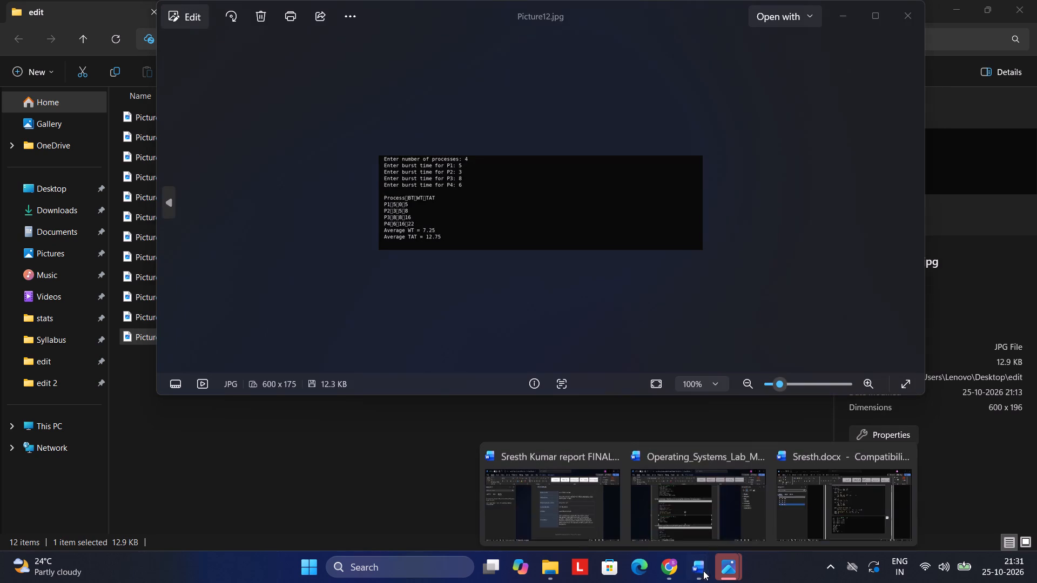
{"action": "left_click", "coordinate": [865, 506]}
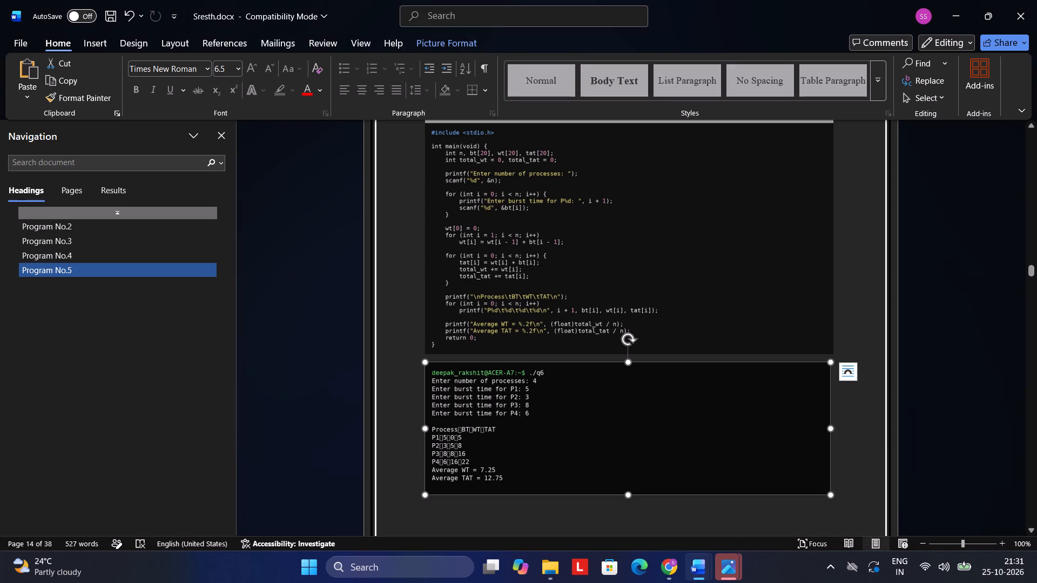
{"action": "scroll", "coordinate": [583, 423], "scroll_direction": "up", "scroll_amount": 2}
{"action": "scroll", "coordinate": [583, 423], "scroll_direction": "down", "scroll_amount": 1}
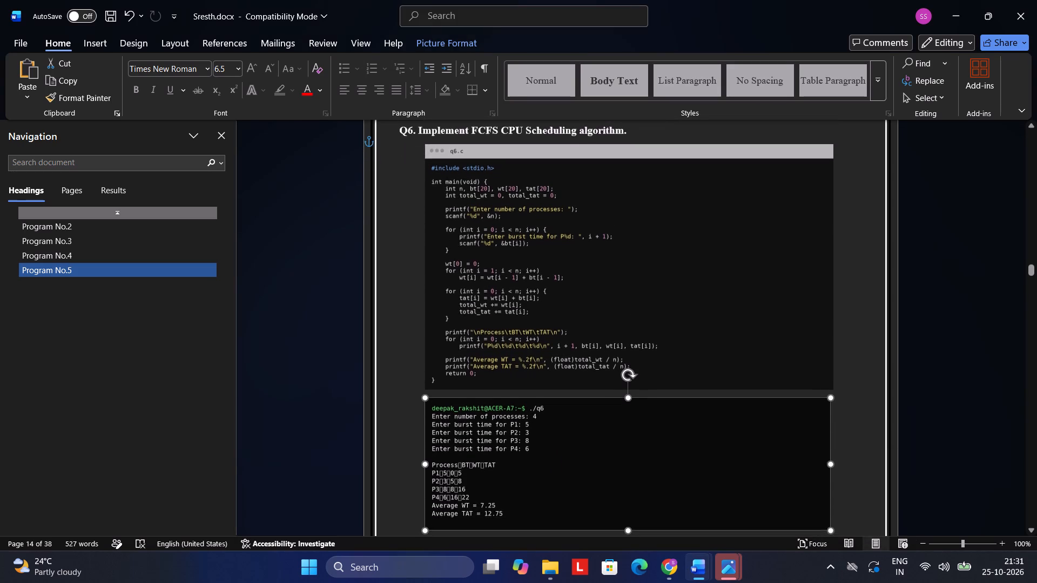
{"action": "scroll", "coordinate": [583, 423], "scroll_direction": "down", "scroll_amount": 2}
{"action": "right_click", "coordinate": [568, 396]}
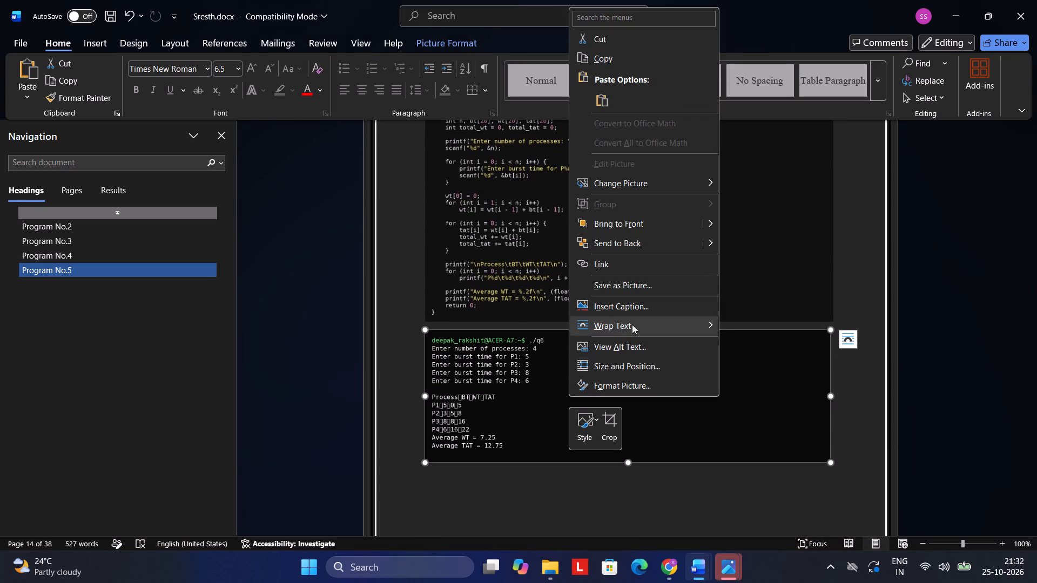
{"action": "left_click", "coordinate": [637, 185]}
{"action": "left_click", "coordinate": [758, 181]}
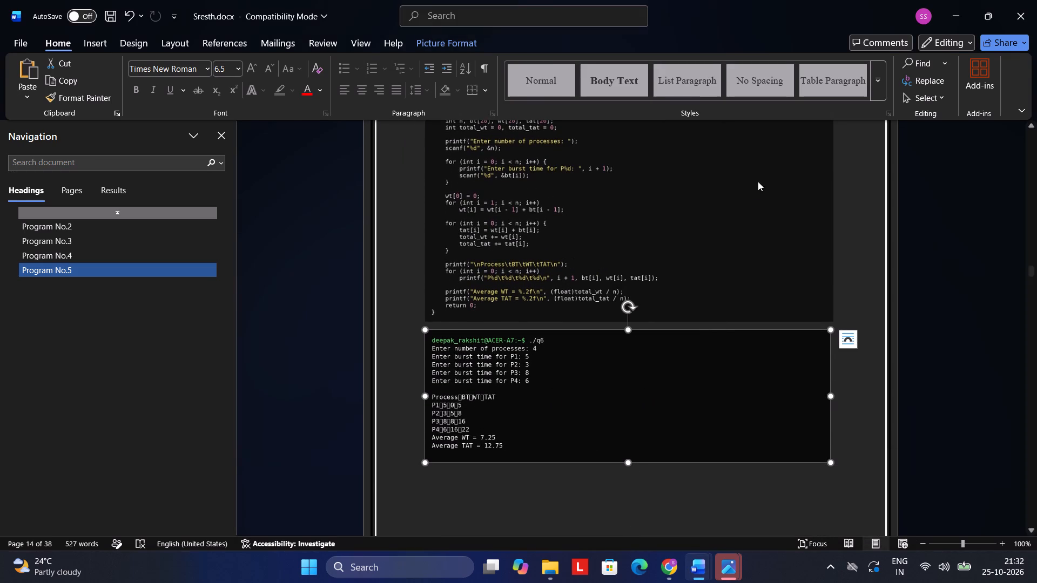
{"action": "left_click", "coordinate": [464, 151]}
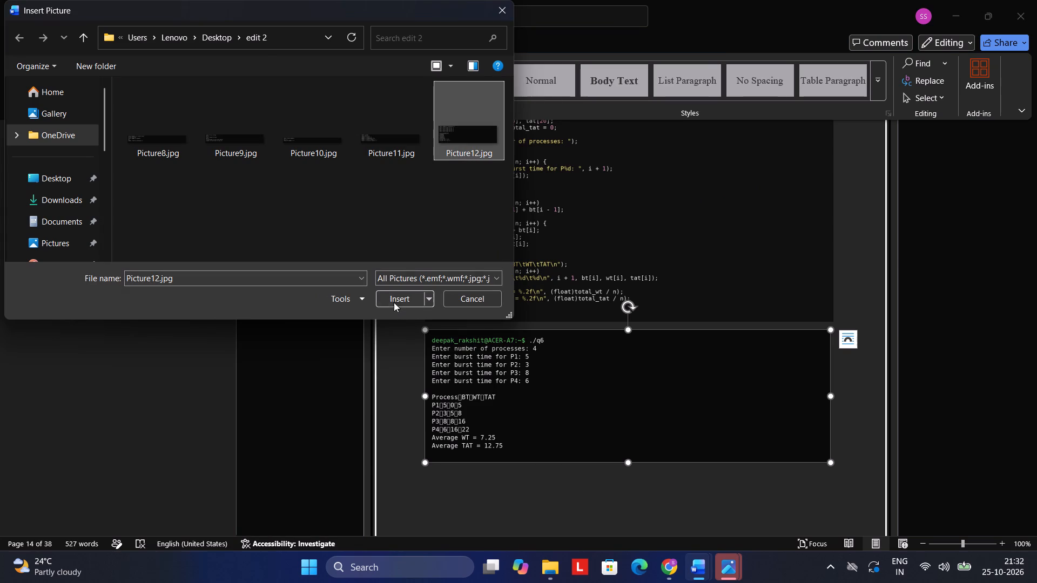
{"action": "left_click", "coordinate": [394, 300]}
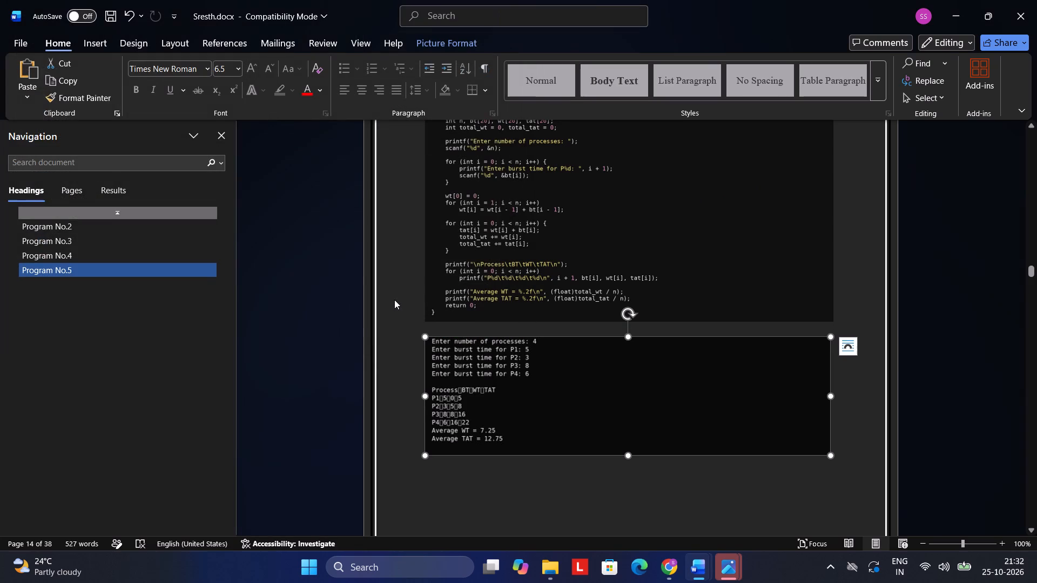
Save the q7 output picture under Program No.7 as Picture13.jpg in the edit folder.
{"action": "scroll", "coordinate": [491, 360], "scroll_direction": "down", "scroll_amount": 12}
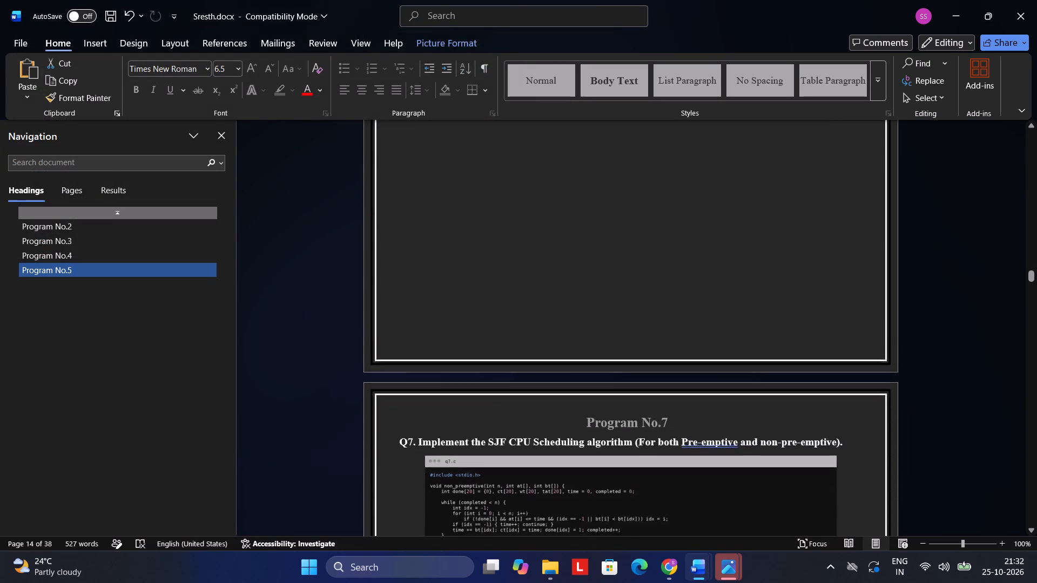
{"action": "scroll", "coordinate": [493, 360], "scroll_direction": "down", "scroll_amount": 8}
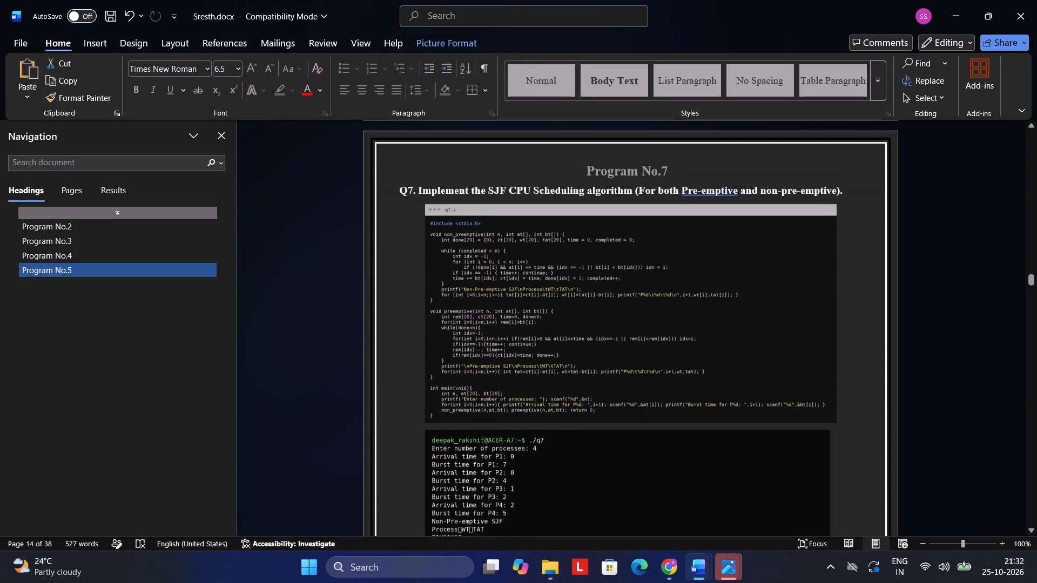
{"action": "scroll", "coordinate": [494, 358], "scroll_direction": "down", "scroll_amount": 4}
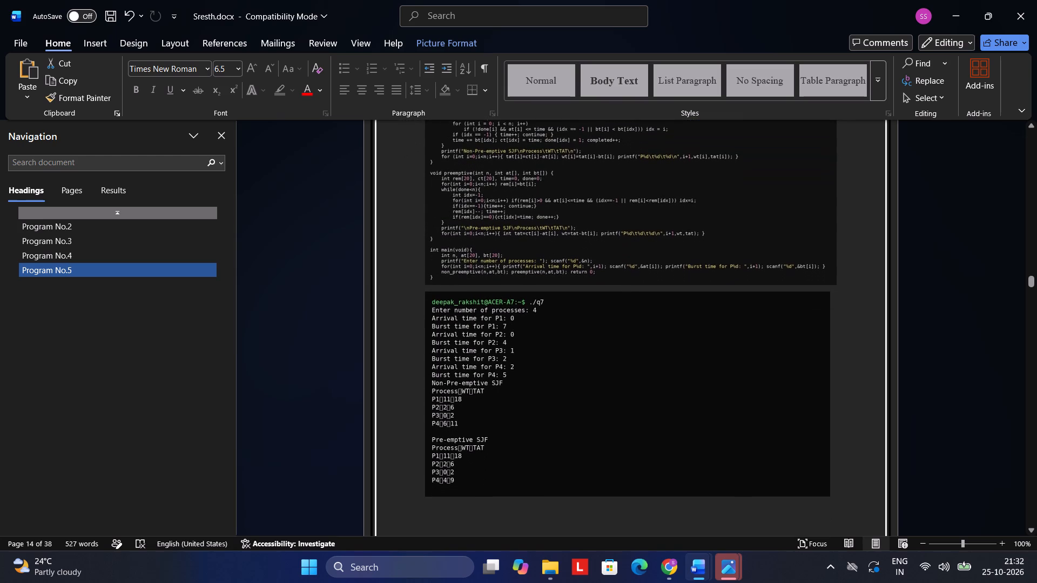
{"action": "left_click", "coordinate": [515, 365]}
{"action": "right_click", "coordinate": [633, 352]}
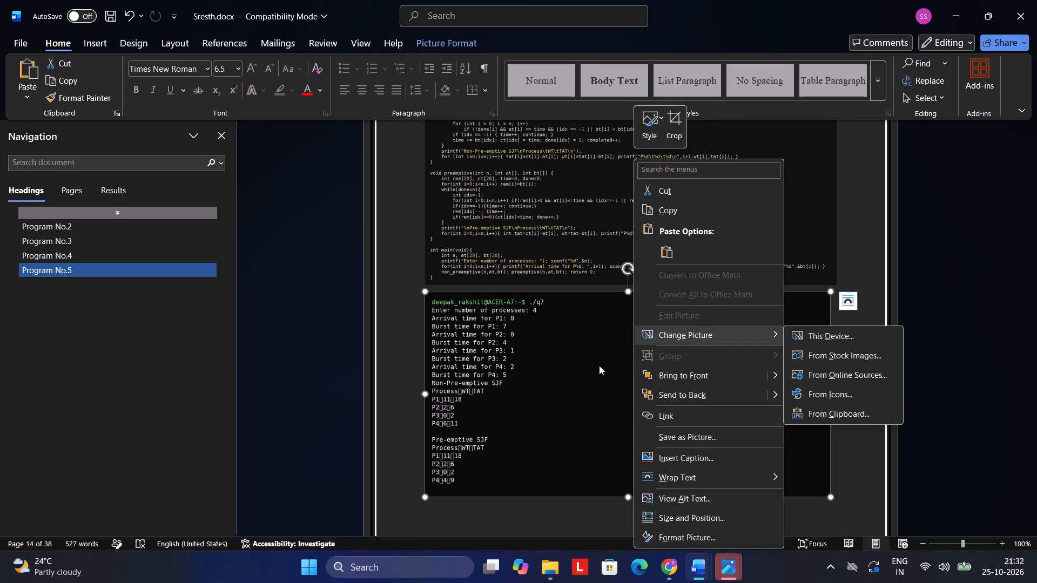
{"action": "left_click", "coordinate": [678, 438]}
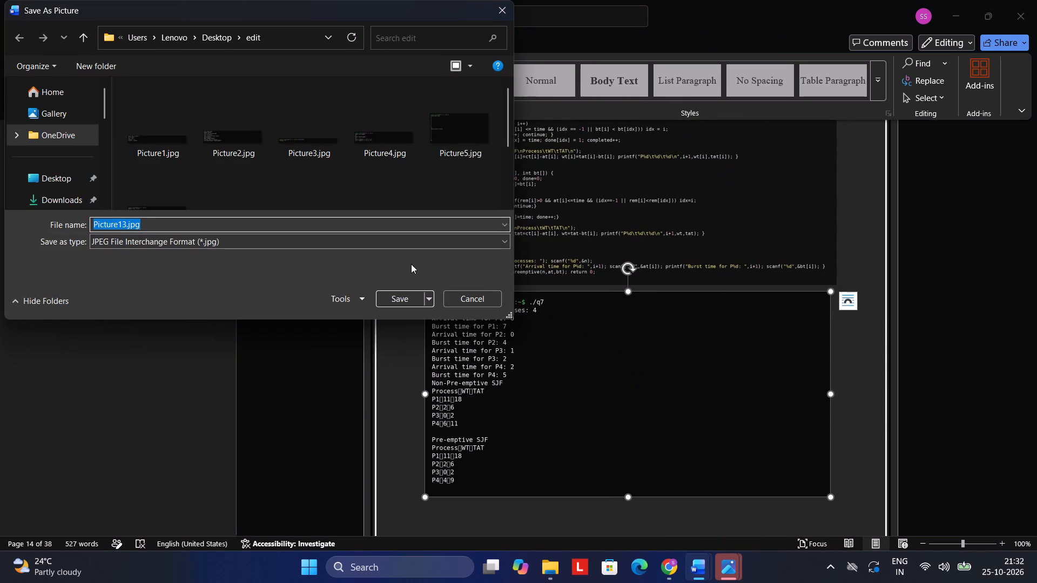
{"action": "left_click", "coordinate": [406, 298]}
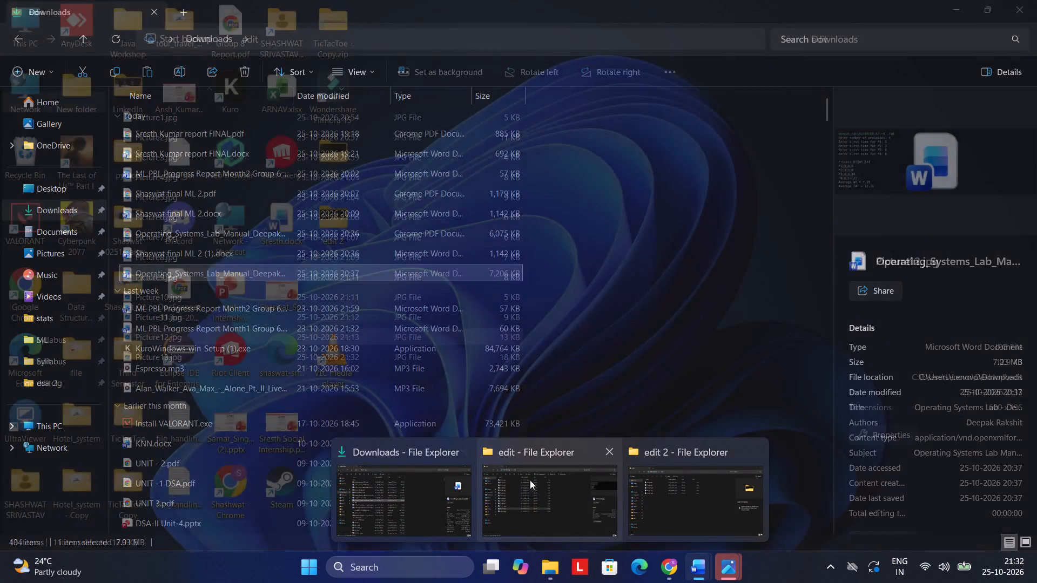
Open Picture13.jpg from the edit folder in File Explorer and crop the prompt line off its upper edge, to 600 x 285.
{"action": "left_click", "coordinate": [534, 480]}
{"action": "double_click", "coordinate": [240, 359]}
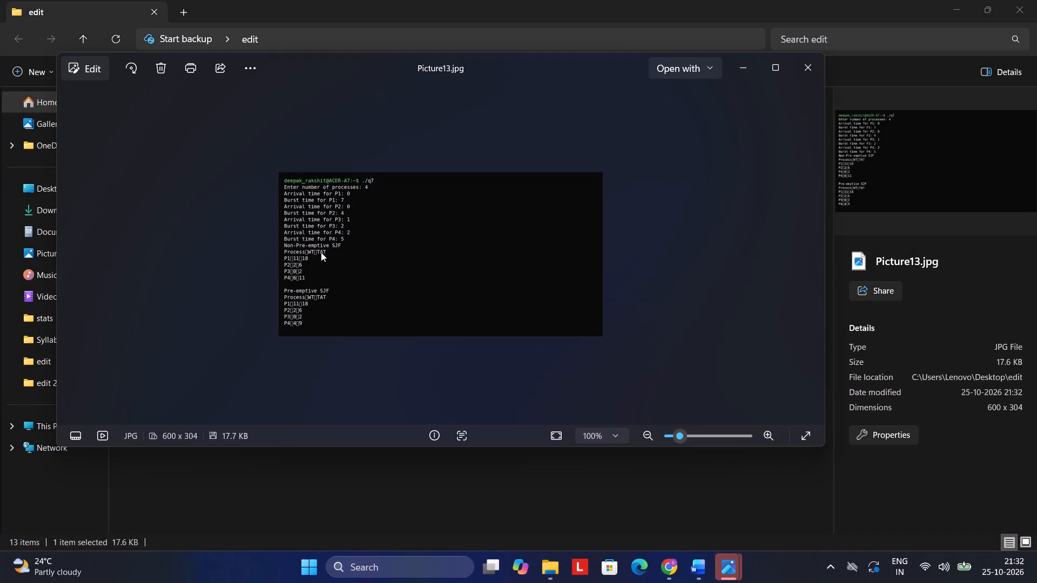
{"action": "left_click", "coordinate": [80, 65]}
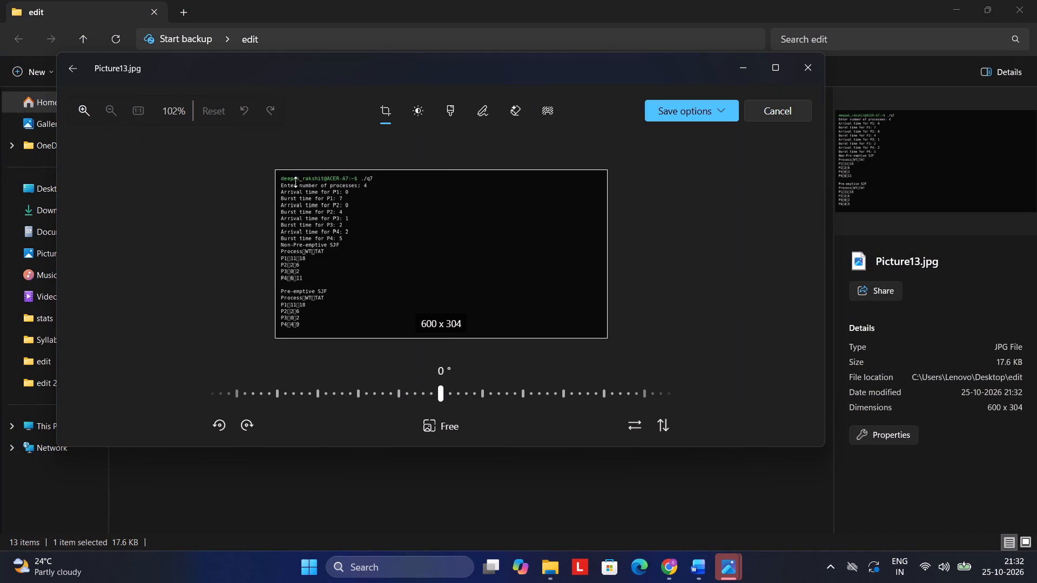
{"action": "left_click_drag", "start_coordinate": [448, 169], "coordinate": [446, 179]}
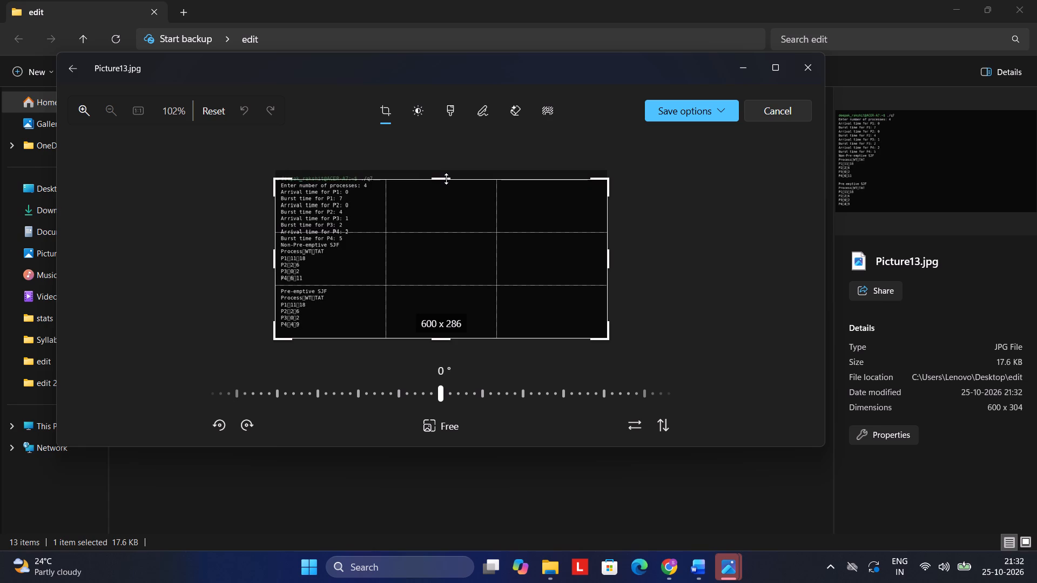
{"action": "left_click_drag", "start_coordinate": [446, 179], "coordinate": [445, 179]}
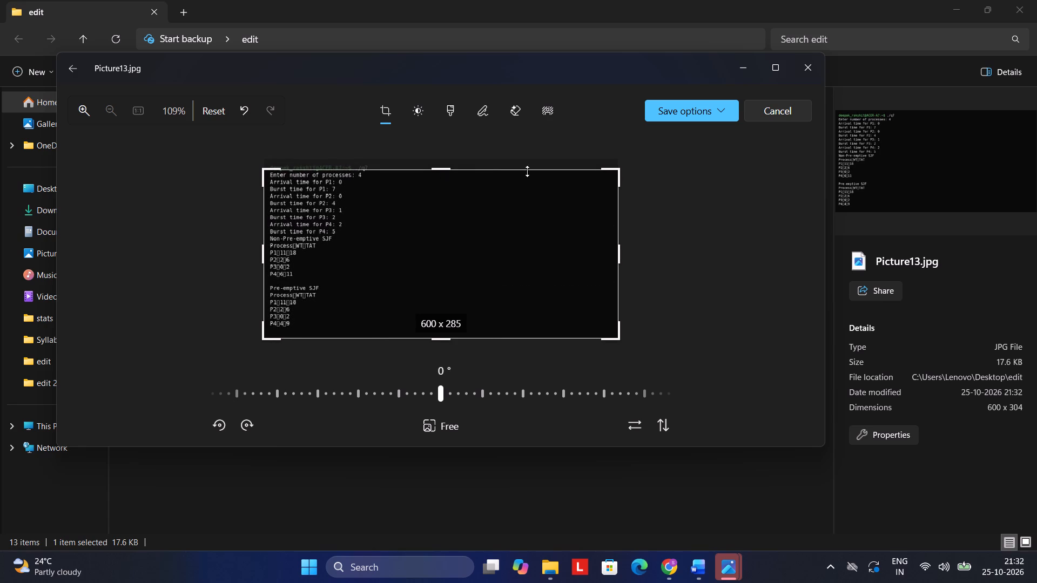
Save the cropped picture as a copy named Picture13.jpg in the edit 2 folder.
{"action": "left_click", "coordinate": [675, 113]}
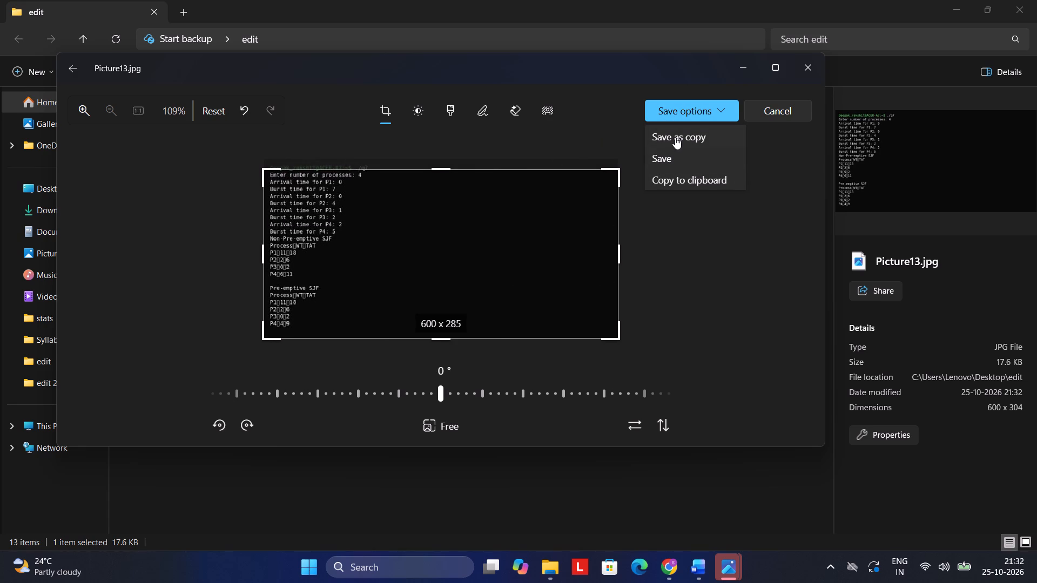
{"action": "left_click", "coordinate": [675, 137]}
{"action": "left_click", "coordinate": [472, 349]}
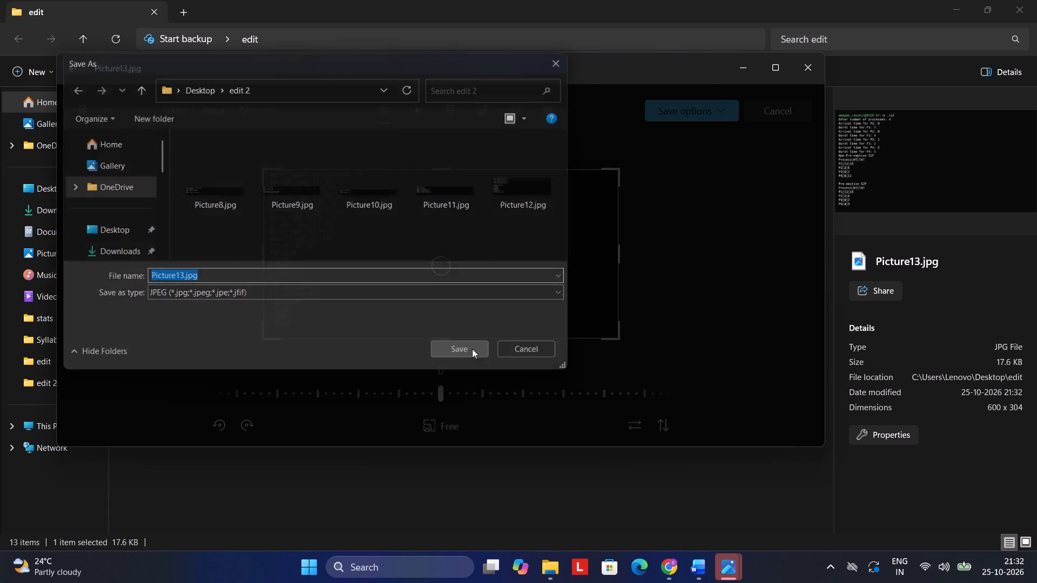
Back in Sresth.docx in Word, replace the q7 output picture with Picture13.jpg from the edit 2 folder.
{"action": "left_click", "coordinate": [706, 574]}
{"action": "left_click", "coordinate": [793, 487]}
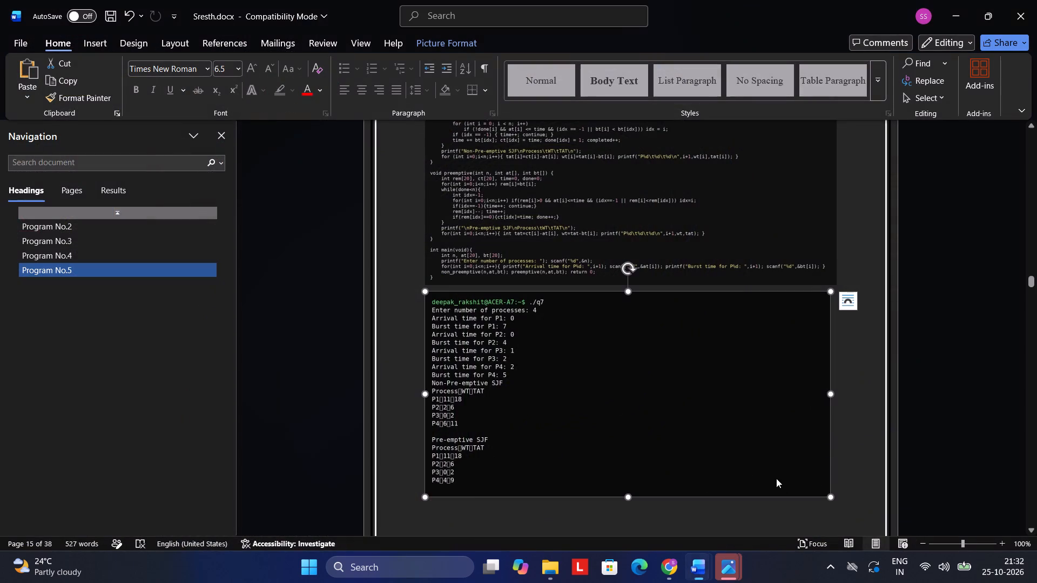
{"action": "right_click", "coordinate": [581, 341]}
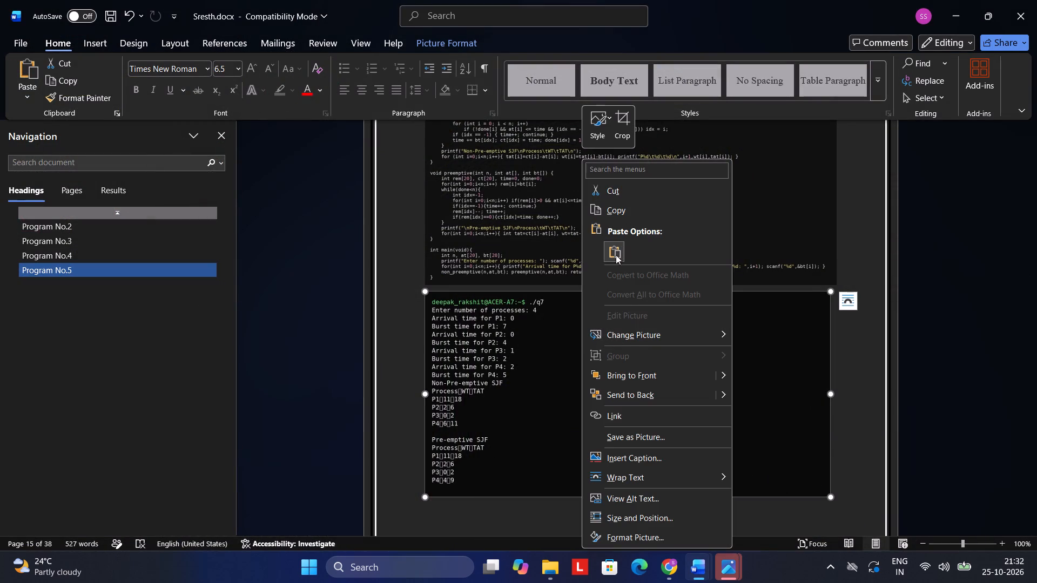
{"action": "left_click", "coordinate": [624, 334]}
{"action": "left_click", "coordinate": [768, 335]}
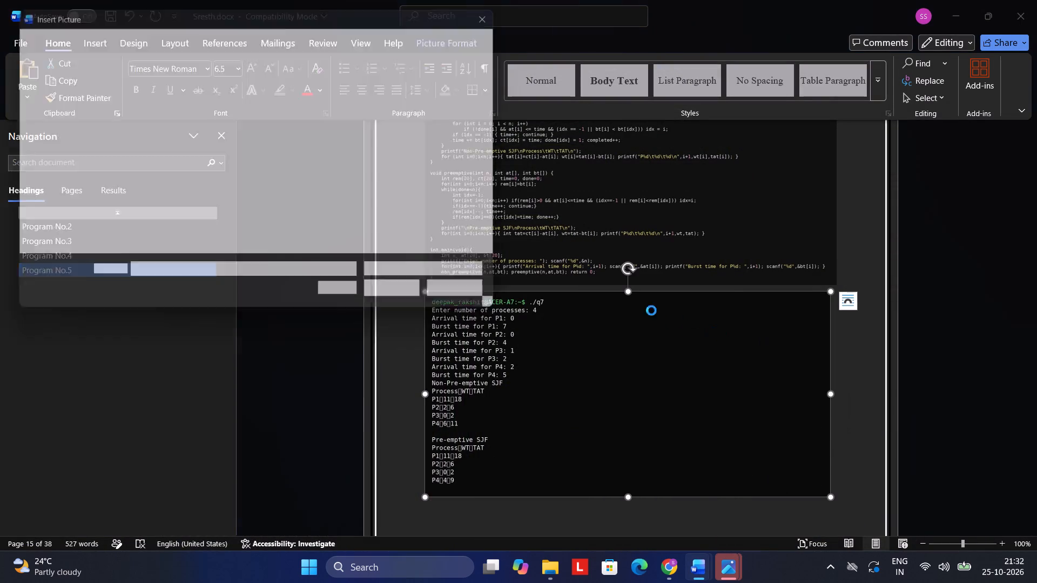
{"action": "left_click", "coordinate": [178, 212]}
{"action": "left_click", "coordinate": [408, 298]}
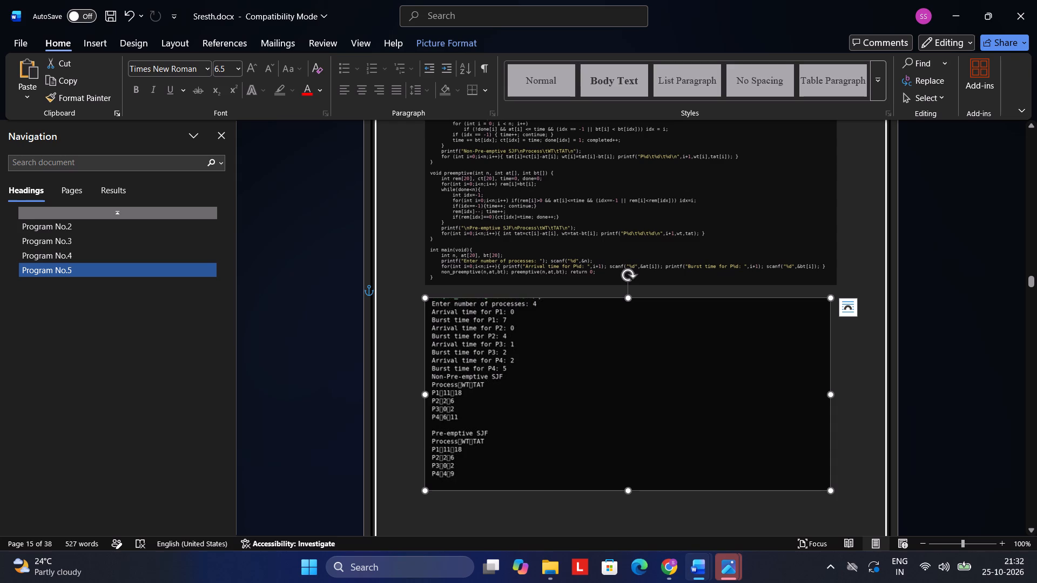
Examine the Program No.7 page with its replaced output picture.
{"action": "scroll", "coordinate": [568, 351], "scroll_direction": "down", "scroll_amount": 3}
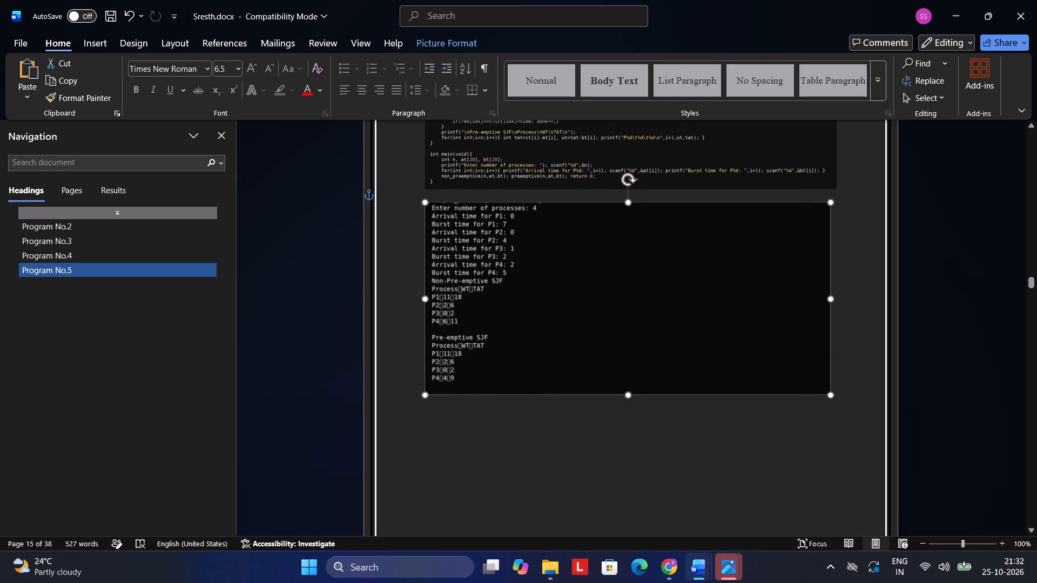
{"action": "left_click", "coordinate": [507, 433]}
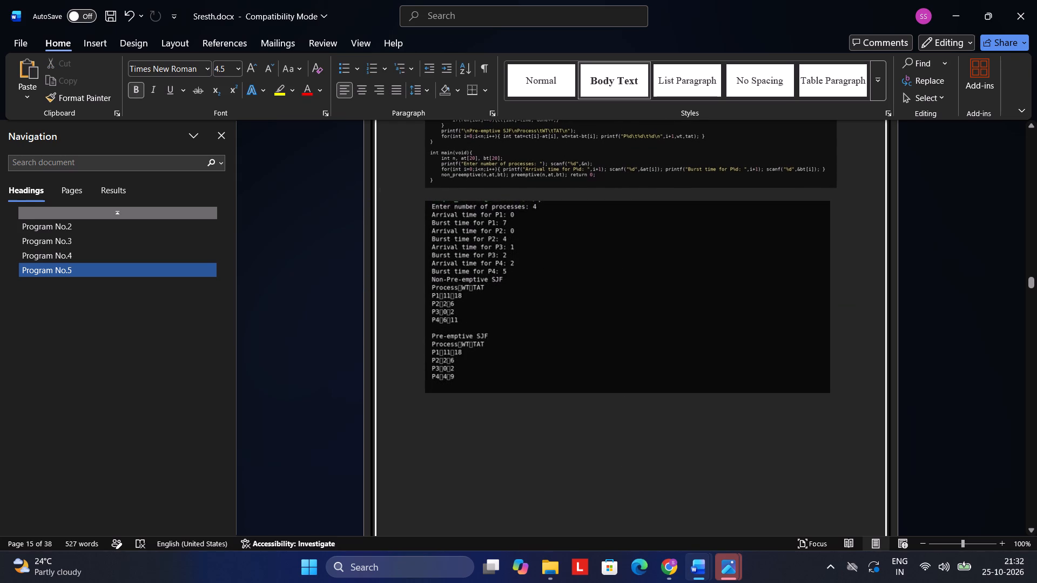
{"action": "scroll", "coordinate": [506, 431], "scroll_direction": "down", "scroll_amount": 1}
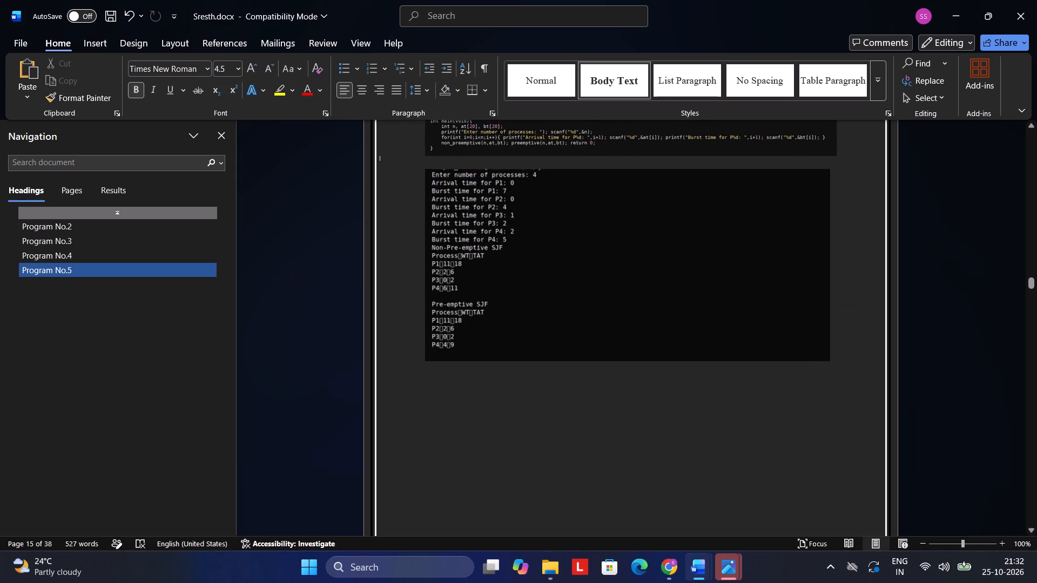
{"action": "scroll", "coordinate": [506, 431], "scroll_direction": "up", "scroll_amount": 8}
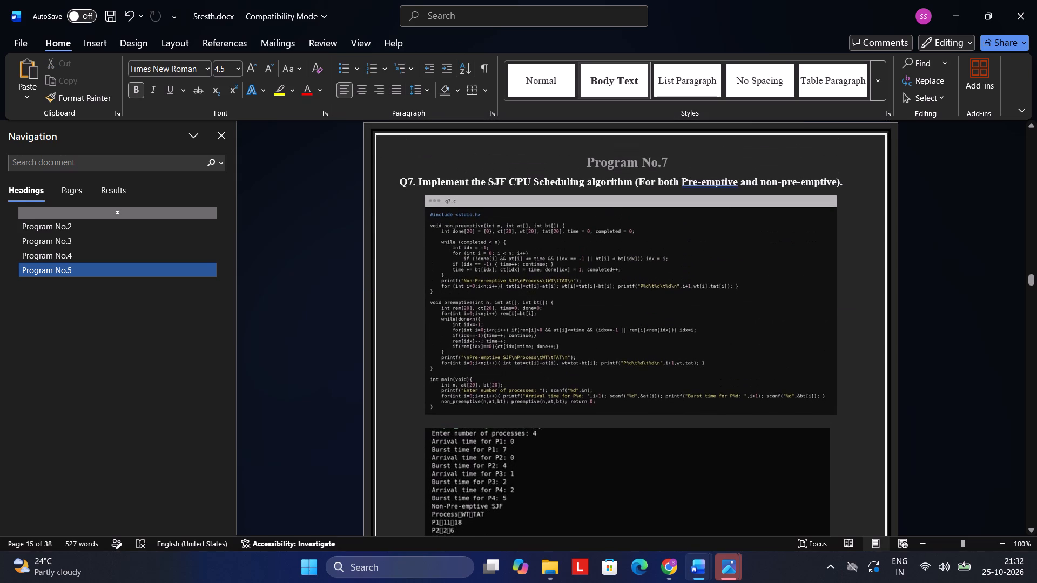
{"action": "scroll", "coordinate": [506, 428], "scroll_direction": "down", "scroll_amount": 6}
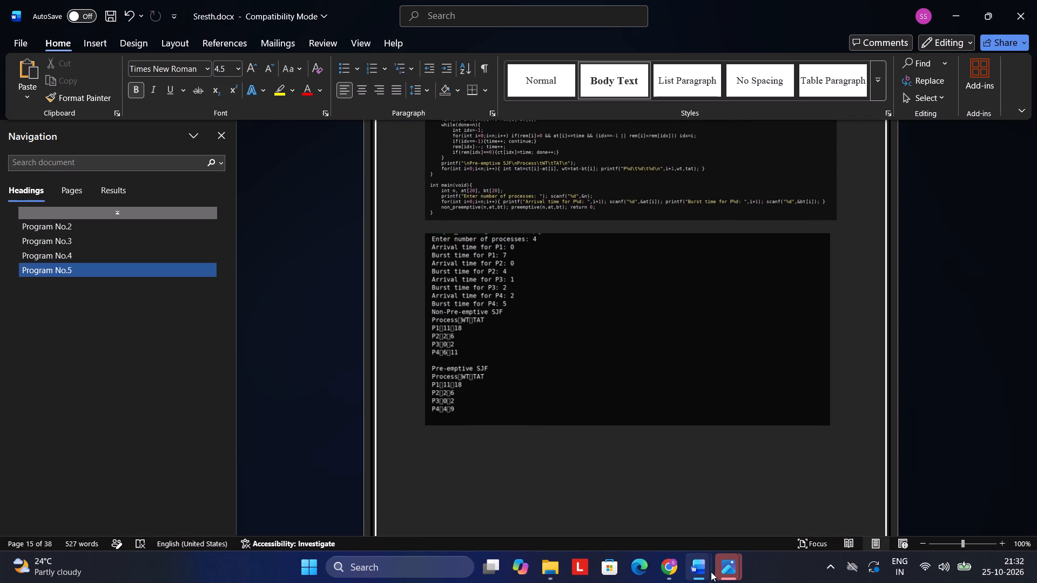
{"action": "left_click", "coordinate": [676, 567]}
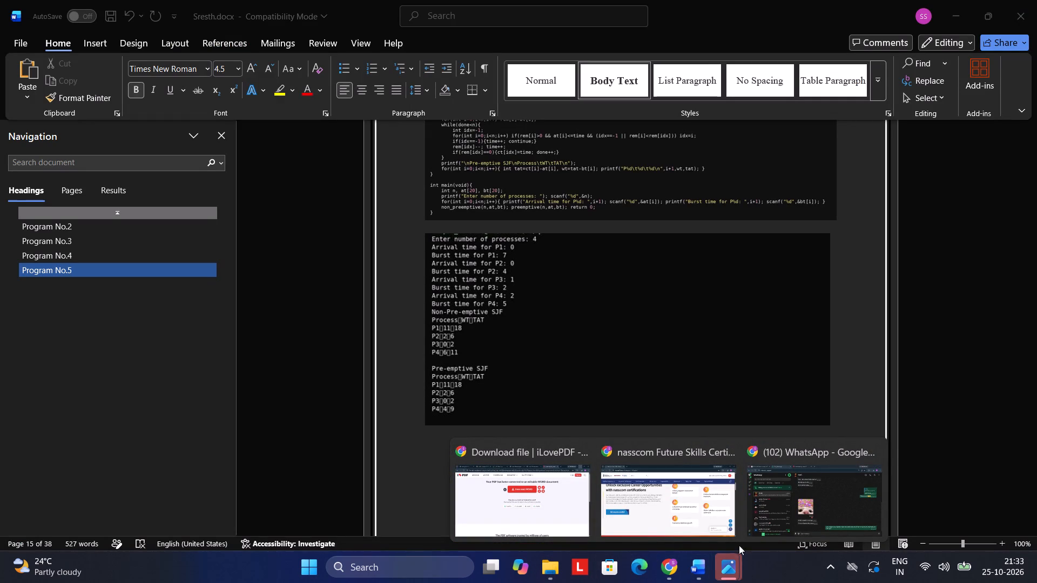
Save the Program No.8 (q8) output picture as Picture14.jpg in the edit folder.
{"action": "scroll", "coordinate": [580, 365], "scroll_direction": "down", "scroll_amount": 11}
{"action": "left_click", "coordinate": [567, 330]}
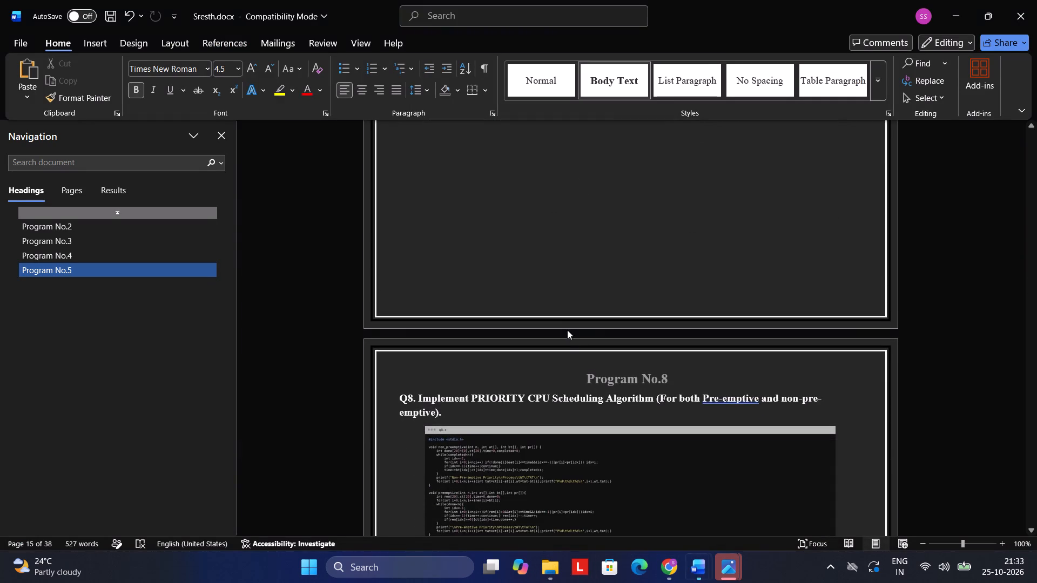
{"action": "scroll", "coordinate": [555, 367], "scroll_direction": "down", "scroll_amount": 6}
{"action": "left_click", "coordinate": [558, 433]}
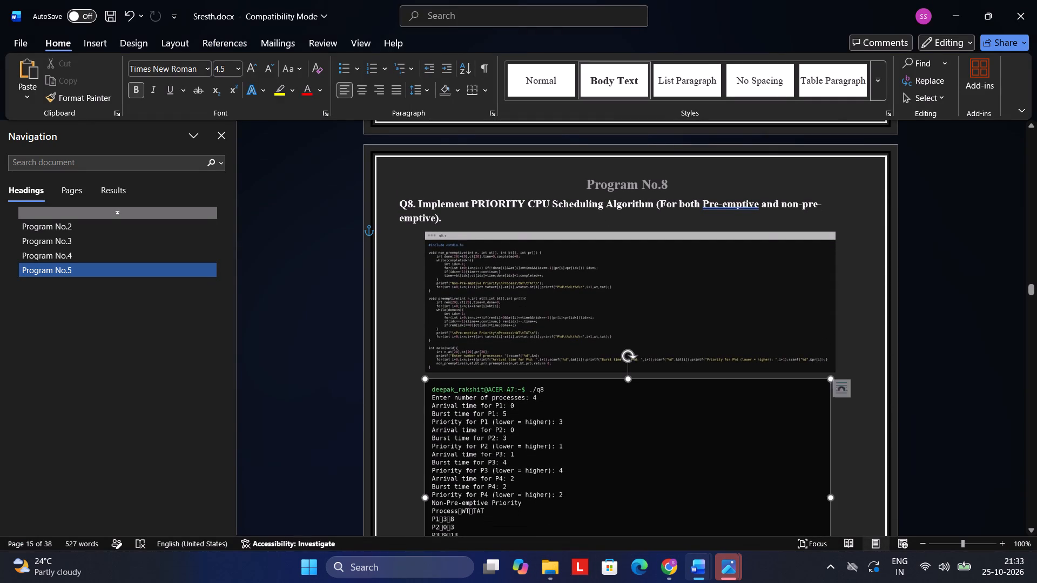
{"action": "right_click", "coordinate": [617, 425]}
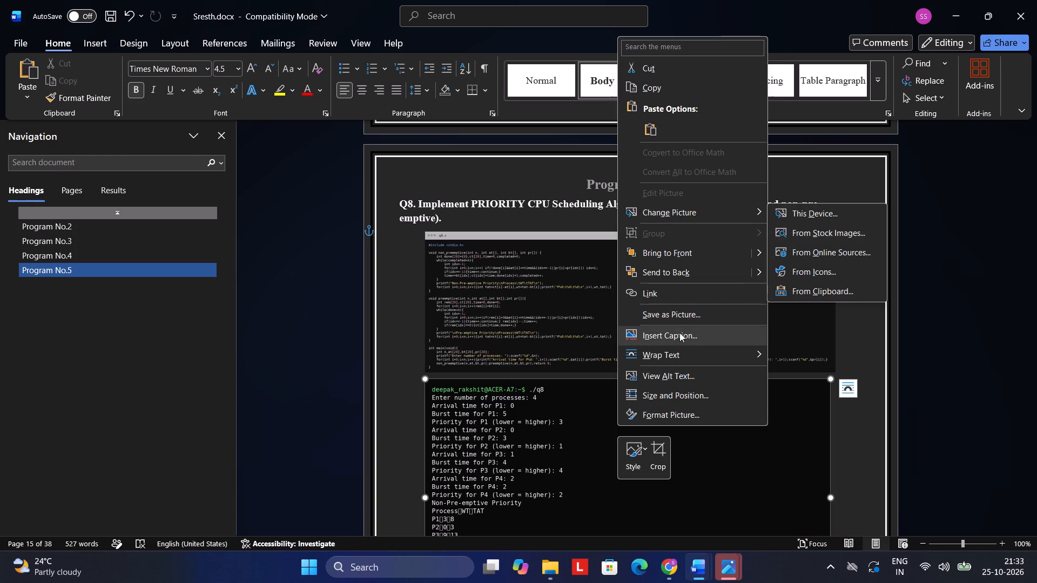
{"action": "left_click", "coordinate": [670, 318]}
{"action": "left_click", "coordinate": [396, 290]}
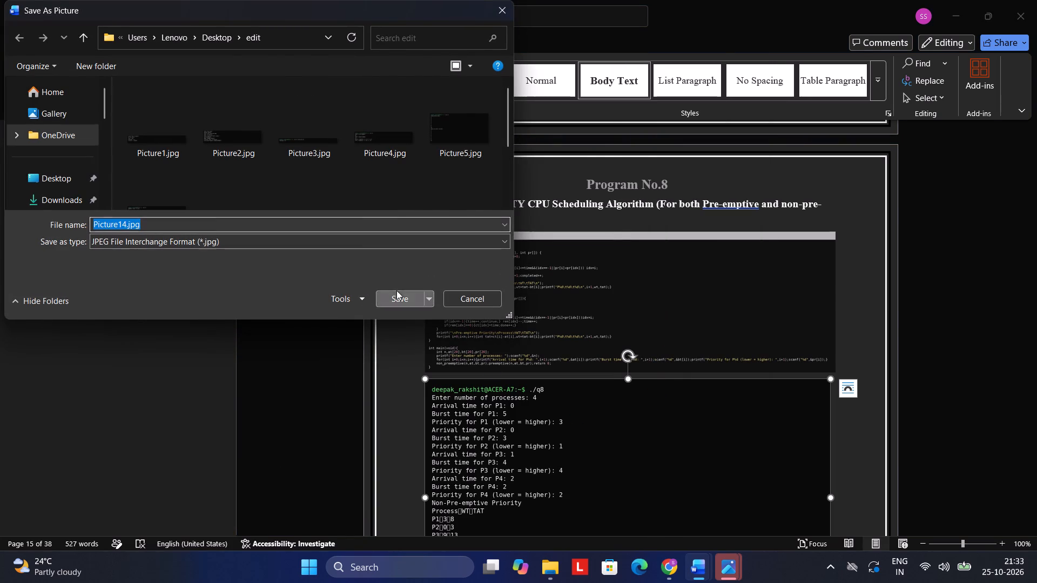
Open Picture14.jpg from the edit folder in File Explorer and crop the prompt line off its upper edge, to 600 x 334.
{"action": "left_click", "coordinate": [555, 573]}
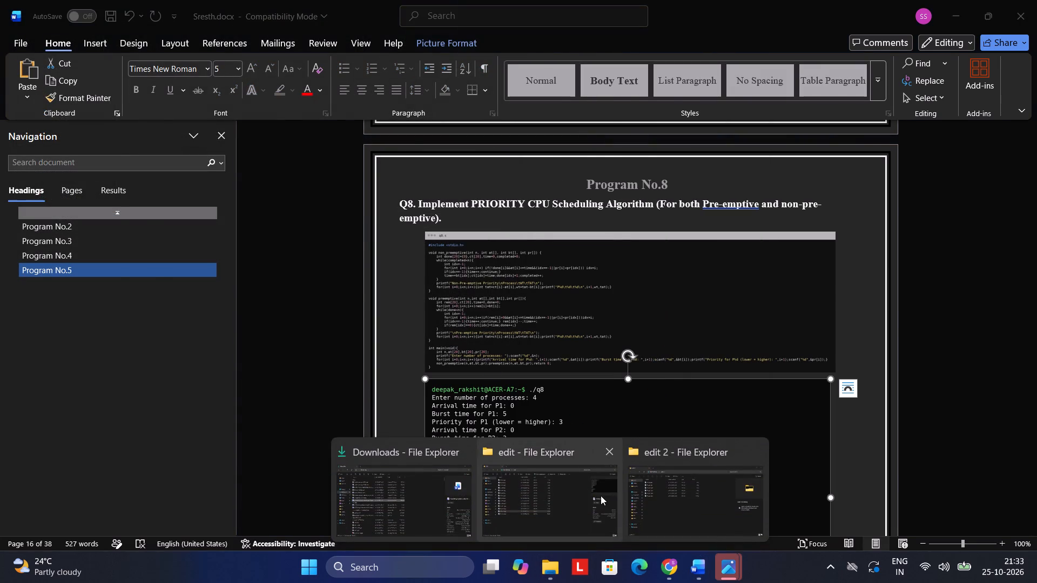
{"action": "left_click", "coordinate": [591, 494]}
{"action": "double_click", "coordinate": [277, 379]}
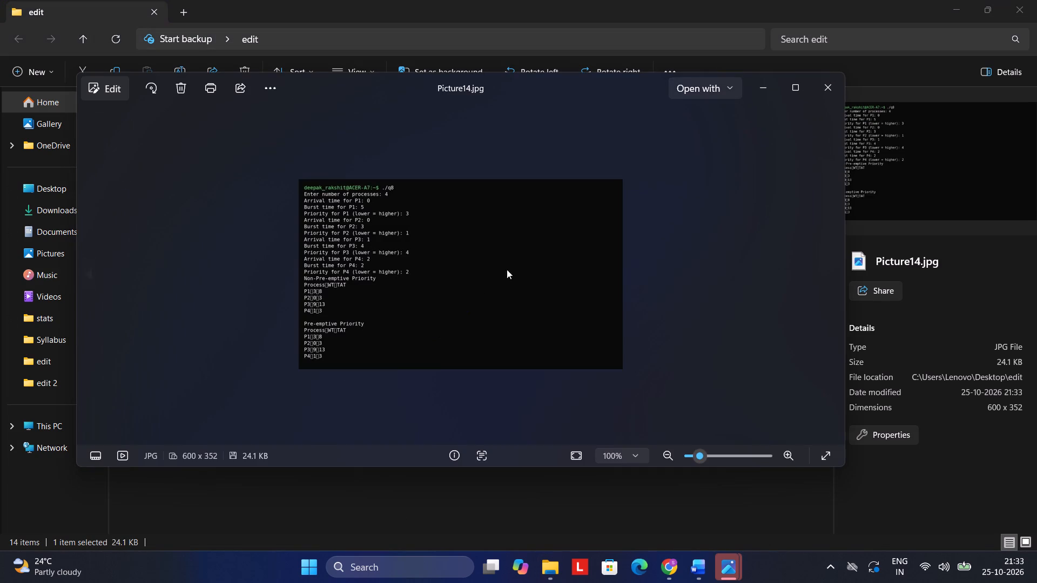
{"action": "left_click", "coordinate": [112, 94]}
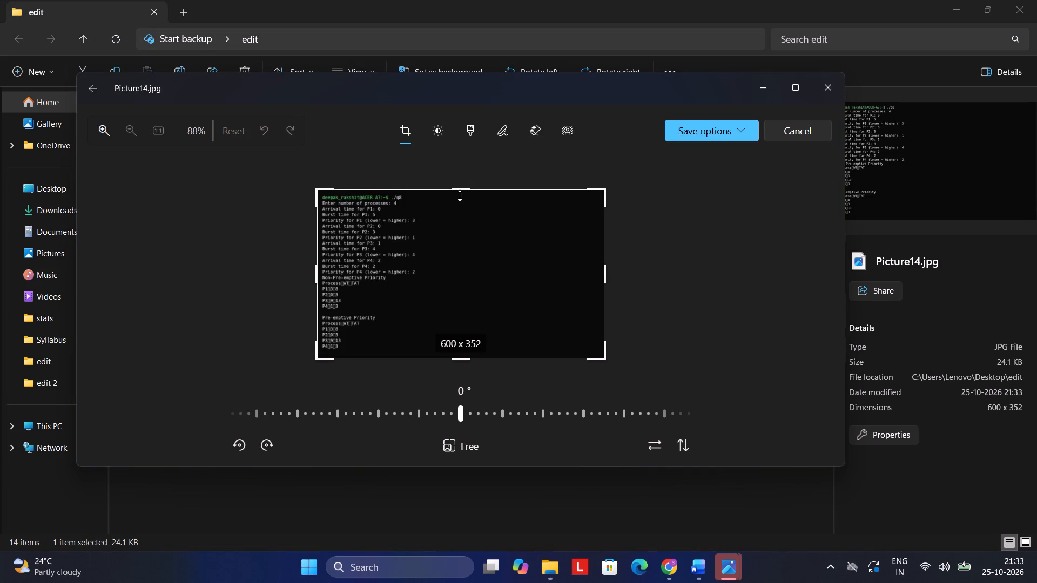
{"action": "left_click_drag", "start_coordinate": [463, 187], "coordinate": [463, 196]}
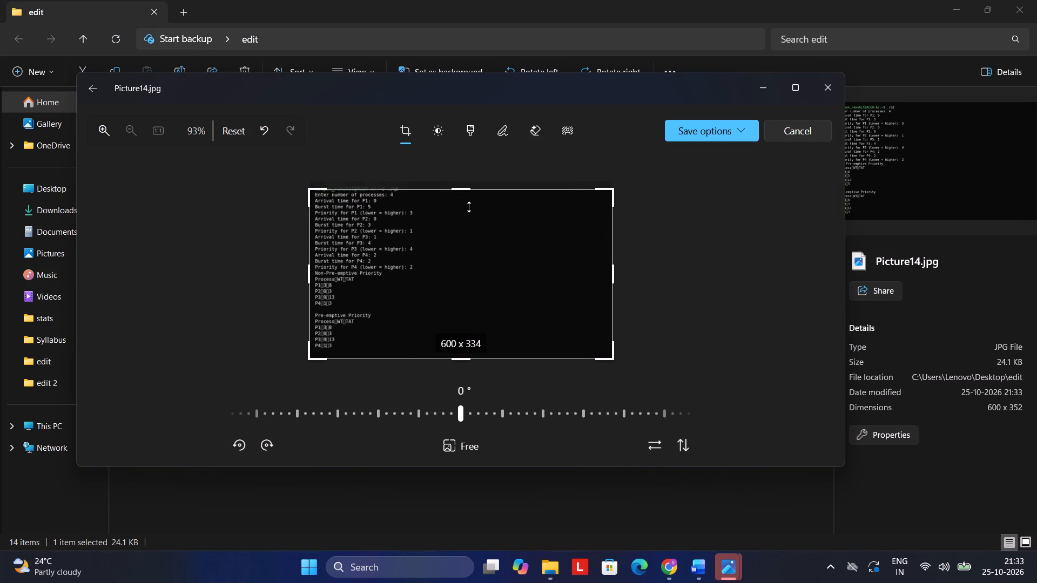
Save the cropped picture as a copy named Picture14.jpg in the edit 2 folder.
{"action": "left_click", "coordinate": [701, 128]}
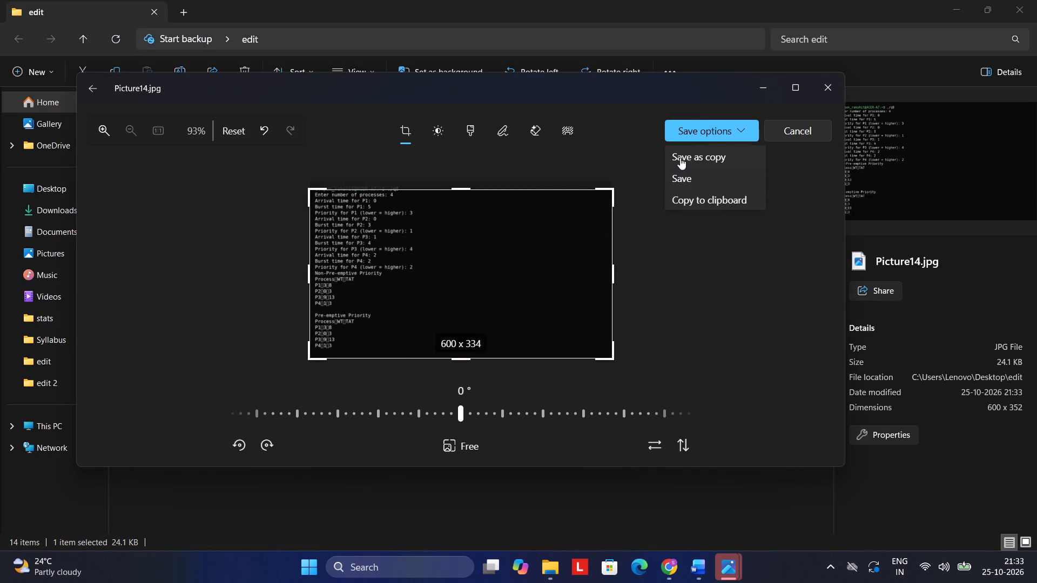
{"action": "left_click", "coordinate": [682, 157]}
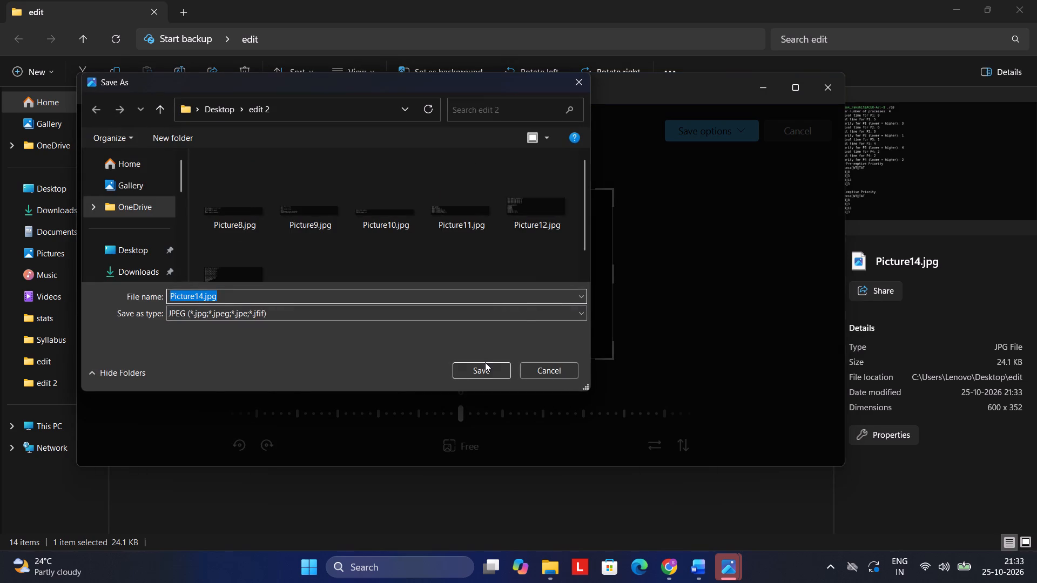
{"action": "left_click", "coordinate": [484, 364]}
Back in Sresth.docx in Word, replace the q8 output picture with Picture14.jpg from the edit 2 folder.
{"action": "left_click", "coordinate": [695, 566]}
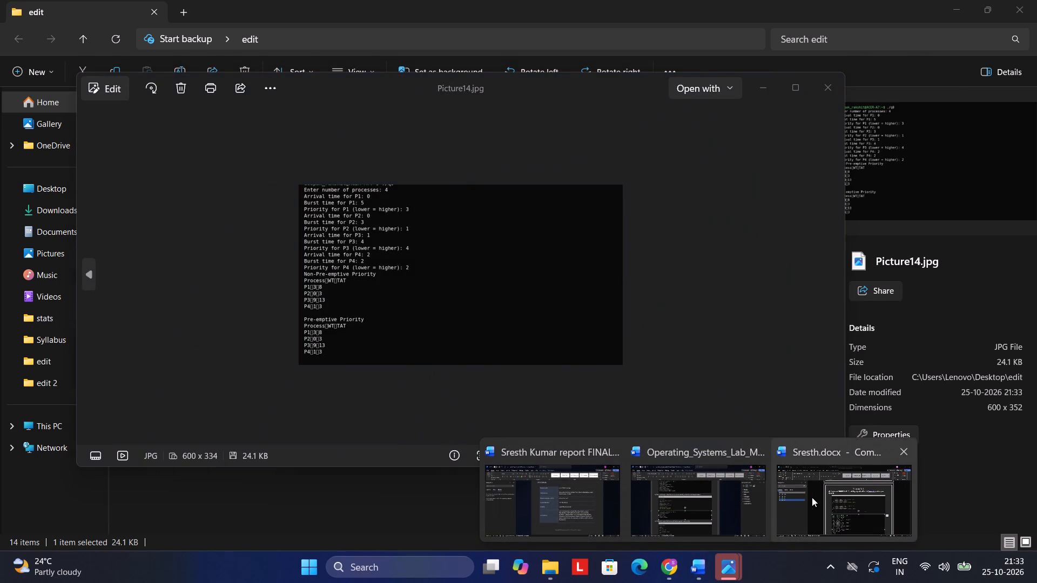
{"action": "left_click", "coordinate": [838, 496]}
{"action": "scroll", "coordinate": [594, 421], "scroll_direction": "down", "scroll_amount": 1}
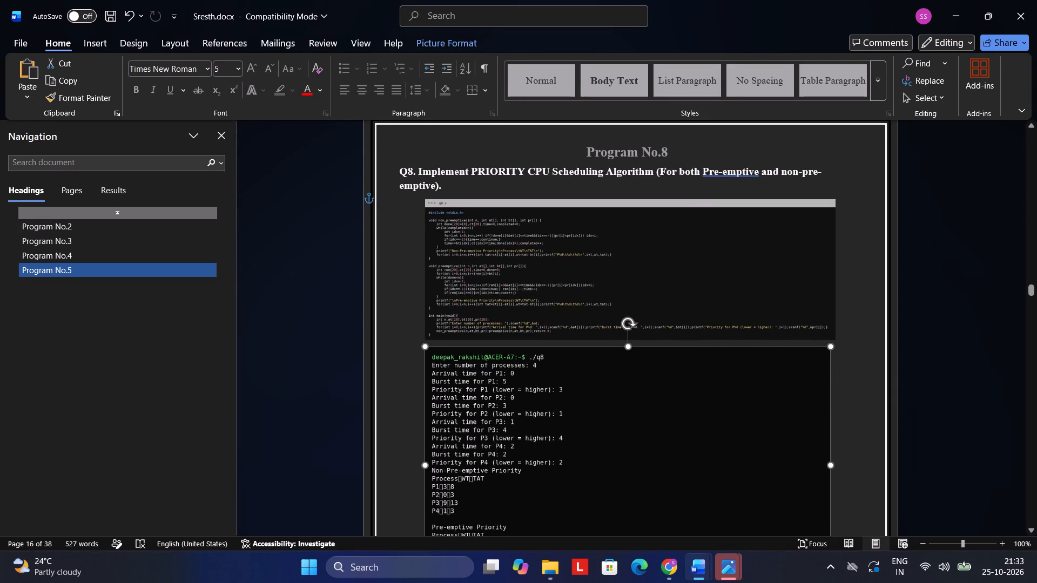
{"action": "scroll", "coordinate": [604, 404], "scroll_direction": "down", "scroll_amount": 4}
{"action": "right_click", "coordinate": [569, 361]}
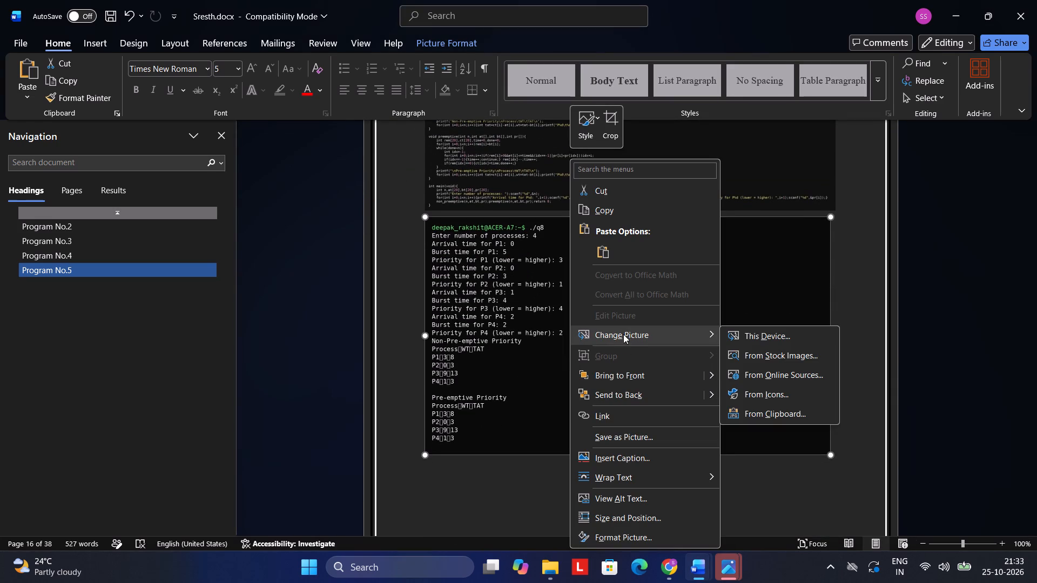
{"action": "left_click", "coordinate": [623, 333]}
{"action": "left_click", "coordinate": [734, 331]}
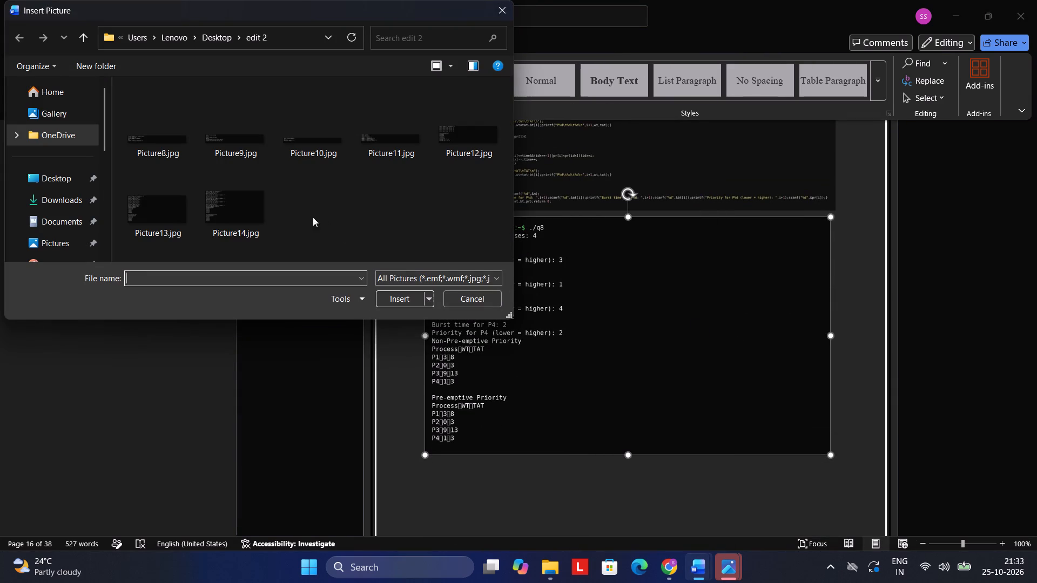
{"action": "left_click", "coordinate": [251, 208]}
{"action": "left_click", "coordinate": [399, 297]}
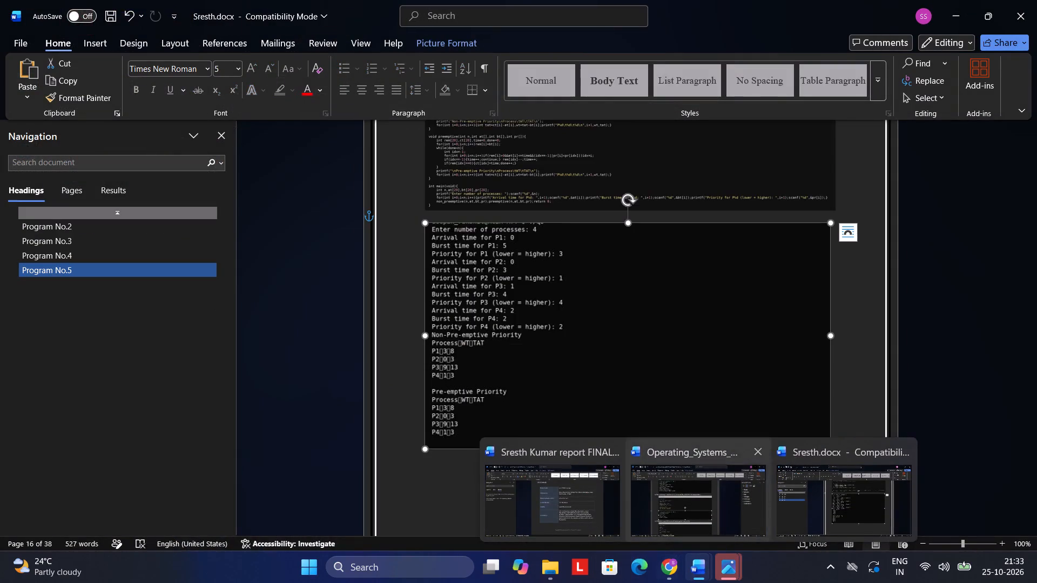
Save the Program No.9 (q9) output picture as Picture15.jpg in the edit folder.
{"action": "scroll", "coordinate": [605, 334], "scroll_direction": "down", "scroll_amount": 13}
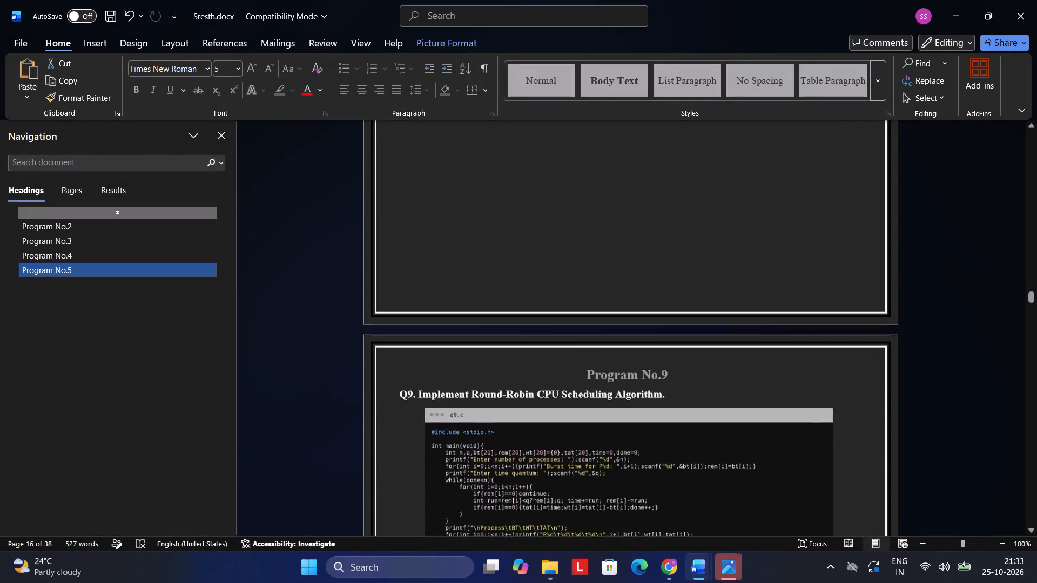
{"action": "scroll", "coordinate": [595, 340], "scroll_direction": "down", "scroll_amount": 6}
{"action": "left_click", "coordinate": [584, 406]}
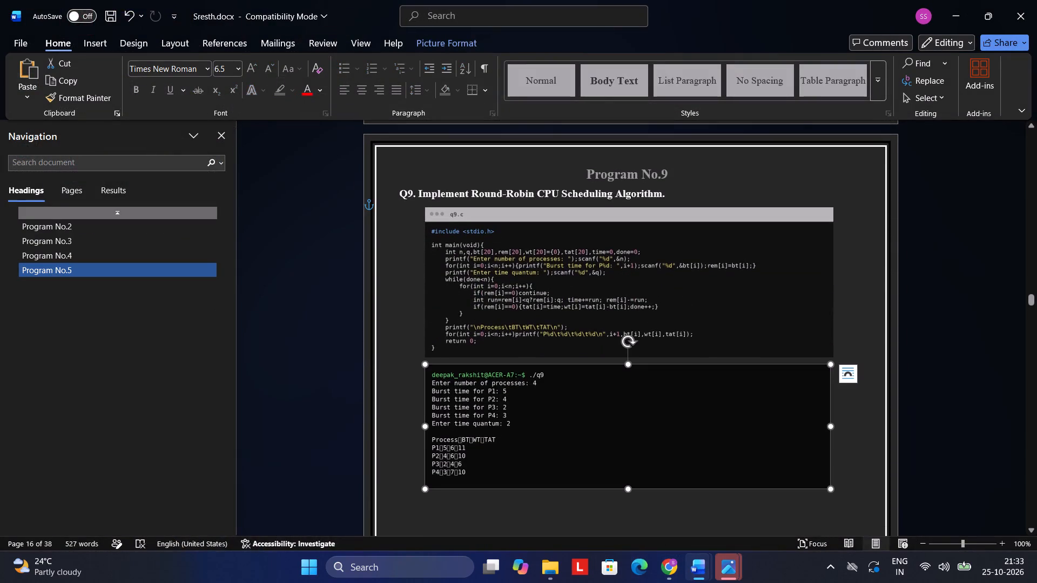
{"action": "right_click", "coordinate": [630, 402]}
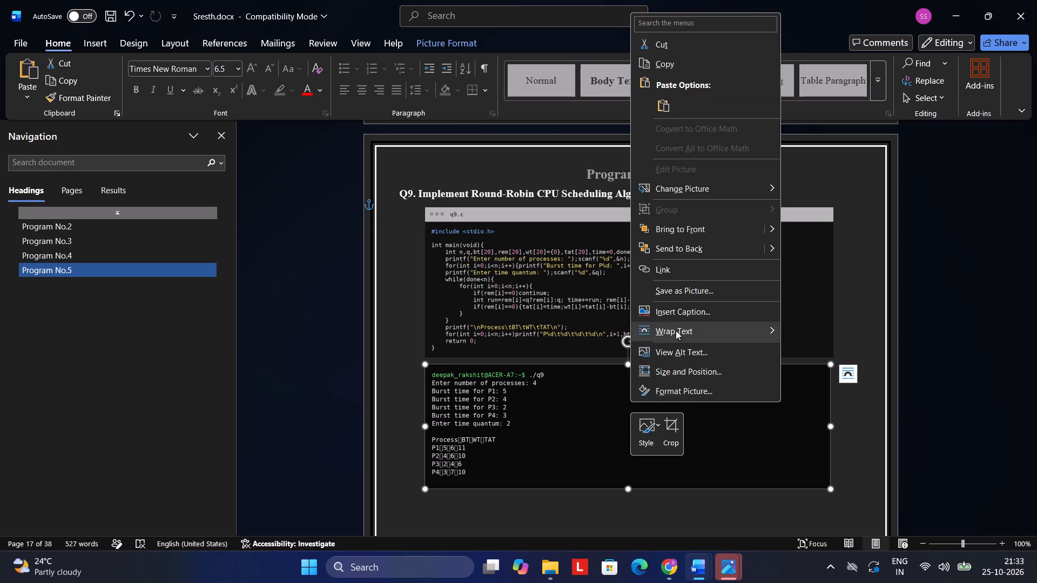
{"action": "left_click", "coordinate": [682, 292]}
{"action": "left_click", "coordinate": [401, 299]}
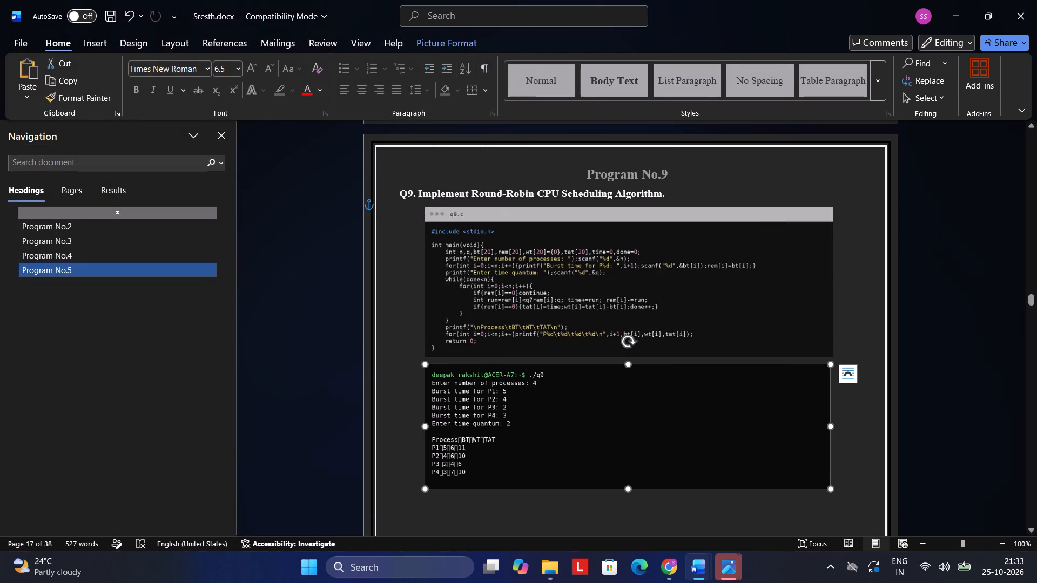
Open Picture15.jpg from the edit folder in File Explorer and crop the prompt line off its upper edge, to 600 x 163.
{"action": "left_click", "coordinate": [549, 567]}
{"action": "left_click", "coordinate": [556, 492]}
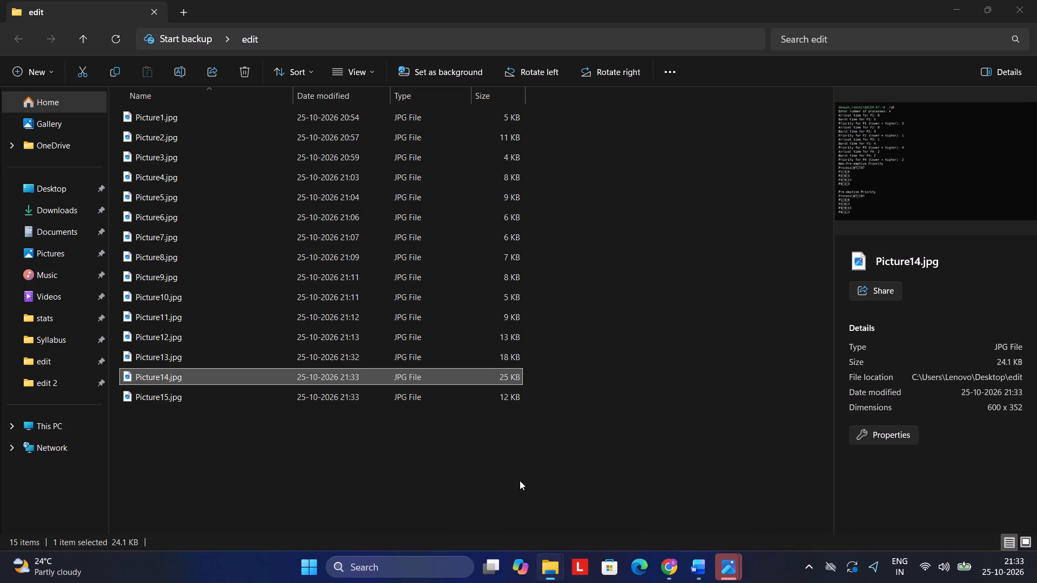
{"action": "double_click", "coordinate": [293, 400]}
{"action": "double_click", "coordinate": [307, 399]}
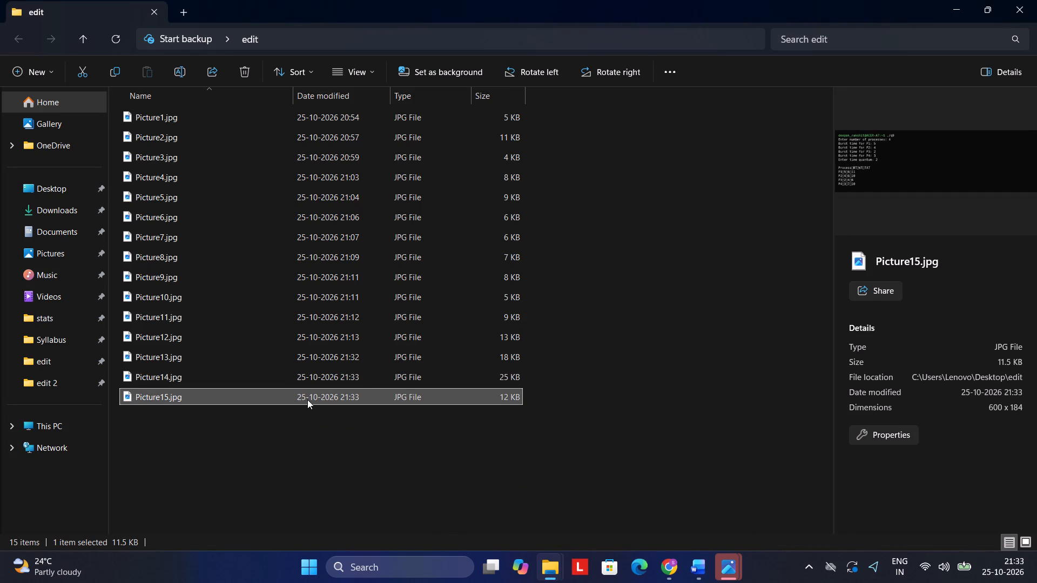
{"action": "left_click", "coordinate": [135, 112]}
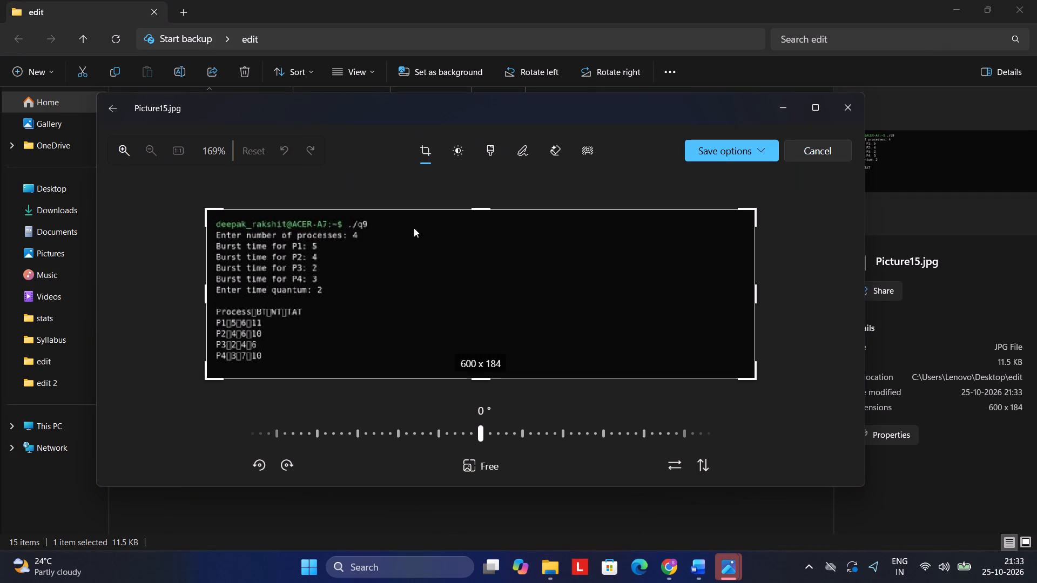
{"action": "left_click_drag", "start_coordinate": [483, 210], "coordinate": [480, 227]}
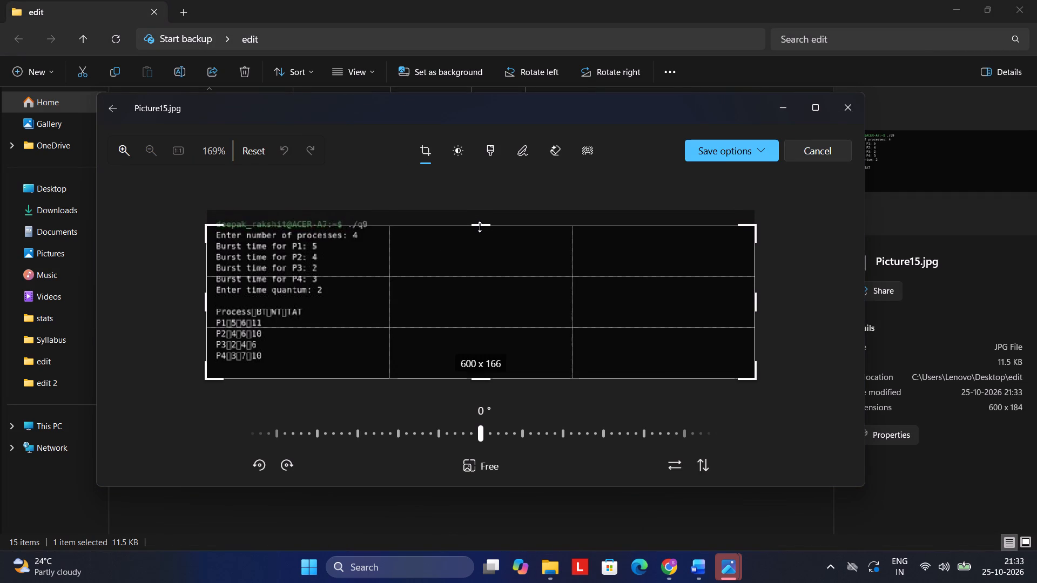
{"action": "left_click_drag", "start_coordinate": [480, 227], "coordinate": [477, 228]}
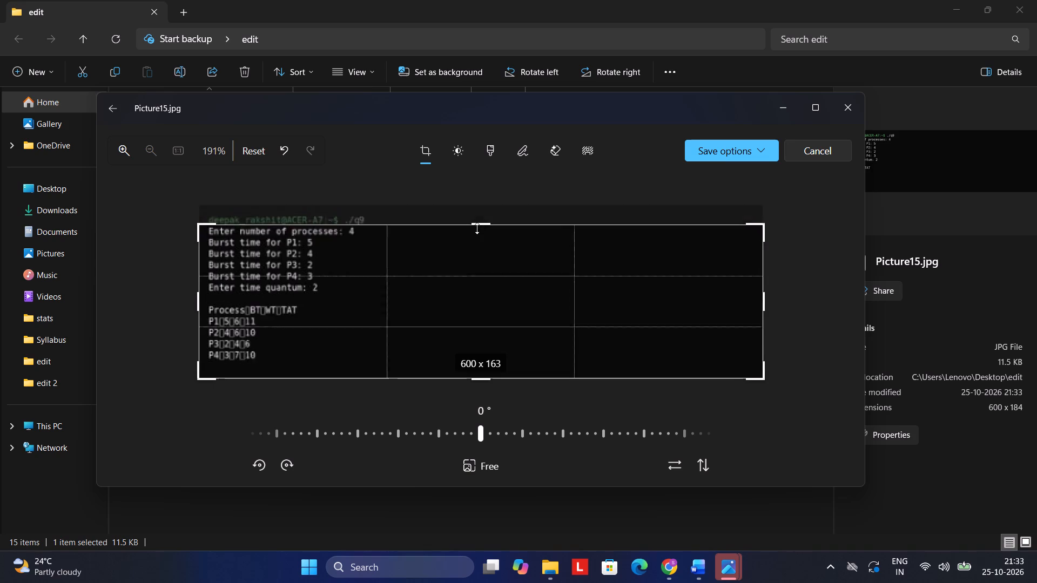
Save the cropped picture as a copy named Picture15.jpg in the edit 2 folder.
{"action": "left_click", "coordinate": [732, 150]}
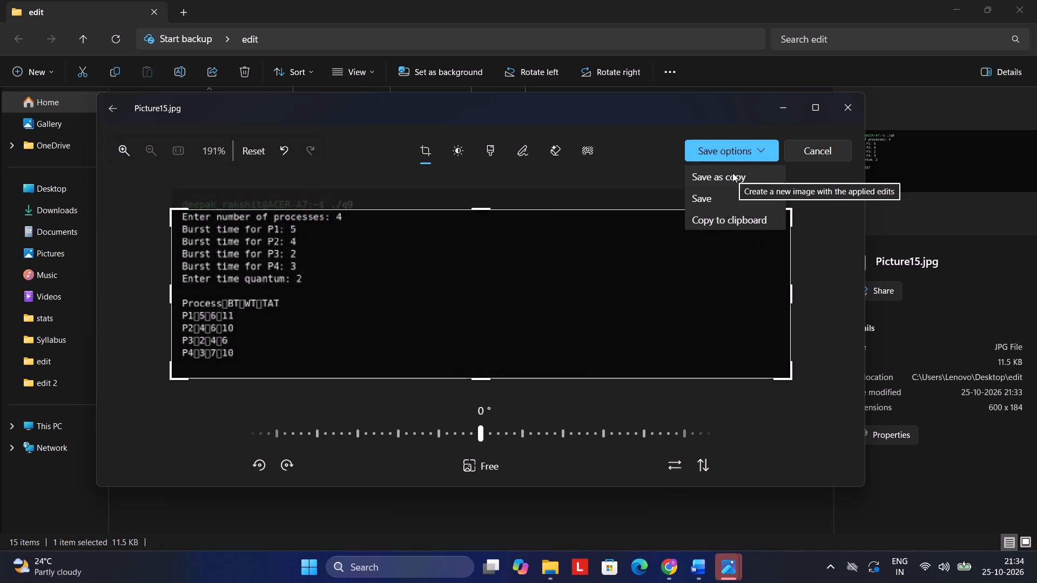
{"action": "left_click", "coordinate": [730, 181]}
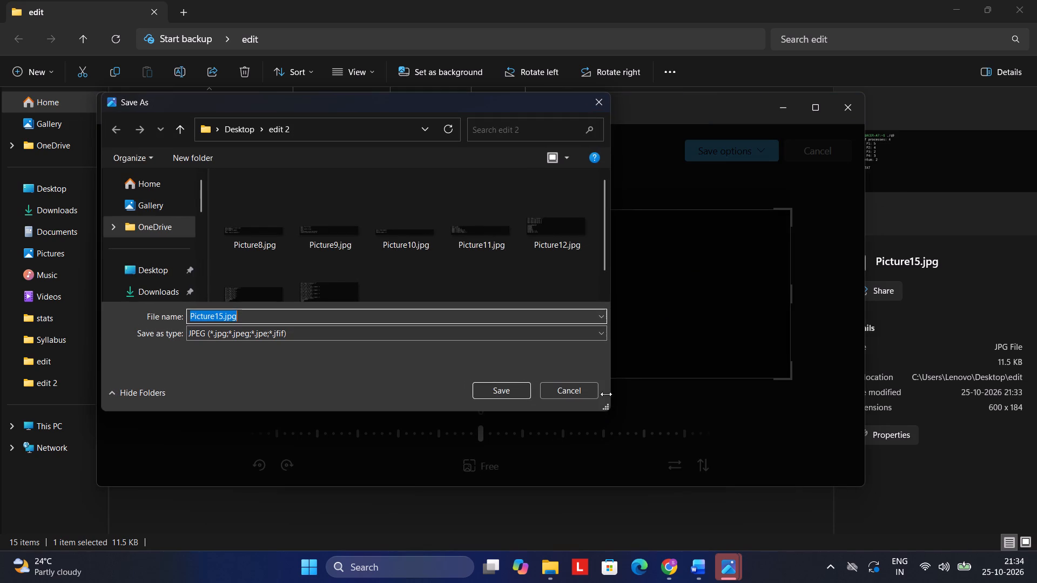
{"action": "left_click", "coordinate": [518, 391]}
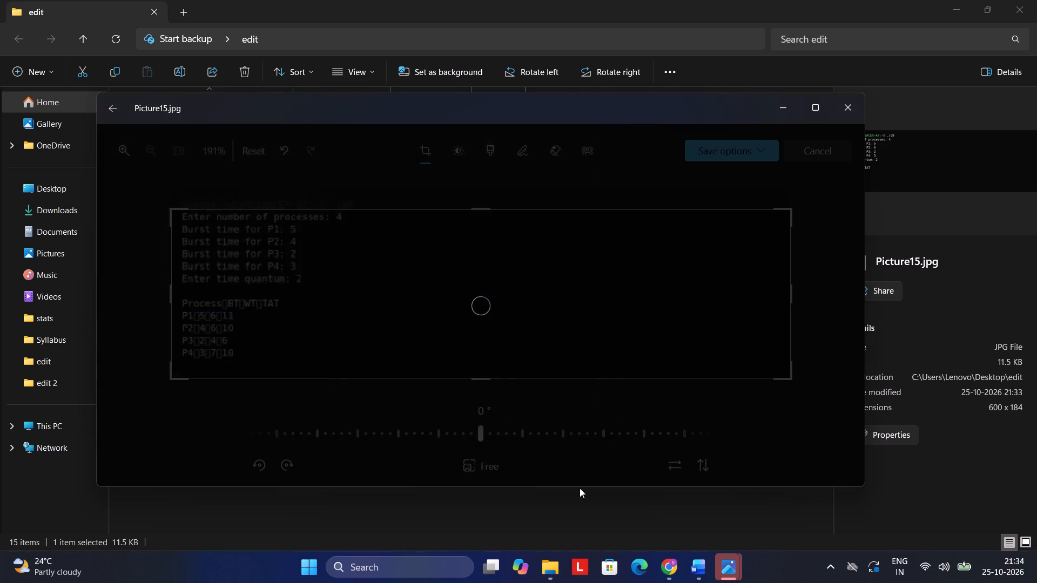
Back in Sresth.docx in Word, replace the q9 output picture with Picture15.jpg from the edit 2 folder.
{"action": "left_click", "coordinate": [844, 507]}
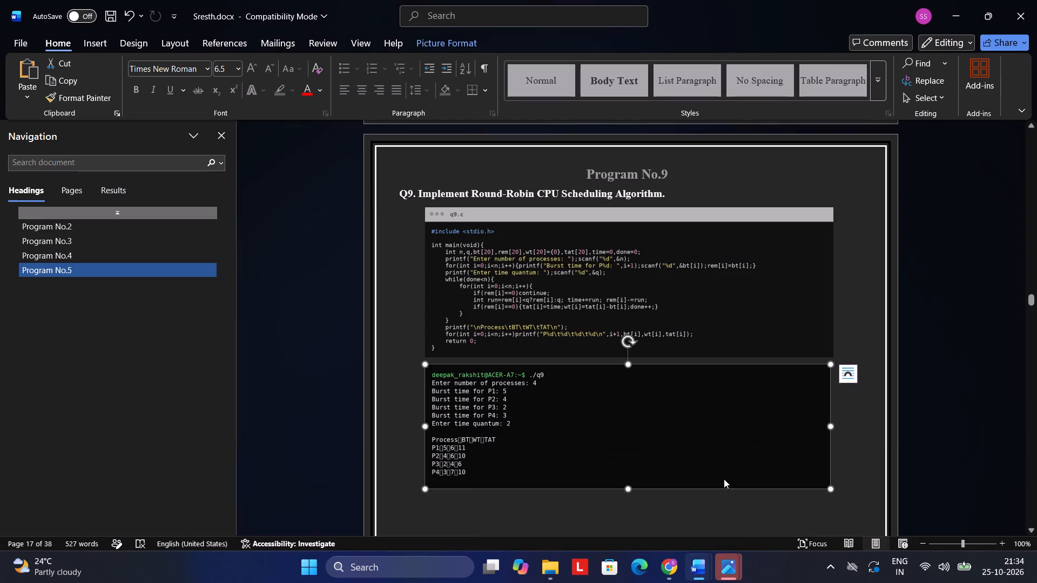
{"action": "right_click", "coordinate": [617, 396]}
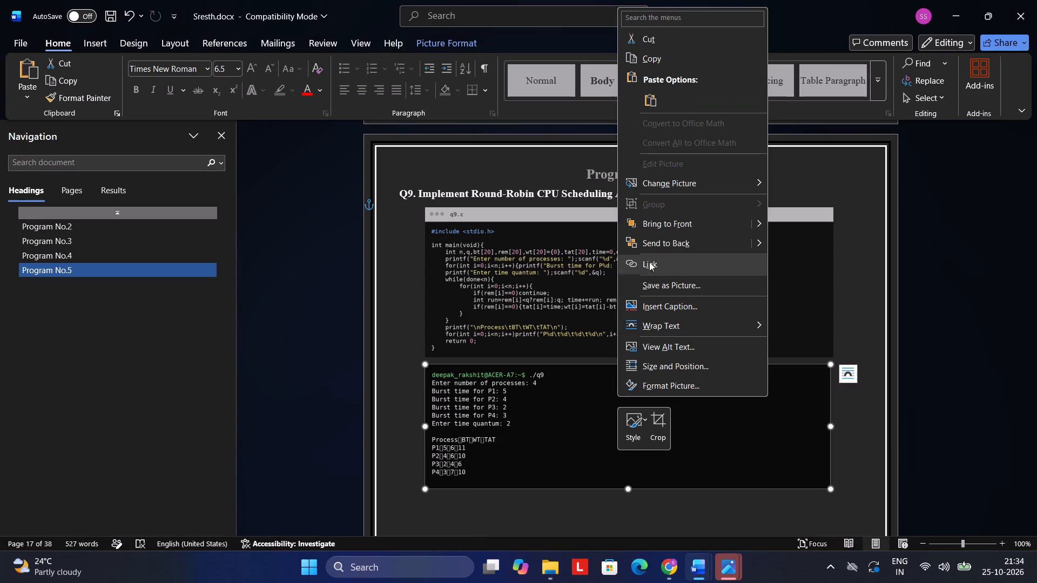
{"action": "left_click", "coordinate": [658, 183]}
{"action": "left_click", "coordinate": [803, 183]}
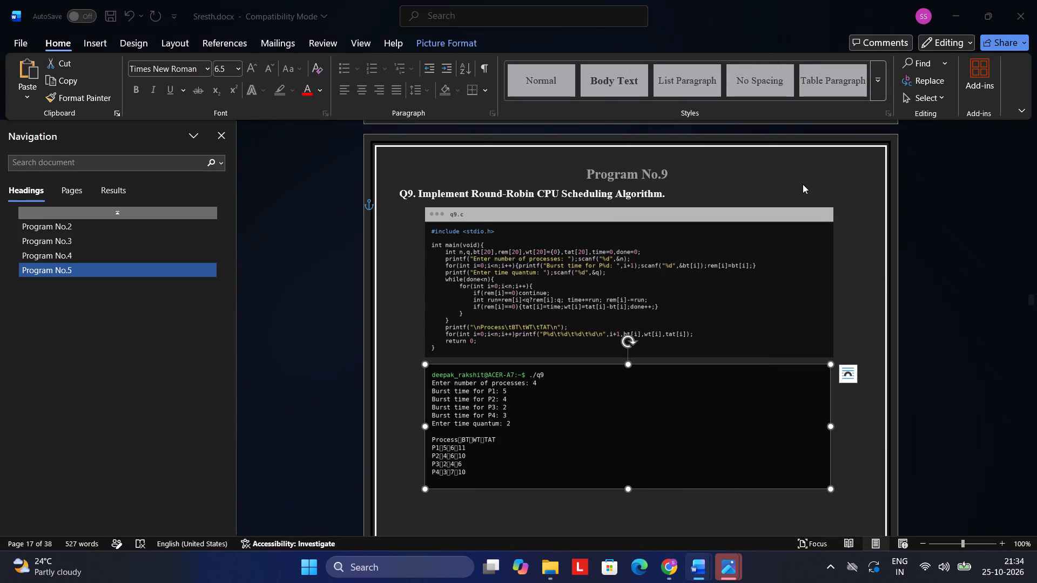
{"action": "left_click", "coordinate": [292, 223]}
{"action": "left_click", "coordinate": [399, 303]}
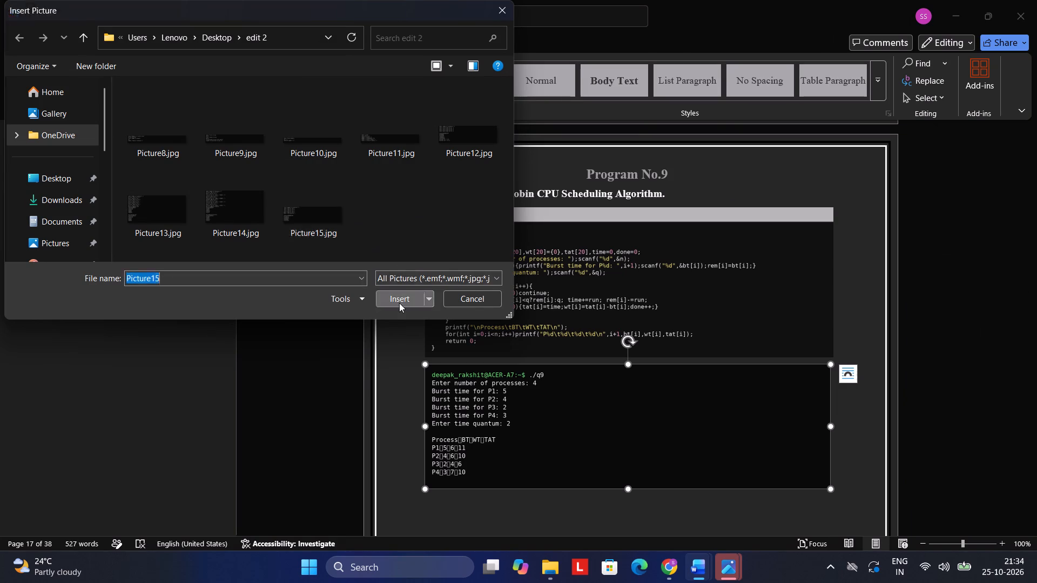
Save the Program No.10 (q10) output picture from the document as an image file.
{"action": "scroll", "coordinate": [543, 503], "scroll_direction": "down", "scroll_amount": 17}
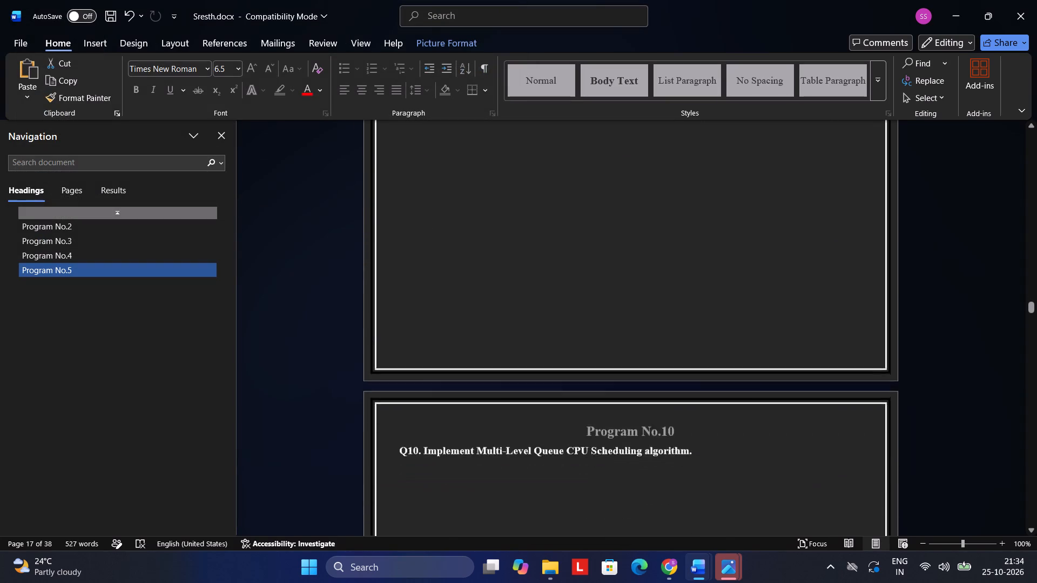
{"action": "scroll", "coordinate": [538, 487], "scroll_direction": "down", "scroll_amount": 8}
{"action": "left_click", "coordinate": [532, 351]}
{"action": "right_click", "coordinate": [554, 345]}
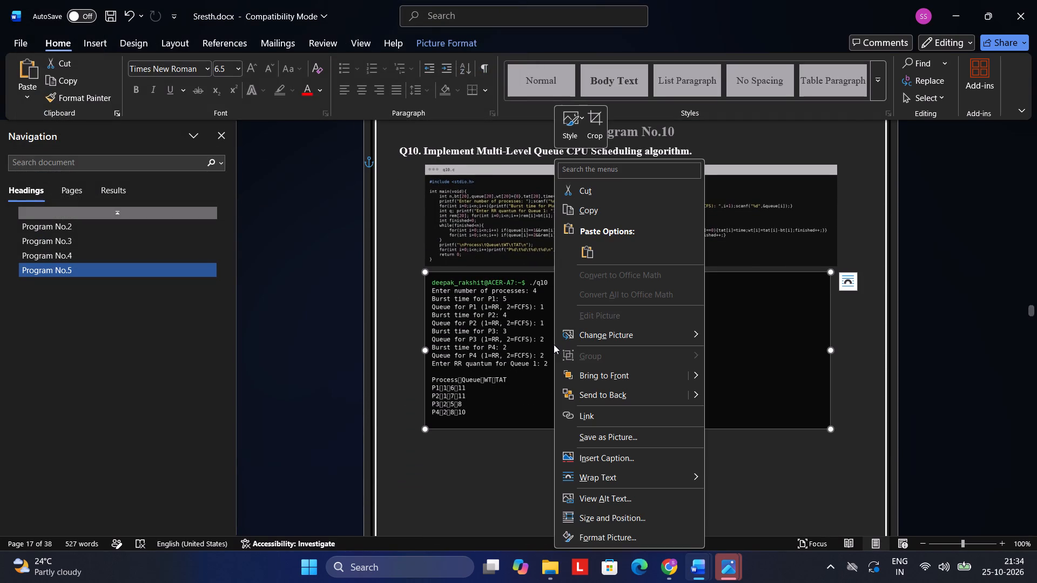
{"action": "left_click", "coordinate": [613, 440]}
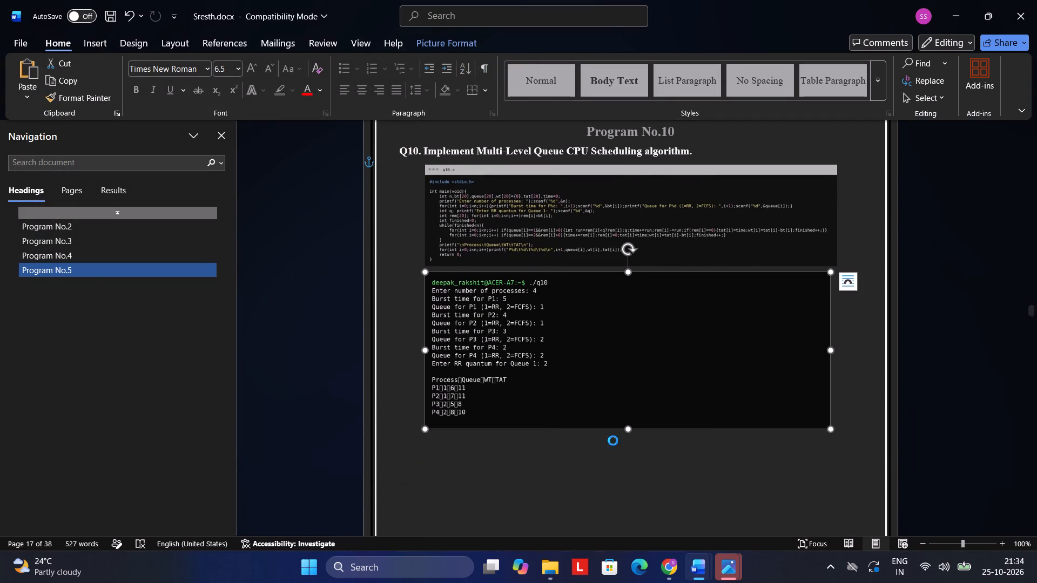
{"action": "left_click", "coordinate": [388, 296]}
Open Picture16.png from the edit folder in File Explorer and crop the prompt line off its upper edge, to 600 x 214.
{"action": "left_click", "coordinate": [591, 505]}
{"action": "double_click", "coordinate": [329, 416]}
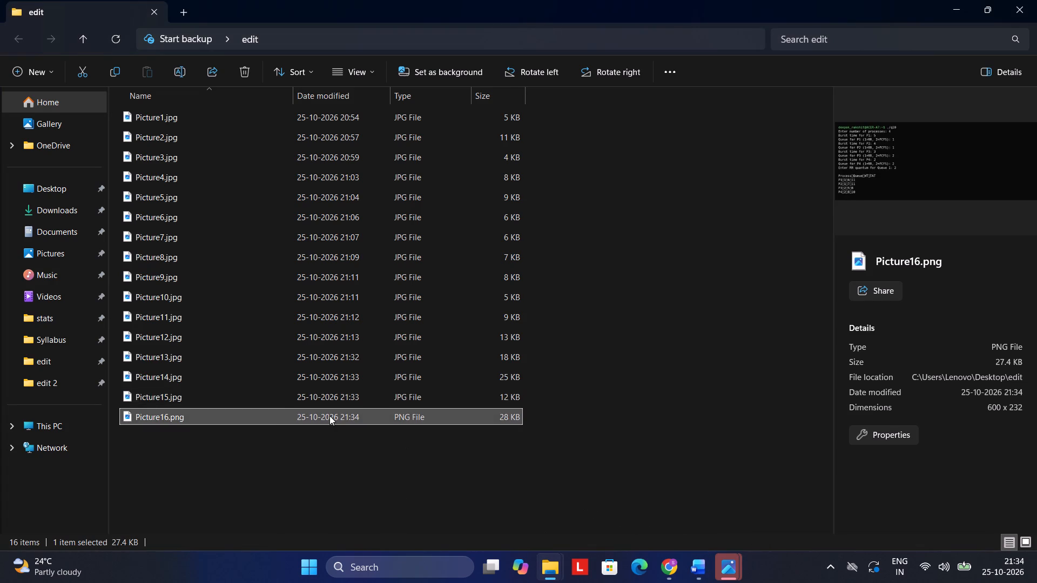
{"action": "left_click", "coordinate": [150, 133]}
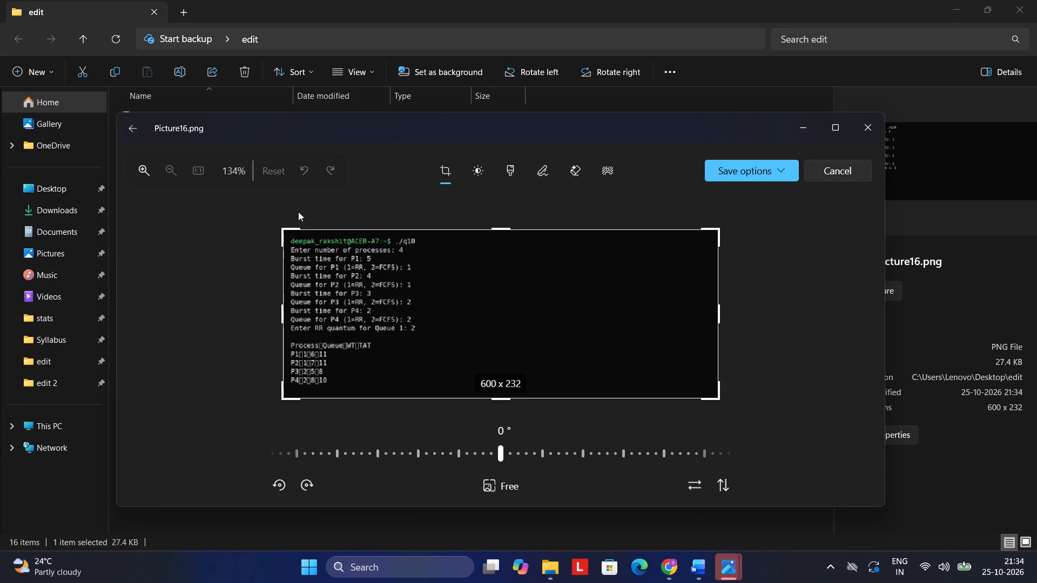
{"action": "left_click_drag", "start_coordinate": [499, 229], "coordinate": [500, 243]}
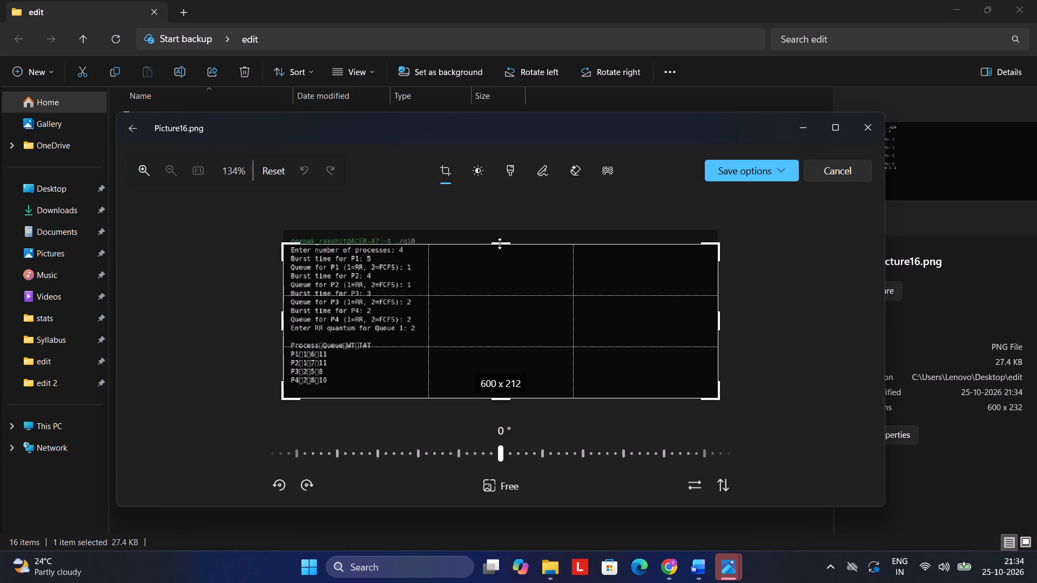
{"action": "left_click_drag", "start_coordinate": [500, 243], "coordinate": [495, 242]}
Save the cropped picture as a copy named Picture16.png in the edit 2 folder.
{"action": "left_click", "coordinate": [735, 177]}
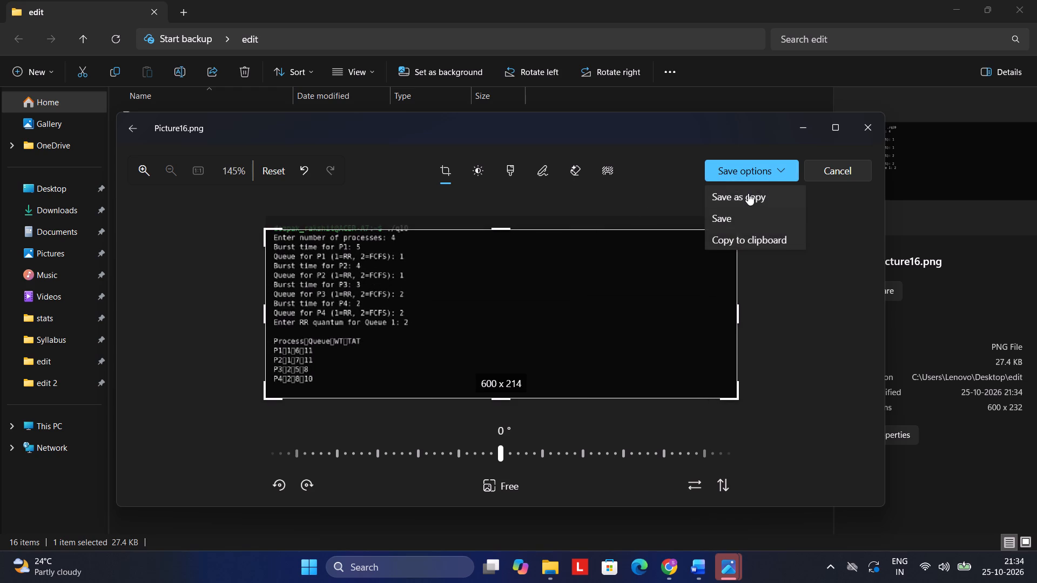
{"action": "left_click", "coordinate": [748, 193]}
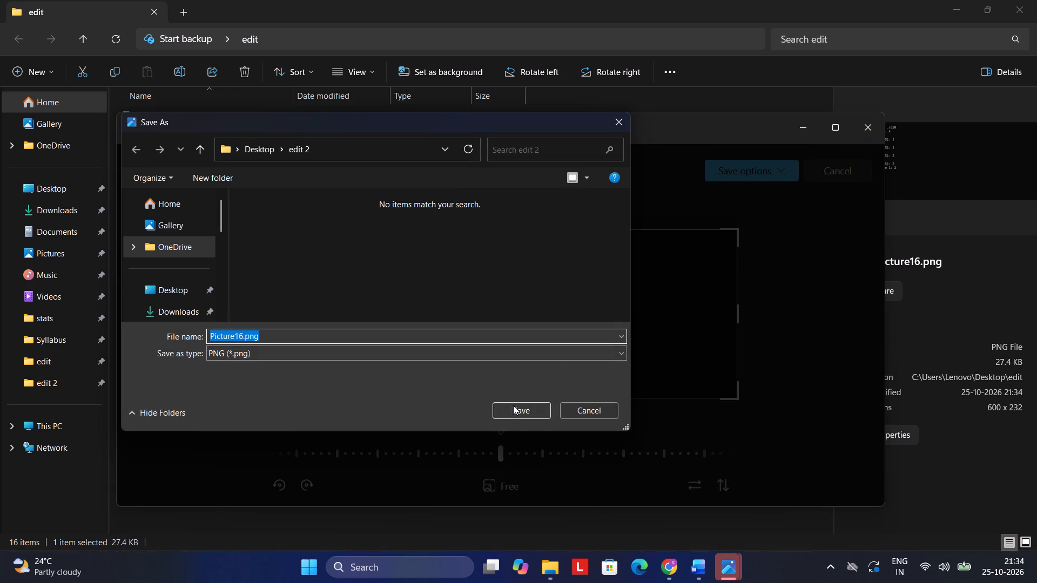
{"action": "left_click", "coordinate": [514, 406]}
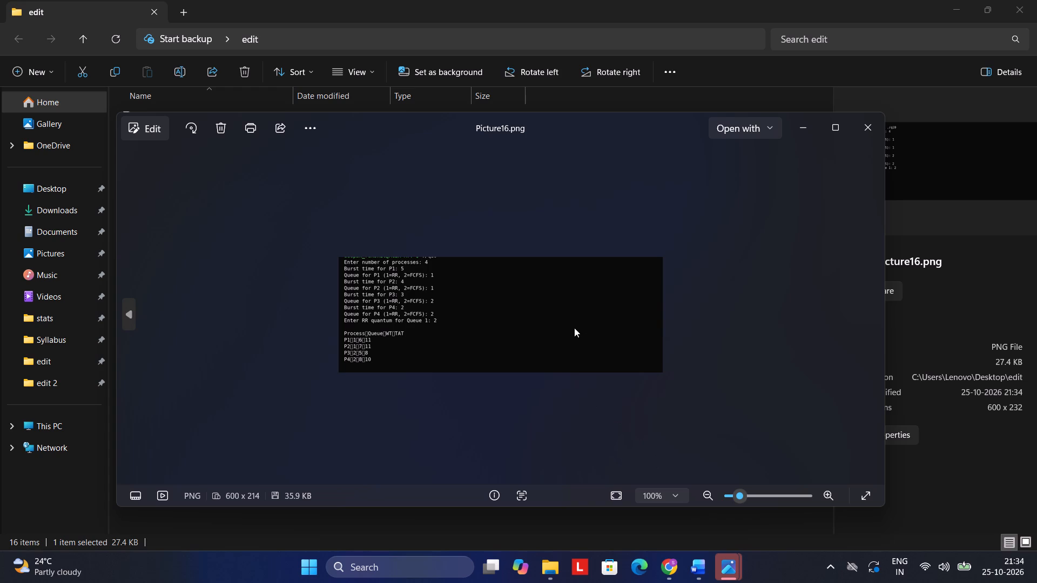
Crop the leftover sliver of the prompt line off the upper edge of the saved picture, to 600 x 209.
{"action": "left_click", "coordinate": [147, 136]}
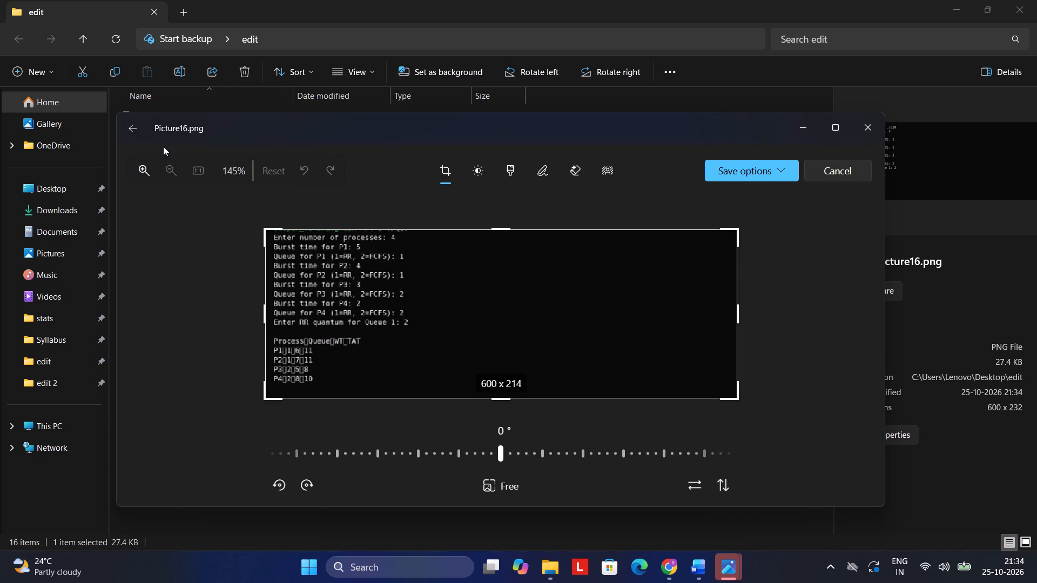
{"action": "left_click", "coordinate": [499, 232]}
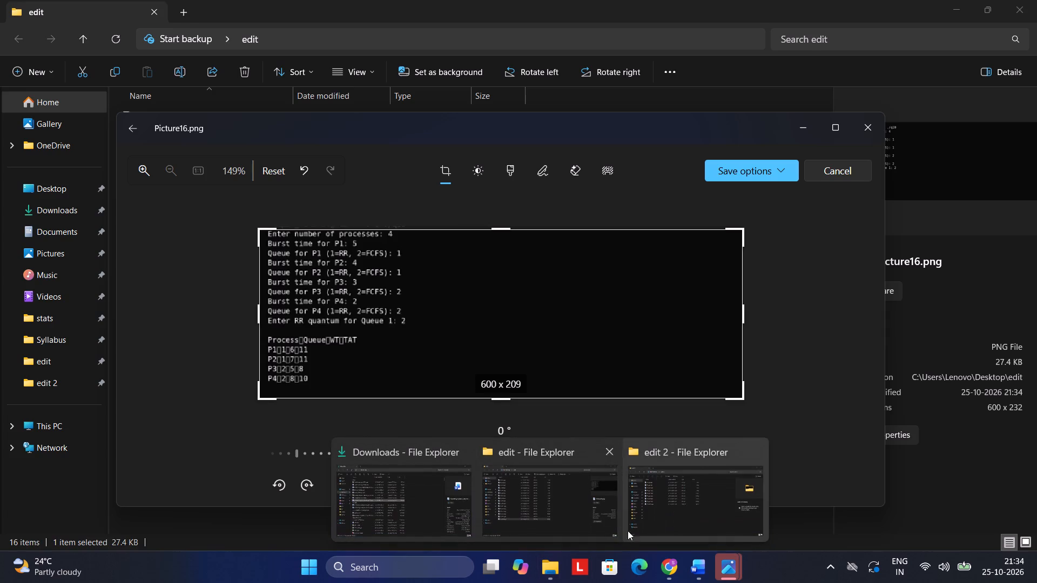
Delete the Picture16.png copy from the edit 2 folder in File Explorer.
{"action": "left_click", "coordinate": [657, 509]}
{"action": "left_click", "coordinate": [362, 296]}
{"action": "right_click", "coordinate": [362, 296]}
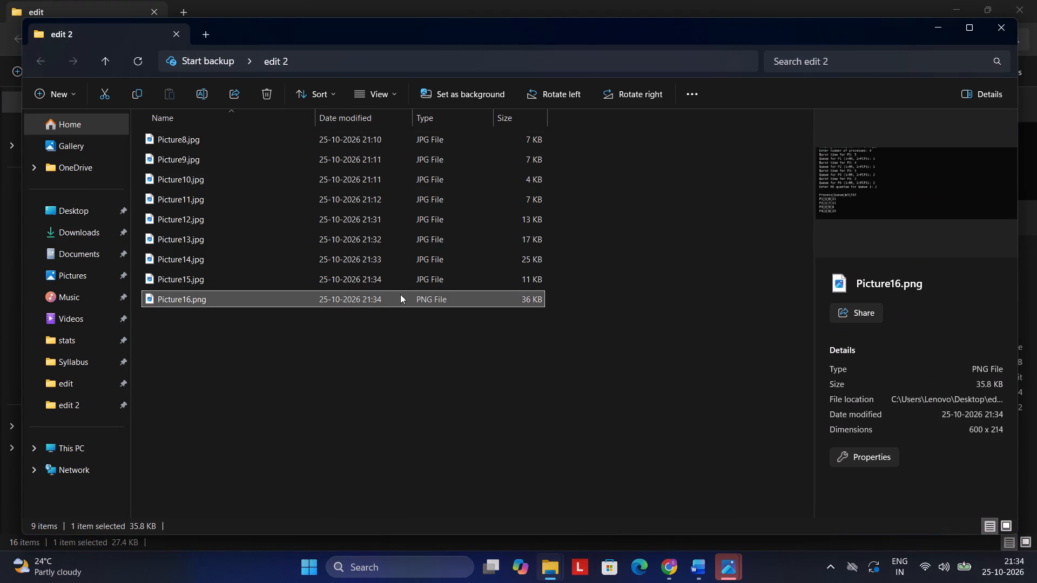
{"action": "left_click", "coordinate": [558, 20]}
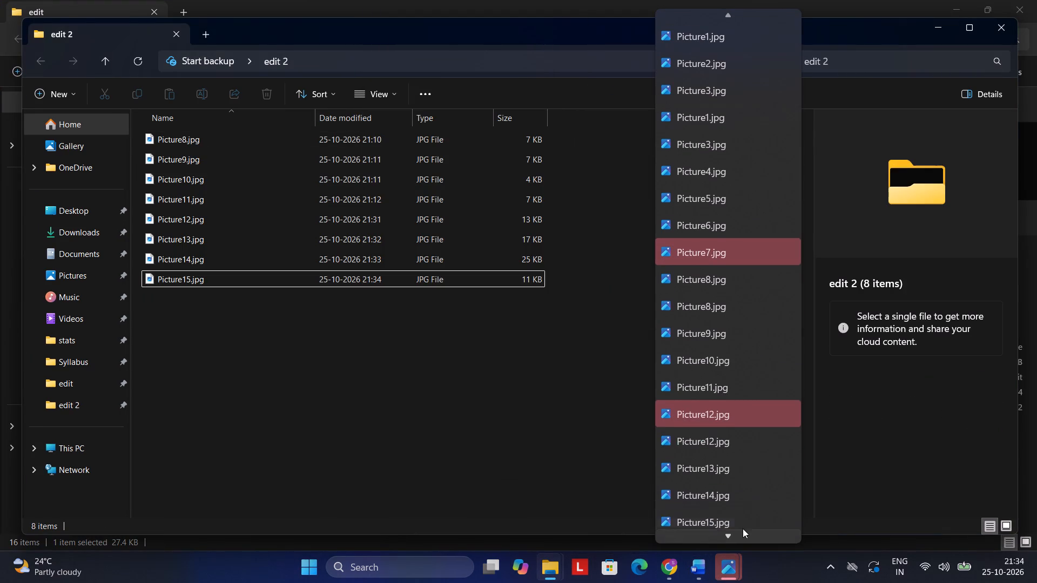
Return to the Picture16.png editor in Photos and save the tighter crop as a copy named Picture16.png in the edit 2 folder.
{"action": "scroll", "coordinate": [729, 512], "scroll_direction": "down", "scroll_amount": 4}
{"action": "left_click", "coordinate": [726, 517]}
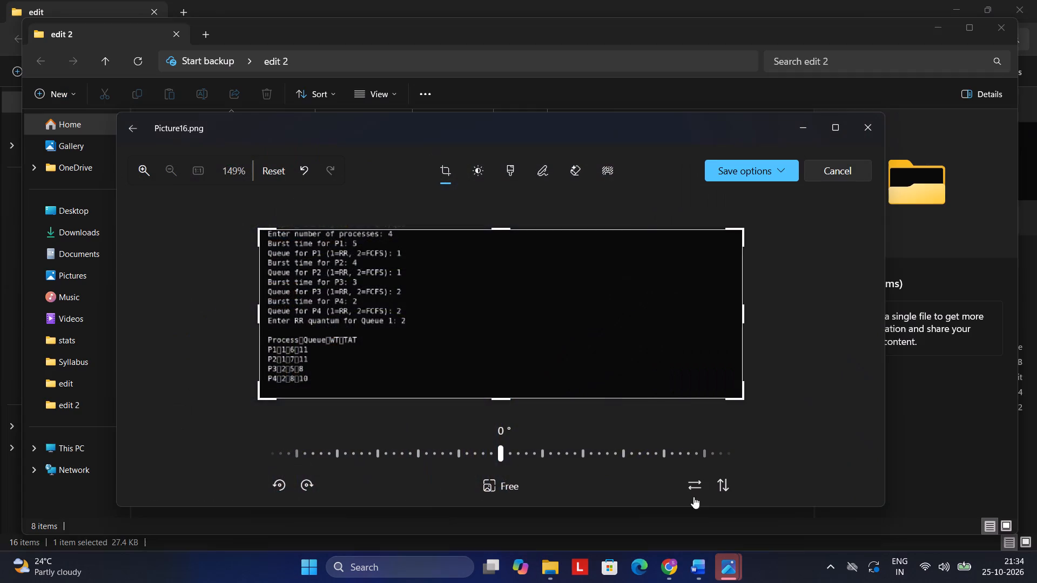
{"action": "left_click", "coordinate": [737, 170]}
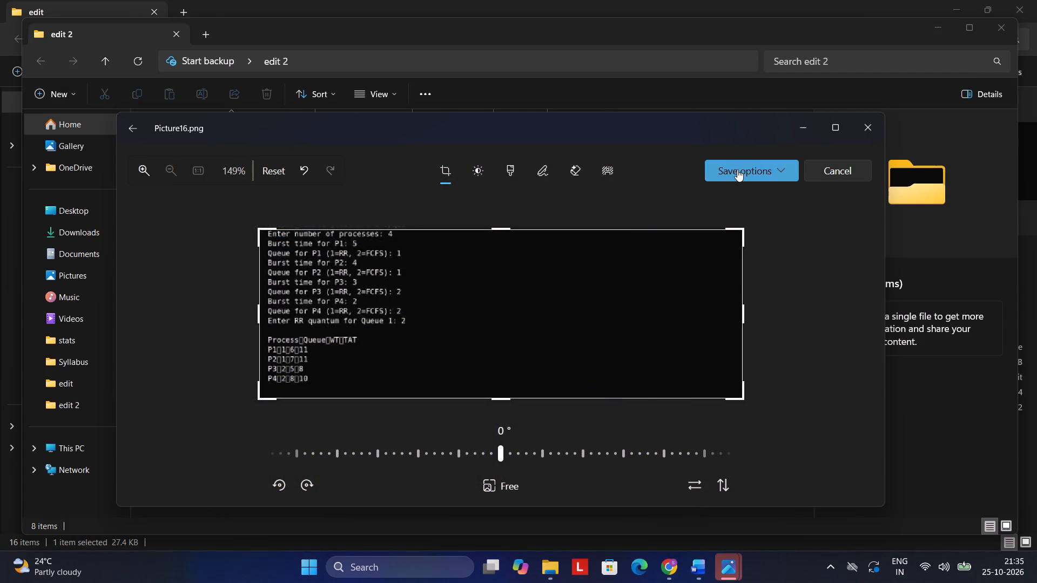
{"action": "left_click", "coordinate": [728, 195]}
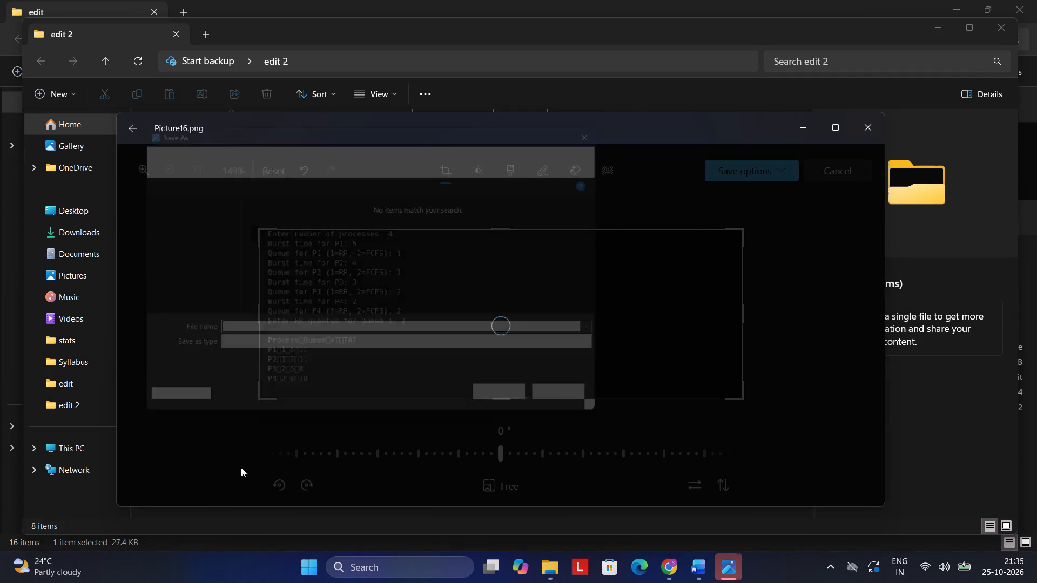
{"action": "left_click", "coordinate": [527, 405]}
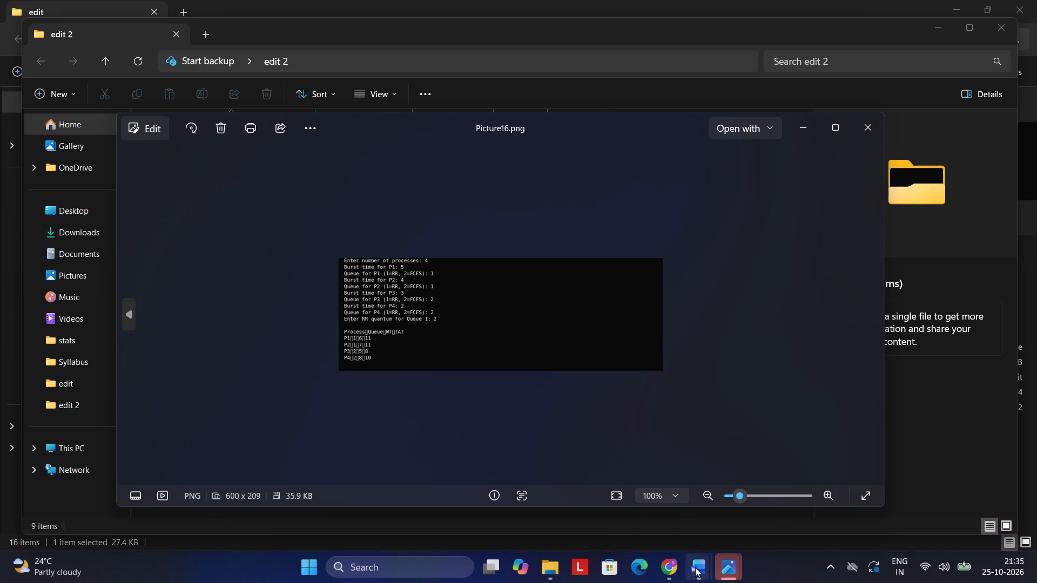
Back in Sresth.docx in Word, replace the q10 output picture with Picture16.png from the edit 2 folder.
{"action": "left_click", "coordinate": [834, 500]}
{"action": "left_click", "coordinate": [556, 364]}
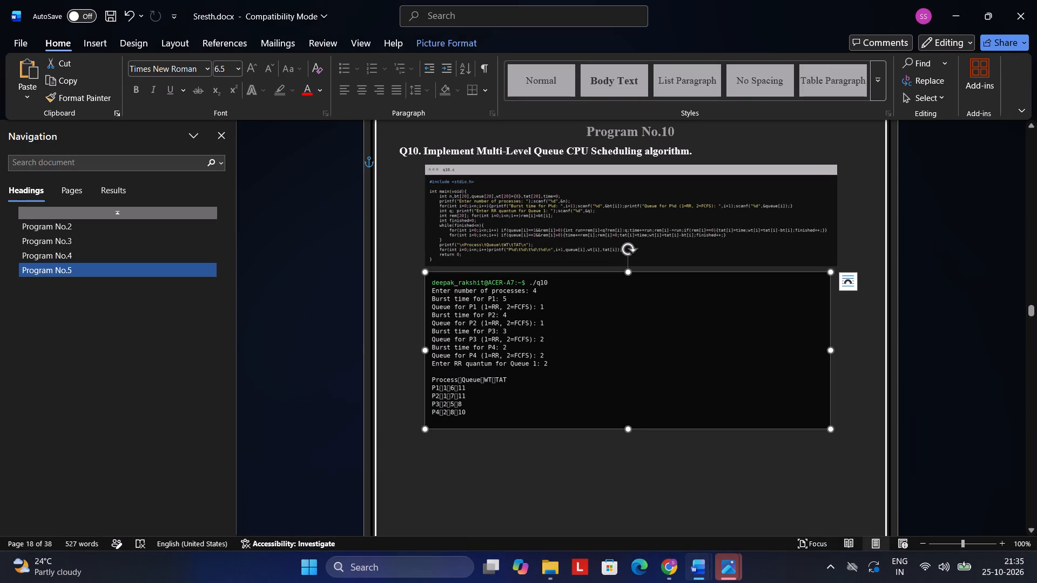
{"action": "right_click", "coordinate": [568, 361]}
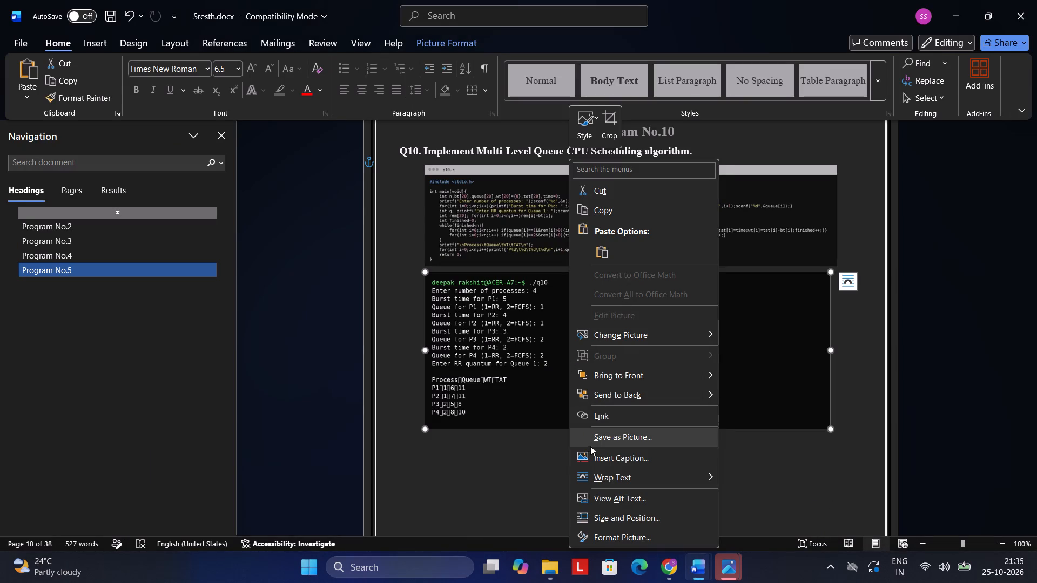
{"action": "left_click", "coordinate": [622, 336]}
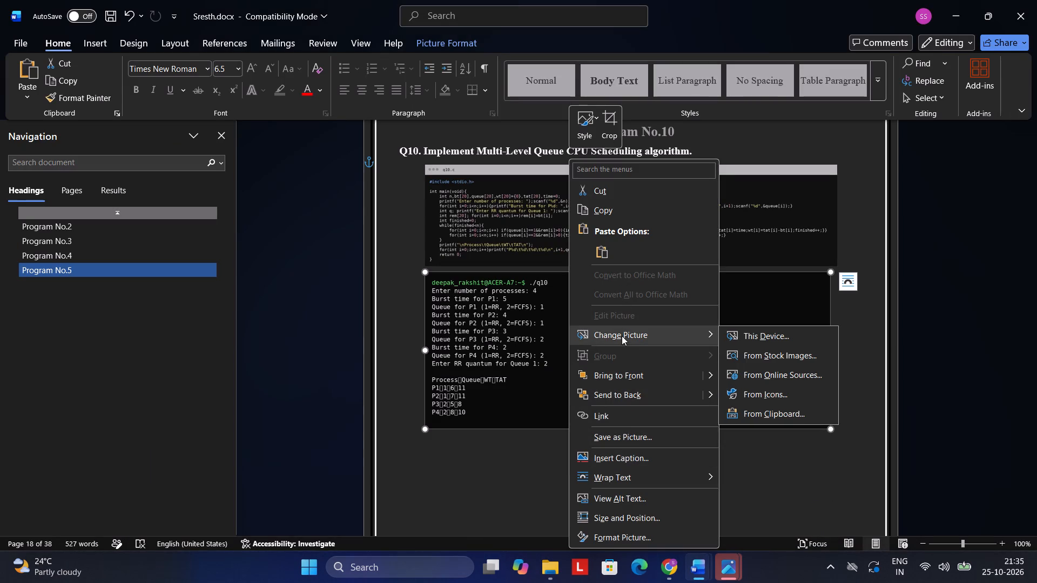
{"action": "left_click", "coordinate": [764, 334]}
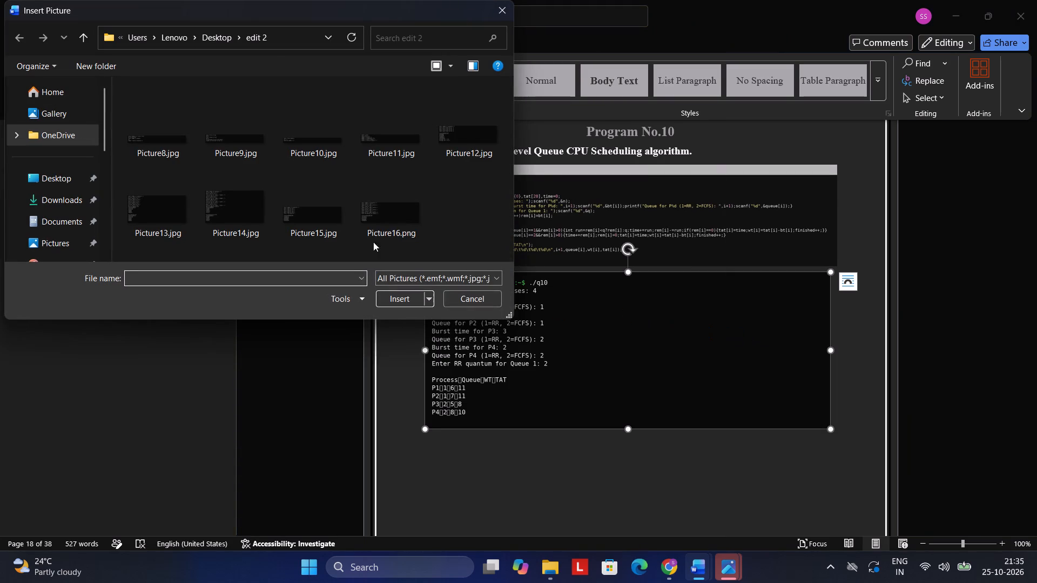
{"action": "left_click", "coordinate": [385, 226]}
{"action": "left_click", "coordinate": [408, 299]}
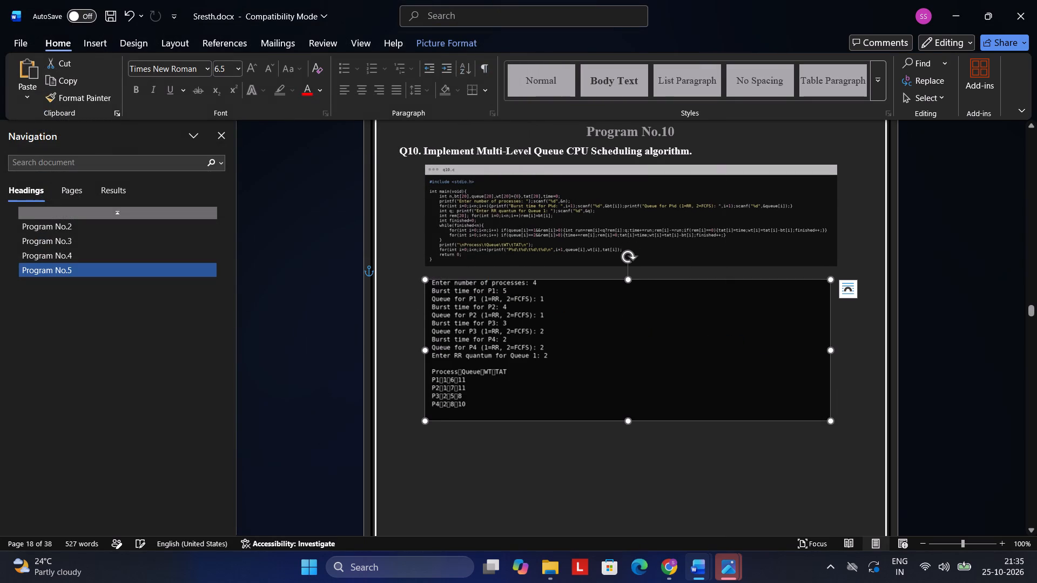
Save the Program No.11 (q11) output picture from the document as Picture17.jpg in the edit folder.
{"action": "scroll", "coordinate": [551, 443], "scroll_direction": "down", "scroll_amount": 3}
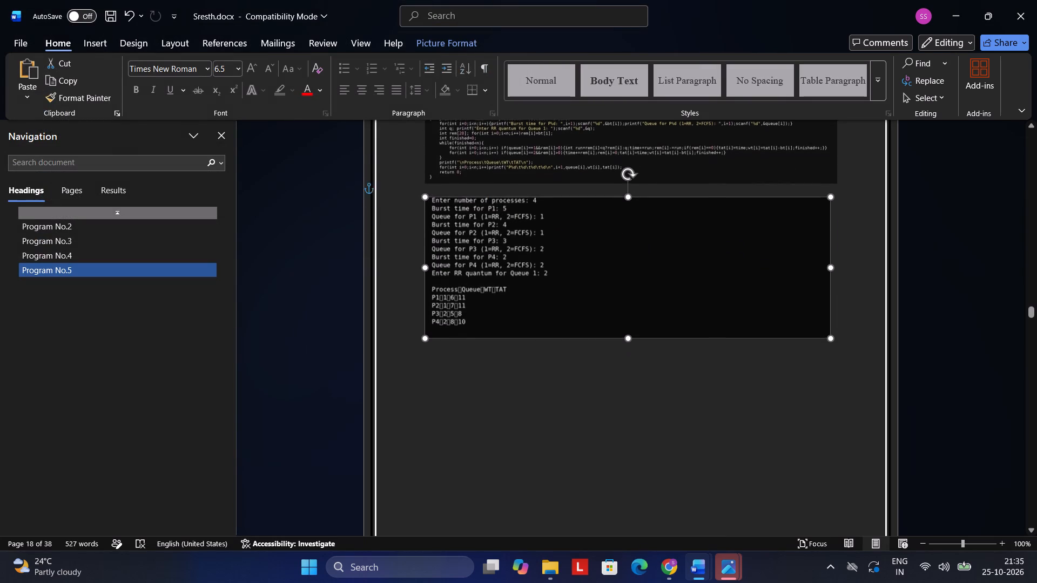
{"action": "scroll", "coordinate": [552, 443], "scroll_direction": "down", "scroll_amount": 18}
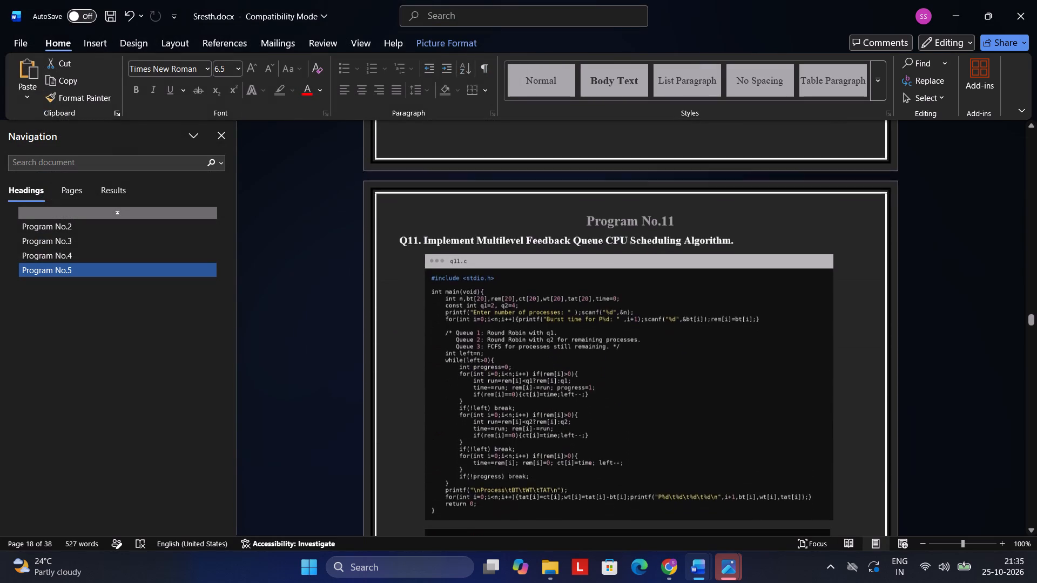
{"action": "scroll", "coordinate": [552, 443], "scroll_direction": "down", "scroll_amount": 2}
{"action": "scroll", "coordinate": [552, 443], "scroll_direction": "up", "scroll_amount": 1}
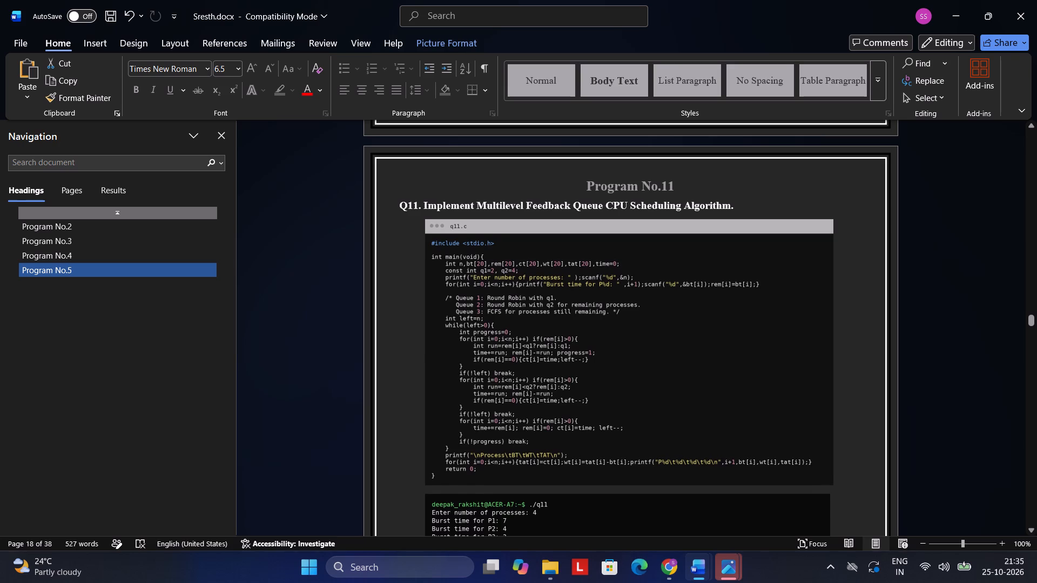
{"action": "scroll", "coordinate": [552, 443], "scroll_direction": "down", "scroll_amount": 3}
{"action": "left_click", "coordinate": [552, 443]}
{"action": "right_click", "coordinate": [552, 443]}
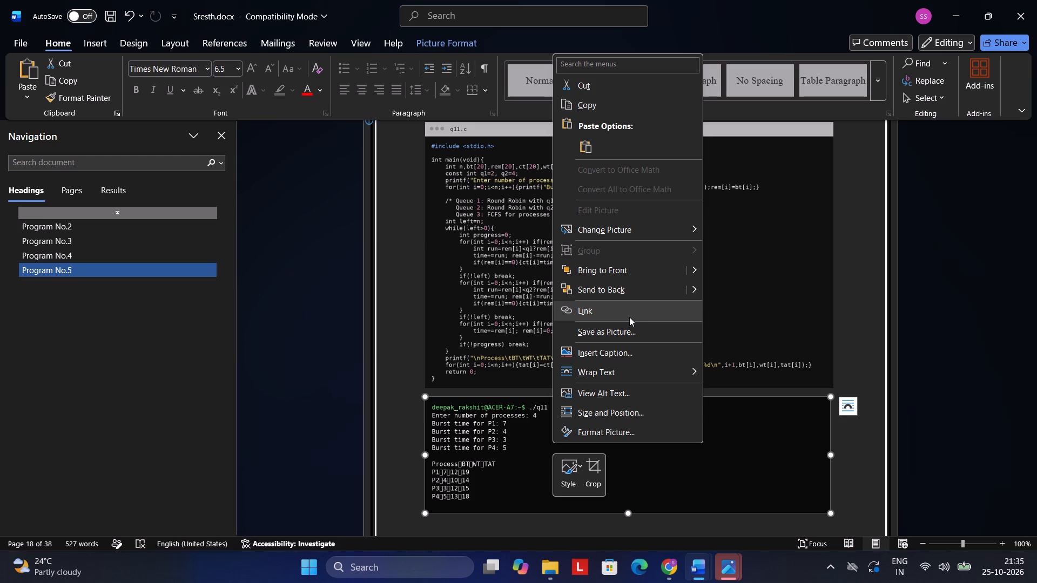
{"action": "left_click", "coordinate": [616, 333]}
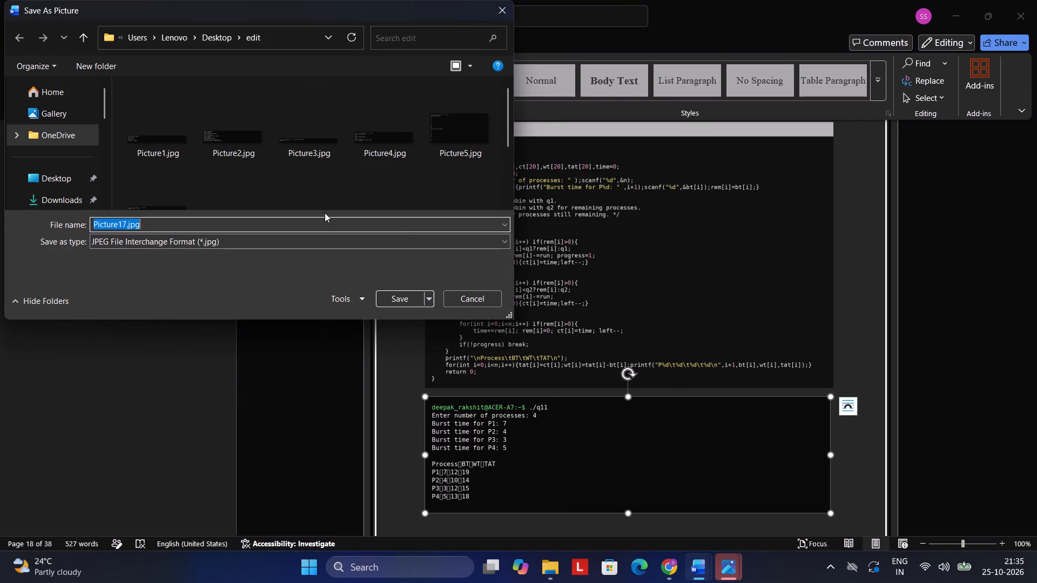
{"action": "left_click", "coordinate": [405, 302]}
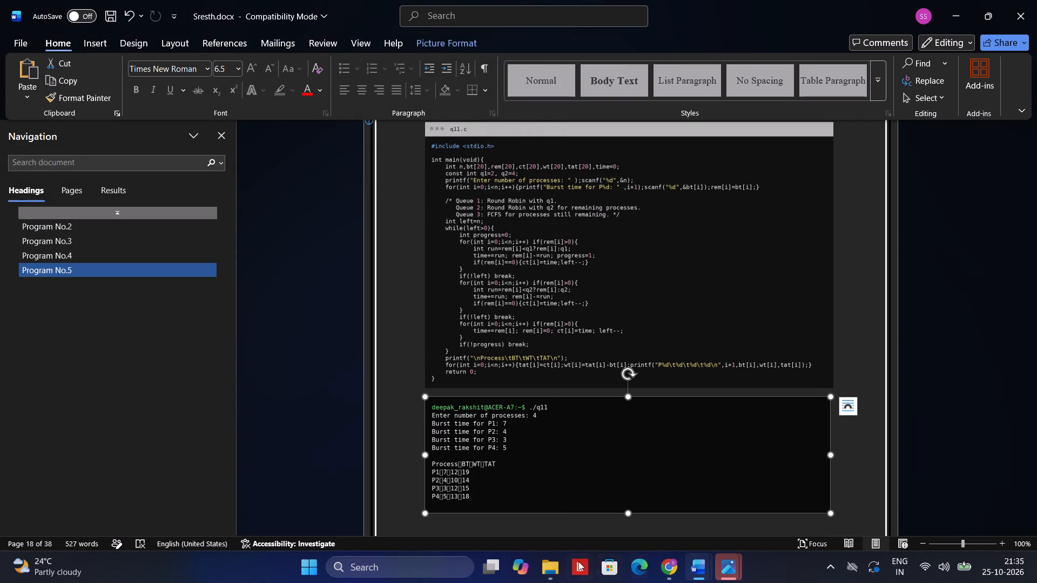
Open Picture17.jpg from the edit folder in File Explorer and crop the prompt line off its upper edge, to 600 x 152.
{"action": "left_click", "coordinate": [545, 561]}
{"action": "left_click", "coordinate": [725, 476]}
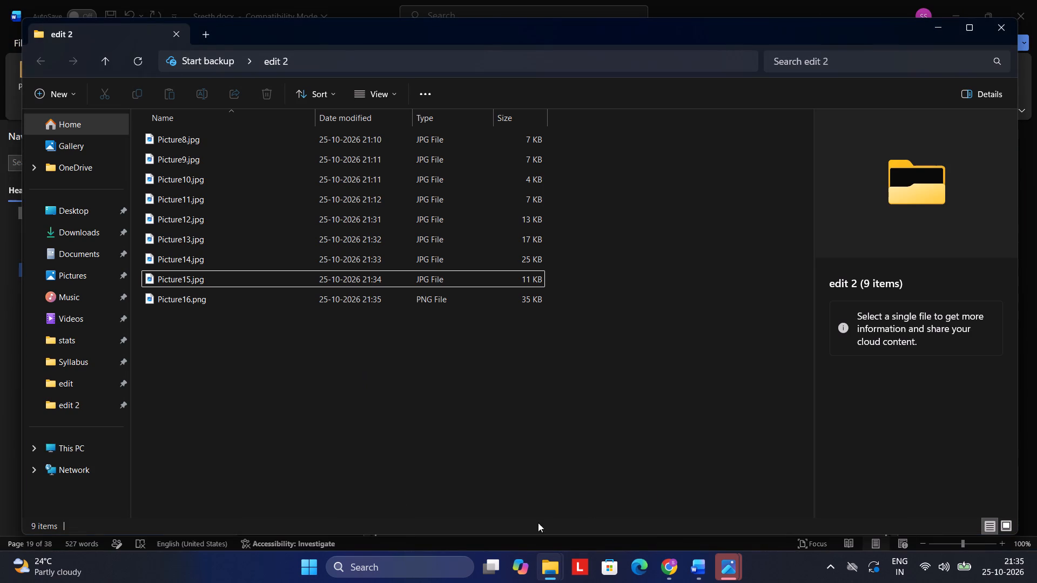
{"action": "left_click", "coordinate": [577, 487]}
{"action": "double_click", "coordinate": [416, 440]}
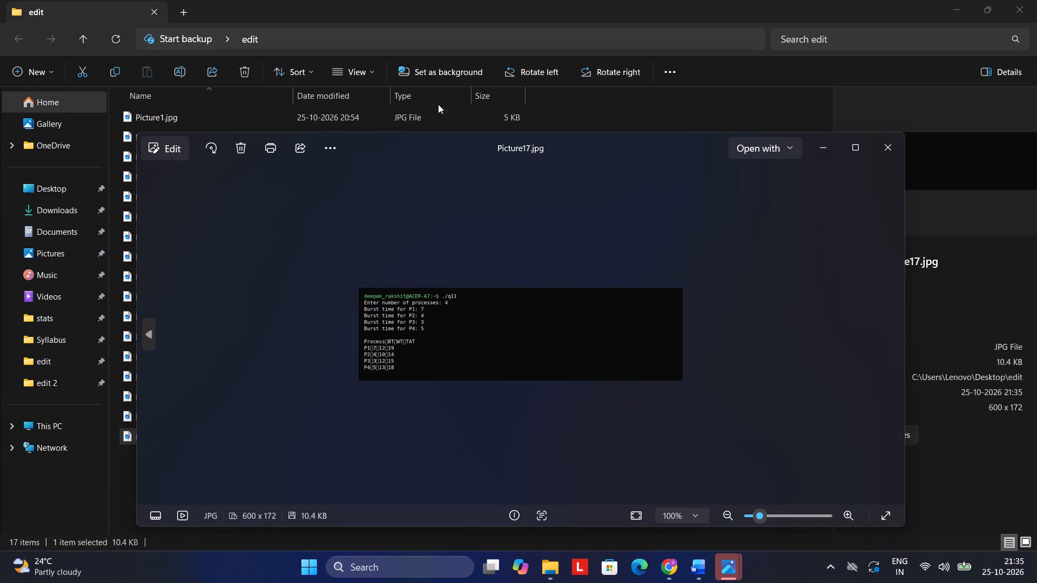
{"action": "left_click_drag", "start_coordinate": [161, 137], "coordinate": [162, 143]}
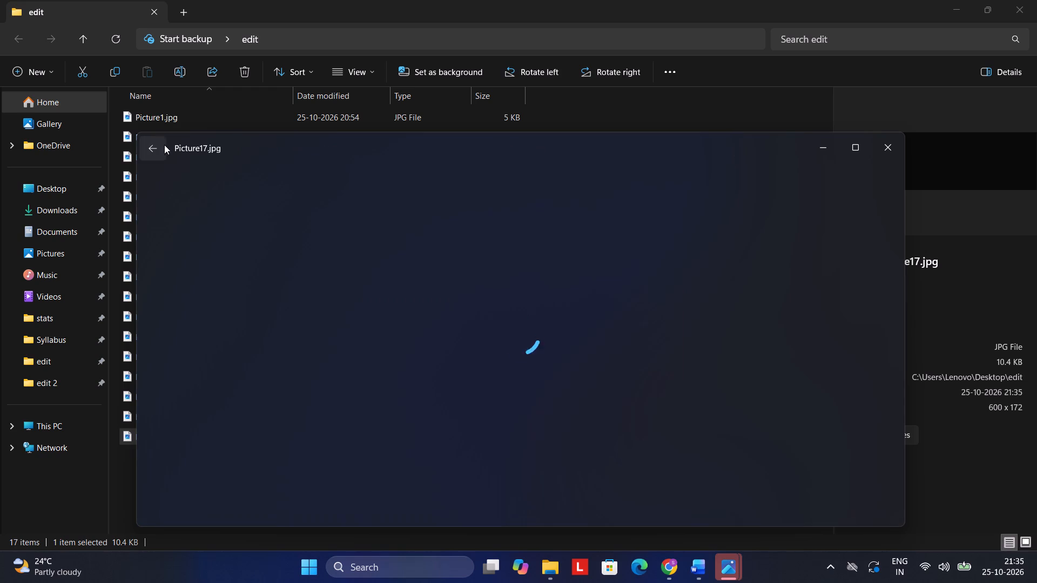
{"action": "left_click_drag", "start_coordinate": [528, 249], "coordinate": [529, 269]}
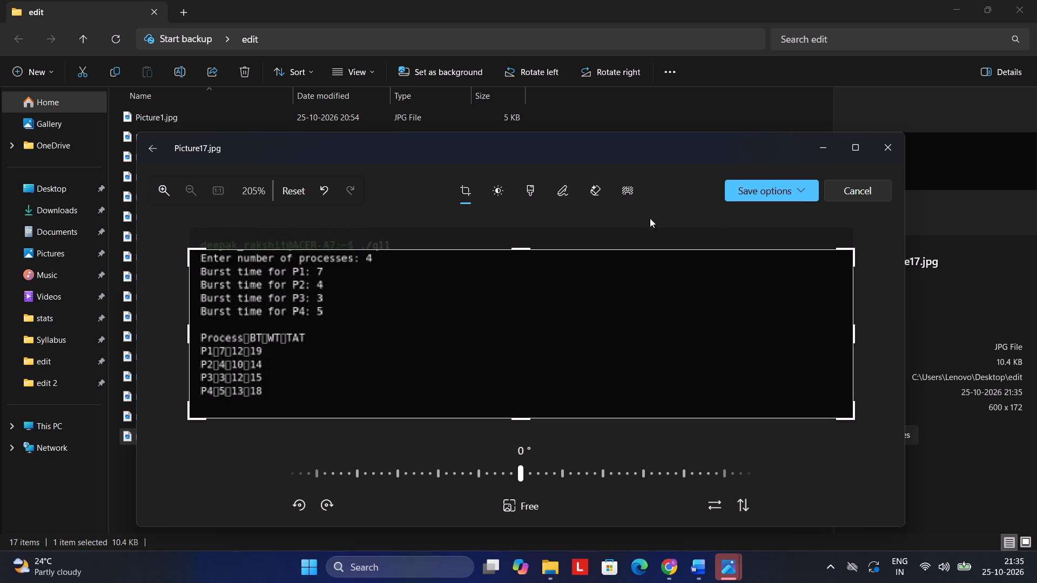
Save the cropped picture as a copy named Picture17.jpg in the edit 2 folder.
{"action": "left_click", "coordinate": [746, 187]}
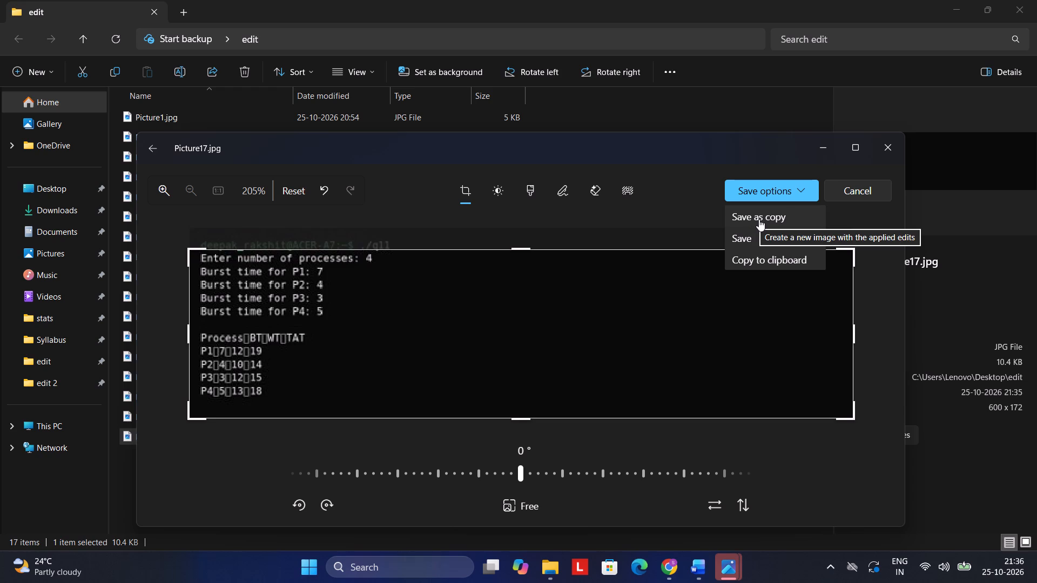
{"action": "left_click", "coordinate": [759, 219]}
{"action": "left_click", "coordinate": [552, 428]}
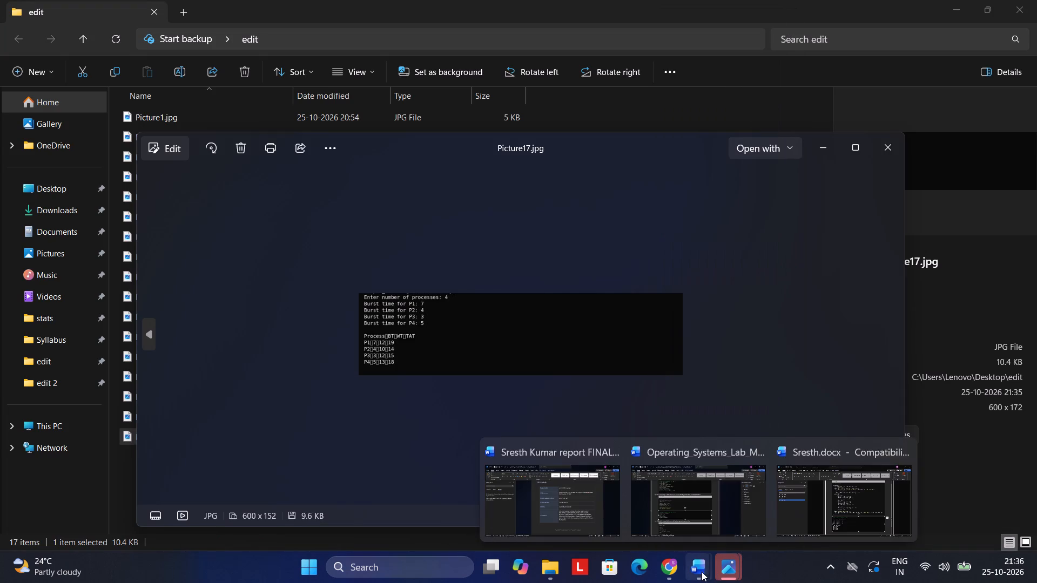
Back in Sresth.docx in Word, replace the q11 output picture with Picture17.jpg from the edit 2 folder.
{"action": "left_click", "coordinate": [810, 507]}
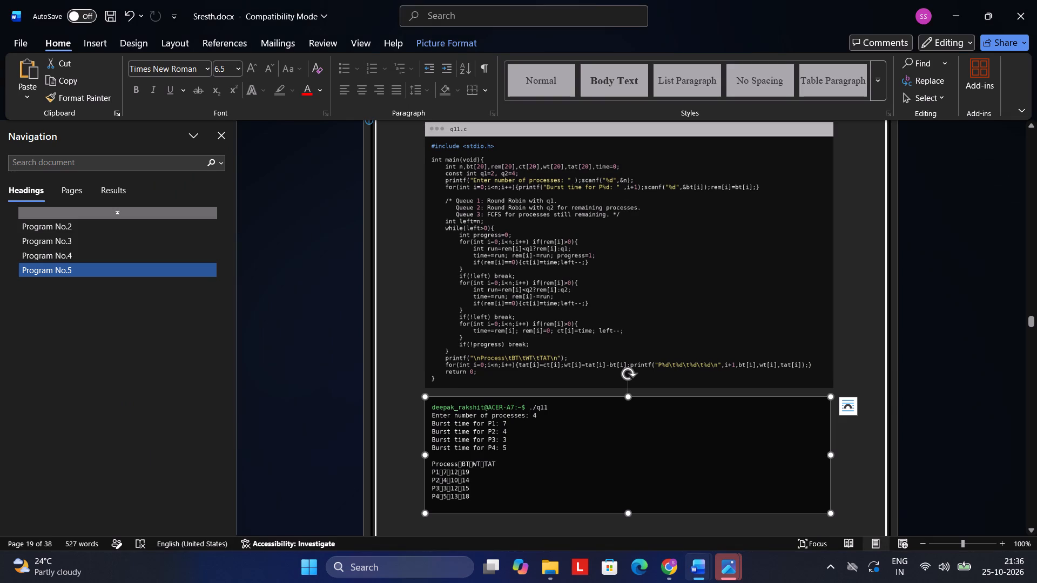
{"action": "left_click", "coordinate": [598, 431]}
{"action": "right_click", "coordinate": [640, 420]}
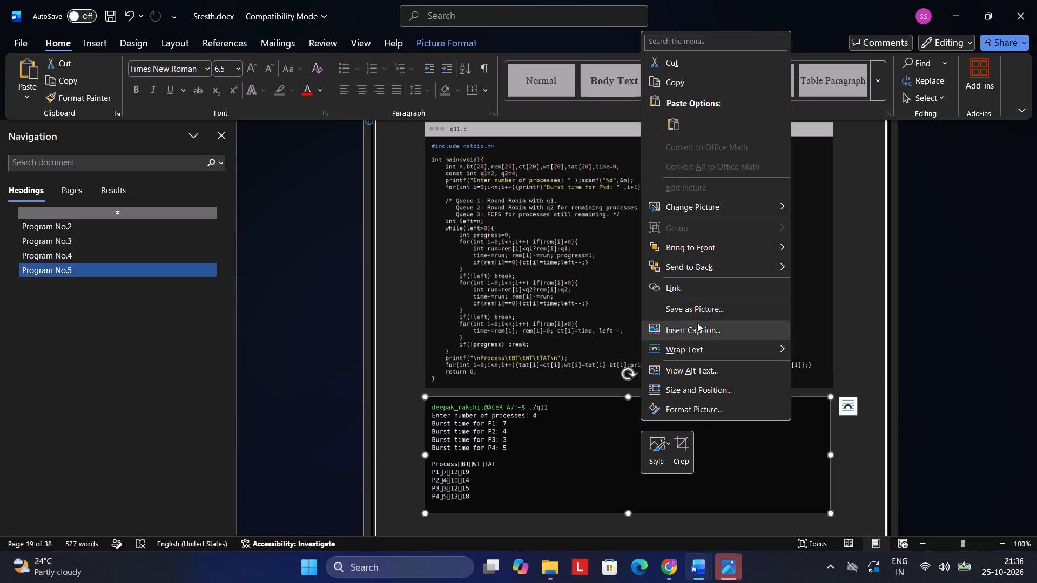
{"action": "left_click", "coordinate": [819, 214]}
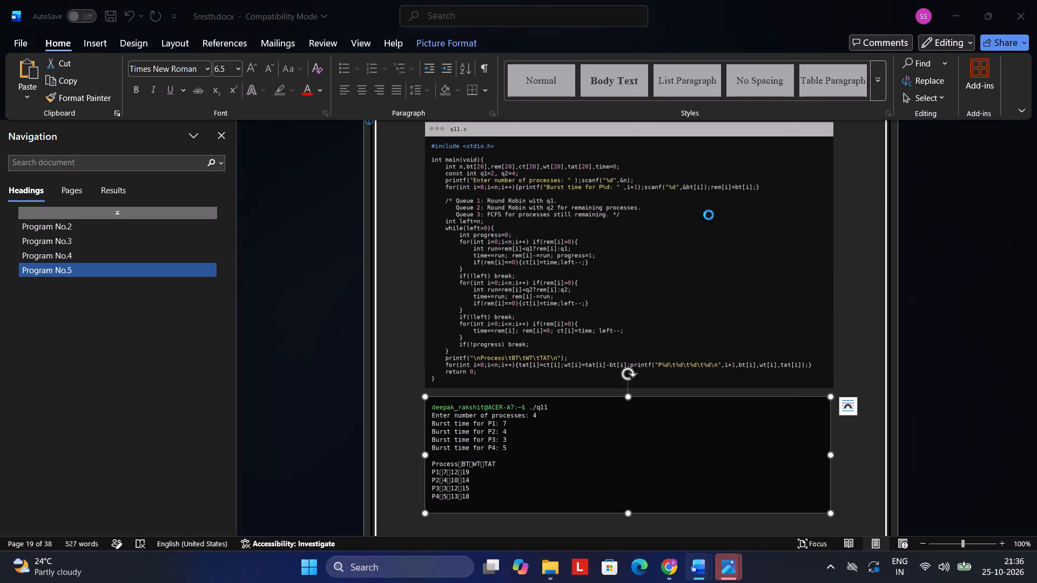
{"action": "left_click", "coordinate": [463, 207]}
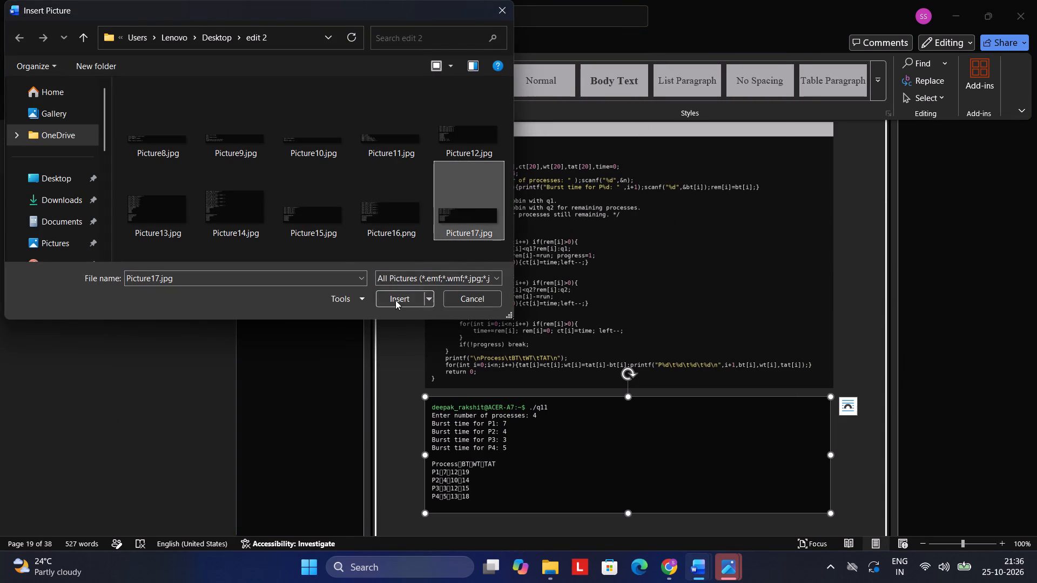
{"action": "left_click", "coordinate": [395, 300]}
Save the Program No.12 (q12) output picture from the document as Picture18.jpg in the edit folder.
{"action": "scroll", "coordinate": [448, 414], "scroll_direction": "down", "scroll_amount": 17}
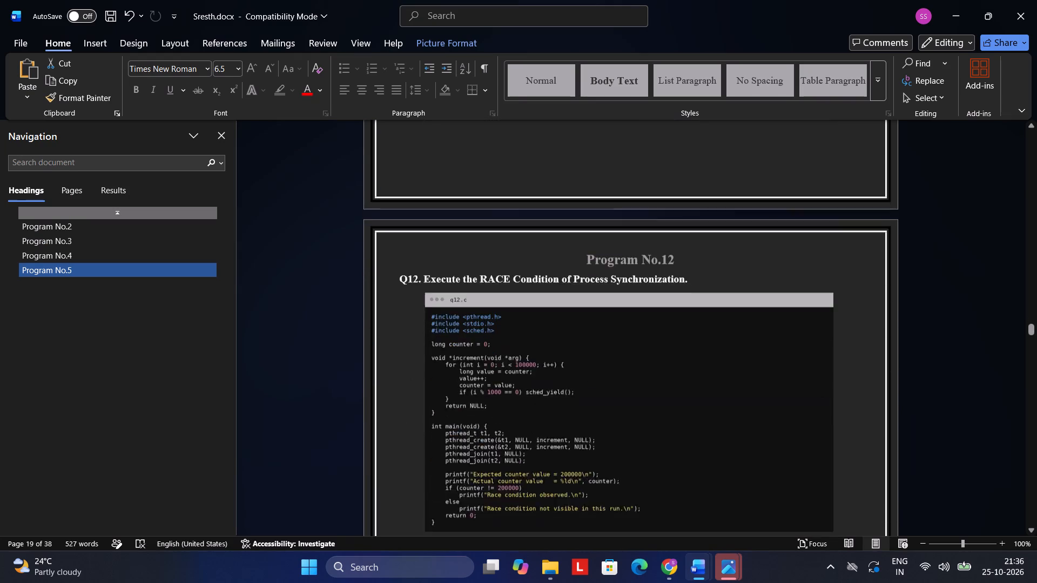
{"action": "scroll", "coordinate": [455, 410], "scroll_direction": "down", "scroll_amount": 8}
{"action": "left_click", "coordinate": [535, 345]}
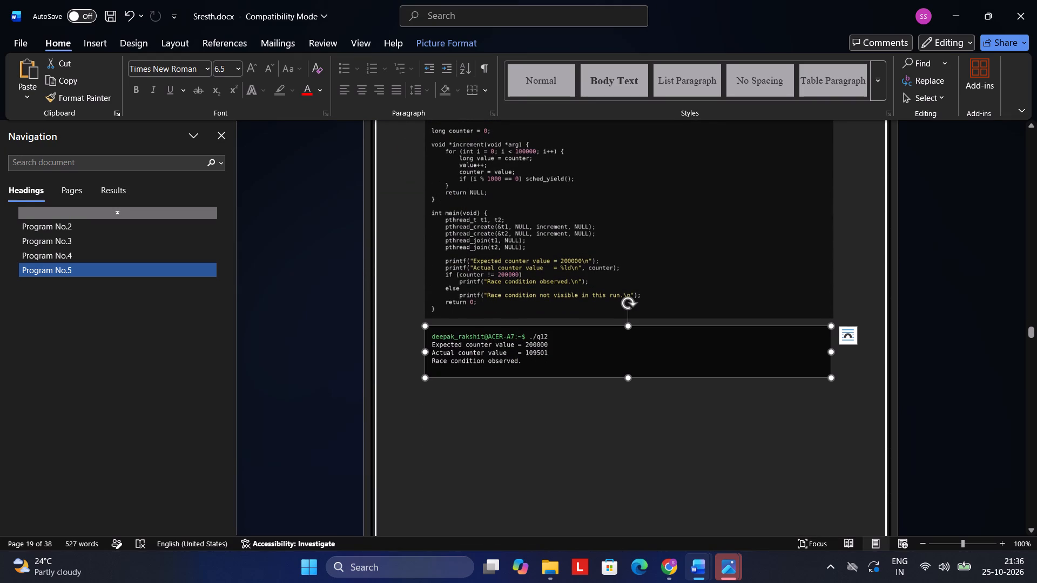
{"action": "right_click", "coordinate": [565, 372]}
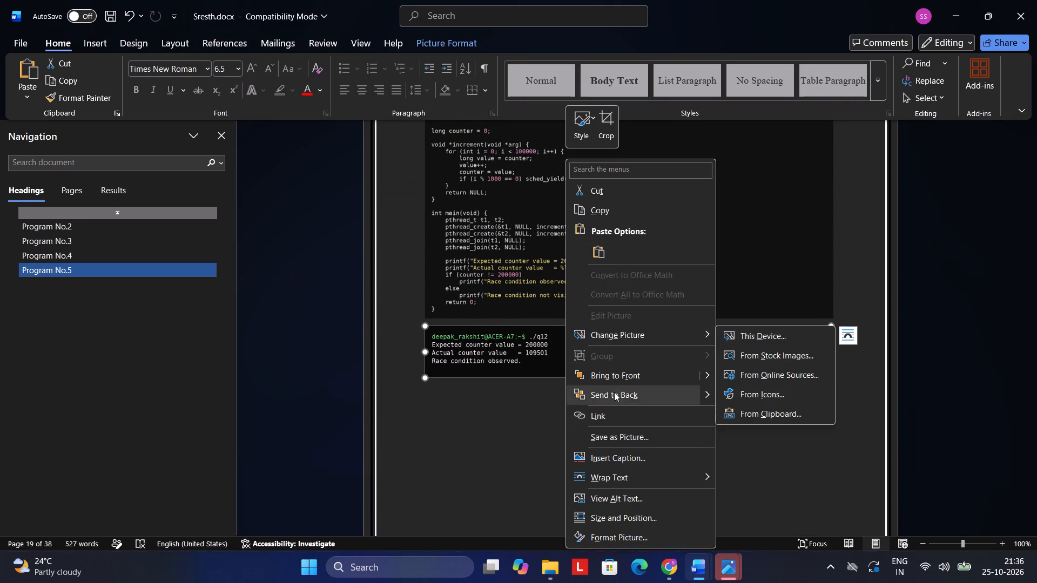
{"action": "left_click", "coordinate": [616, 430]}
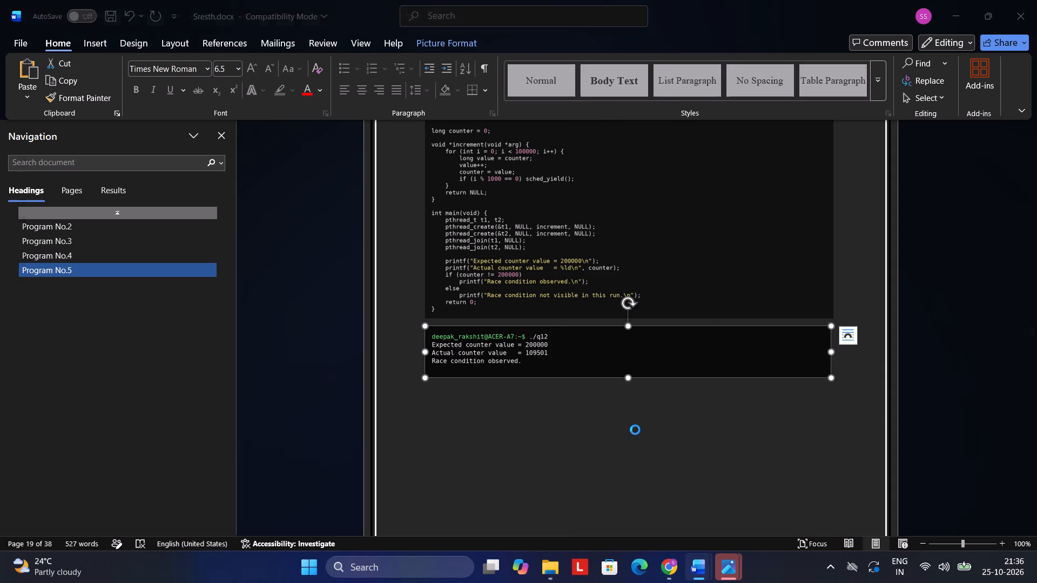
{"action": "left_click", "coordinate": [411, 304]}
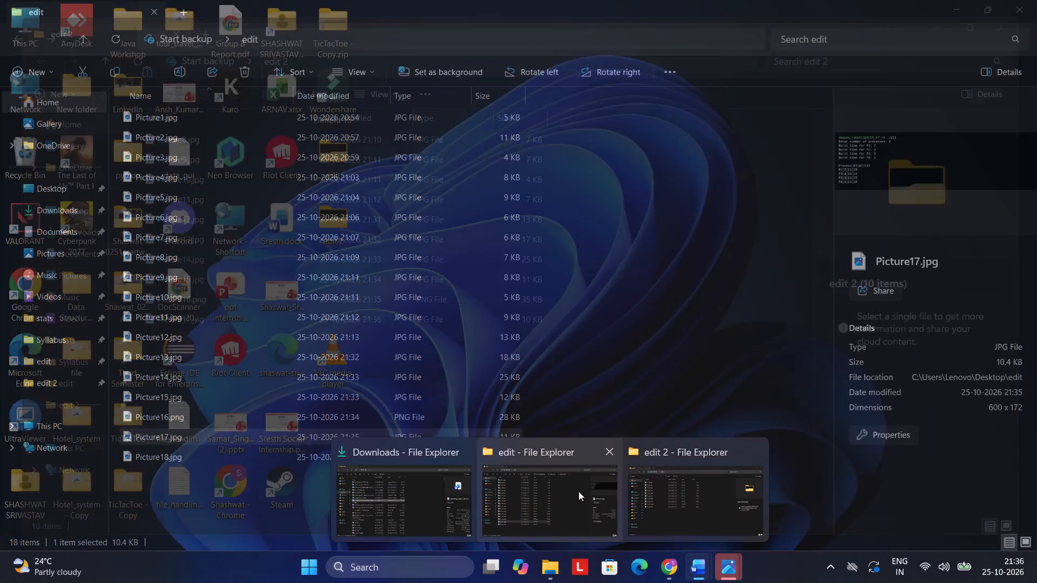
Open Picture18.jpg from the edit folder in File Explorer and crop the prompt line off its upper edge, to 601 x 54.
{"action": "left_click", "coordinate": [578, 491]}
{"action": "double_click", "coordinate": [351, 451]}
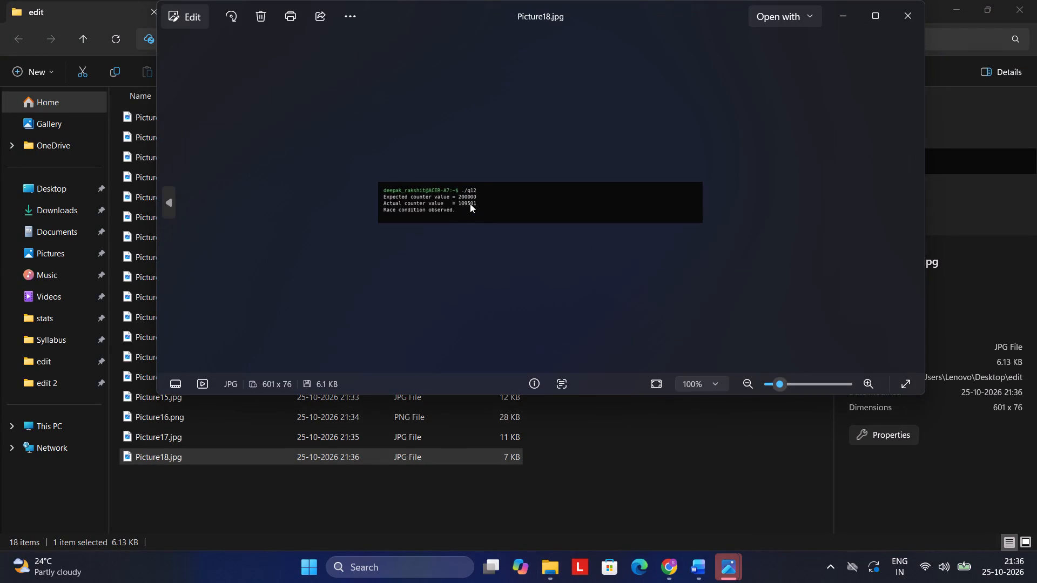
{"action": "left_click", "coordinate": [201, 20]}
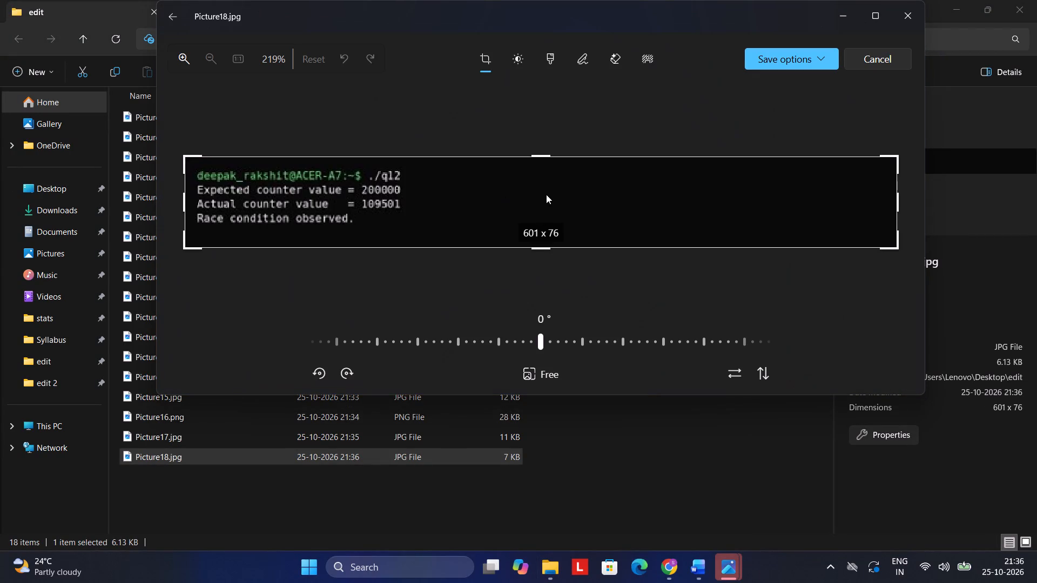
{"action": "left_click_drag", "start_coordinate": [546, 154], "coordinate": [545, 177]}
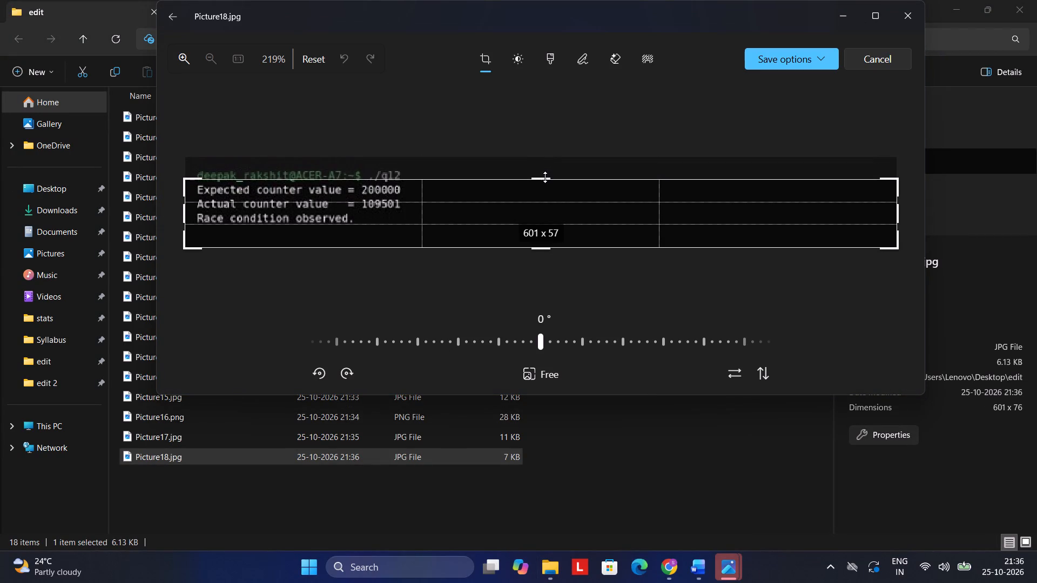
{"action": "left_click_drag", "start_coordinate": [545, 177], "coordinate": [542, 181]}
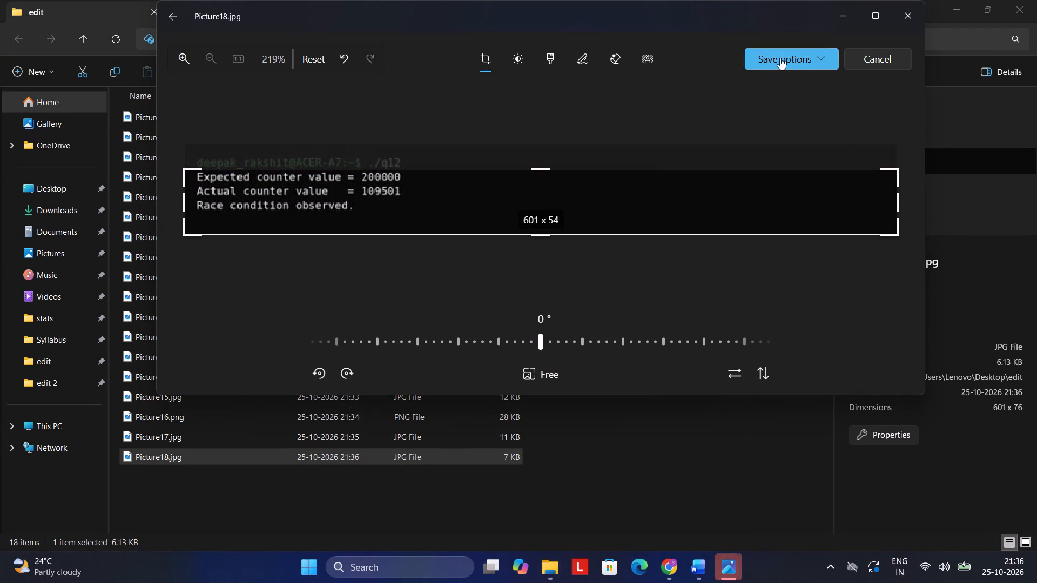
Save the cropped picture as a copy named Picture18.jpg in the edit 2 folder.
{"action": "left_click", "coordinate": [780, 58]}
{"action": "left_click", "coordinate": [775, 87]}
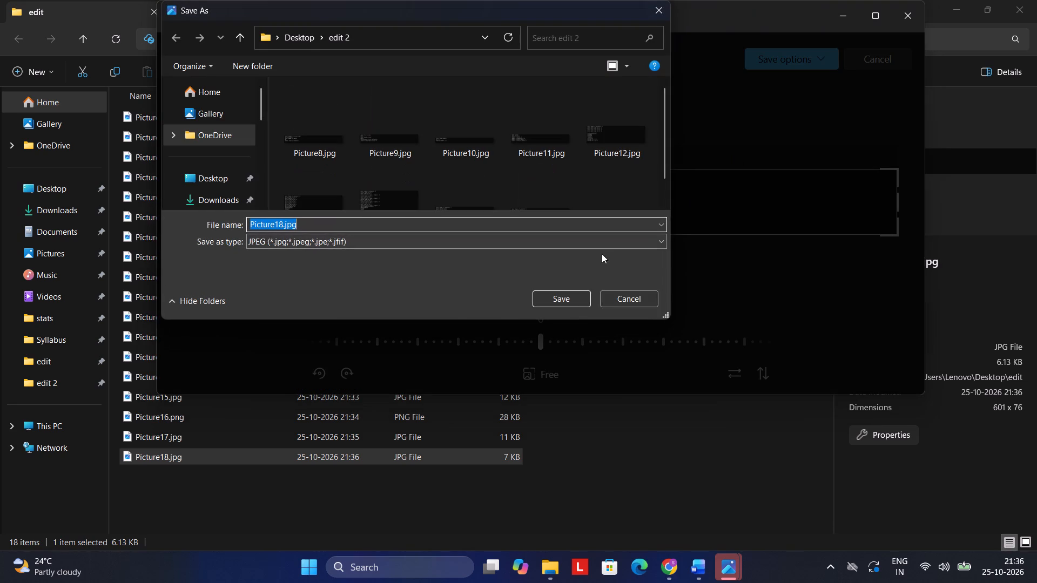
{"action": "left_click", "coordinate": [579, 296]}
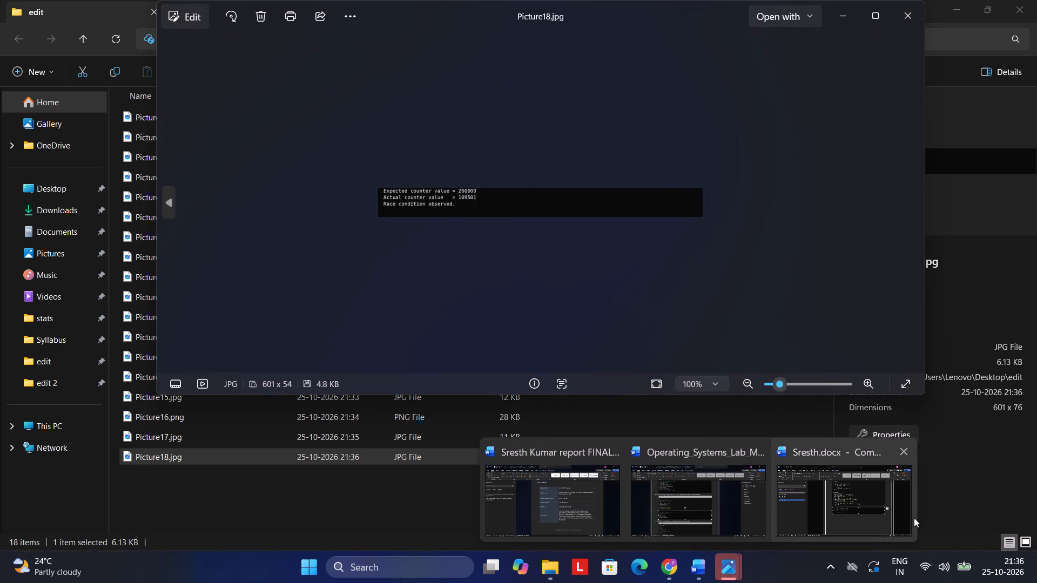
Return to Sresth.docx in Word and replace the q12 output picture with Picture18.jpg from the edit 2 folder.
{"action": "left_click", "coordinate": [877, 505]}
{"action": "left_click", "coordinate": [639, 358]}
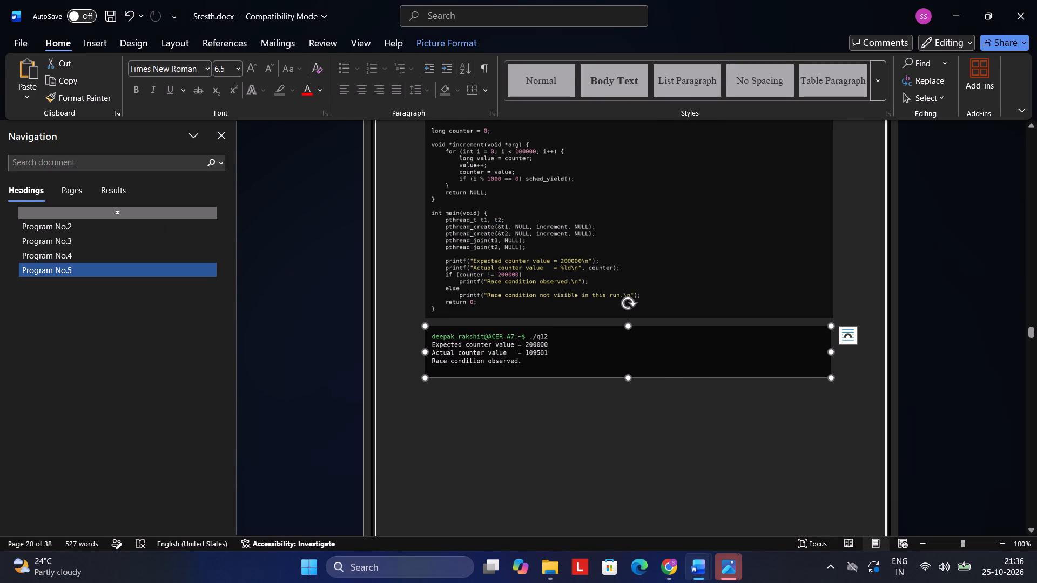
{"action": "right_click", "coordinate": [654, 355]}
{"action": "left_click", "coordinate": [712, 337]}
{"action": "left_click", "coordinate": [820, 337]}
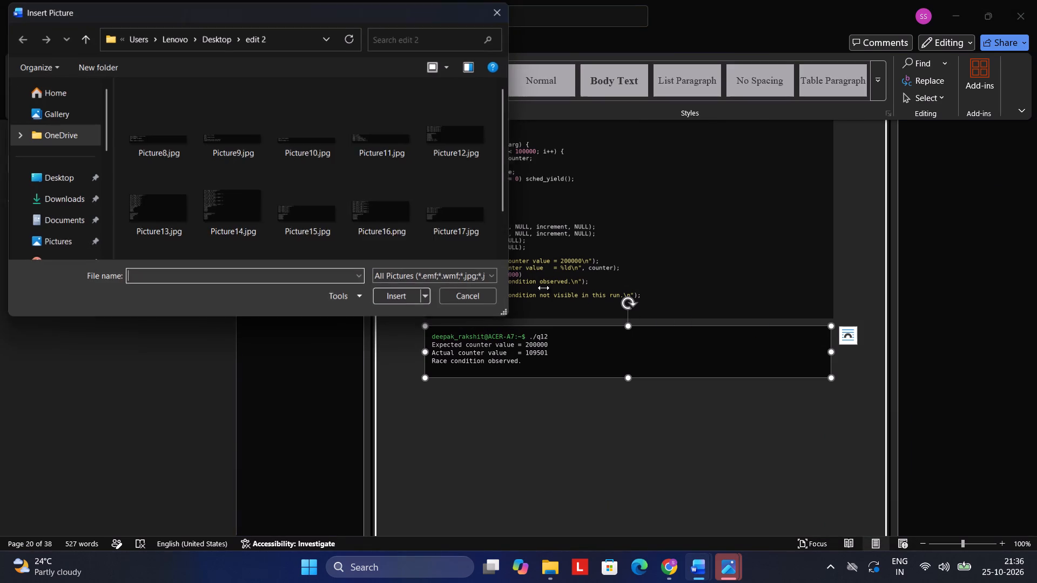
{"action": "scroll", "coordinate": [419, 230], "scroll_direction": "down", "scroll_amount": 5}
{"action": "left_click", "coordinate": [176, 244]}
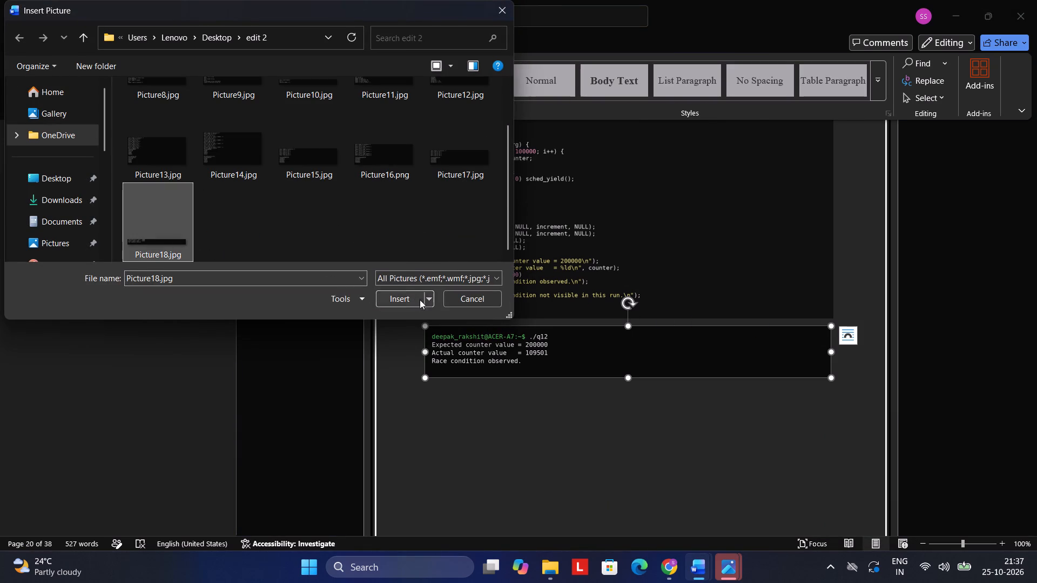
{"action": "left_click", "coordinate": [408, 299]}
Select the Program No.13 (q13) output picture in the document and open its picture options.
{"action": "scroll", "coordinate": [551, 485], "scroll_direction": "down", "scroll_amount": 15}
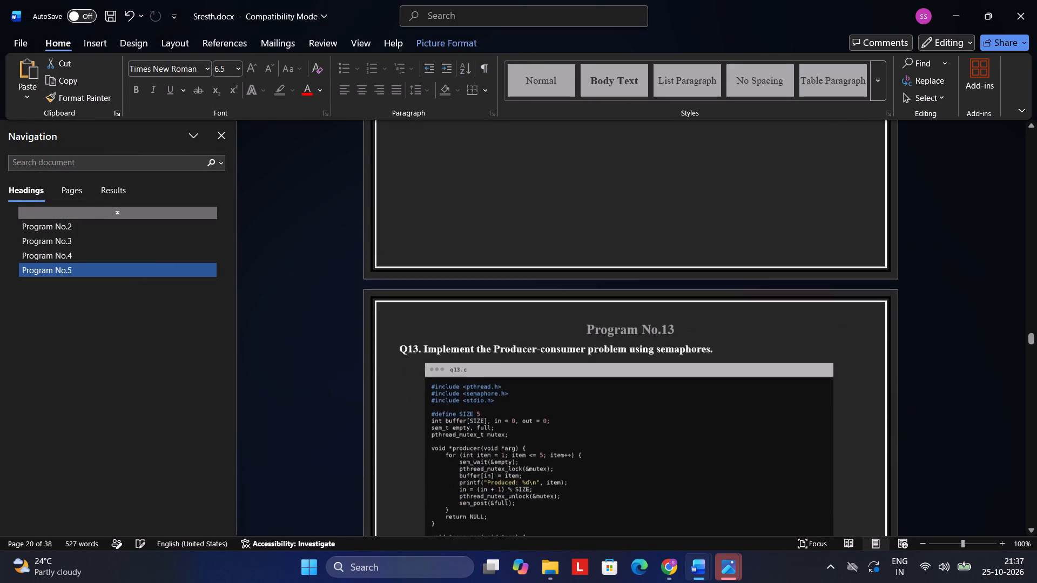
{"action": "scroll", "coordinate": [558, 458], "scroll_direction": "down", "scroll_amount": 10}
{"action": "left_click", "coordinate": [537, 429]}
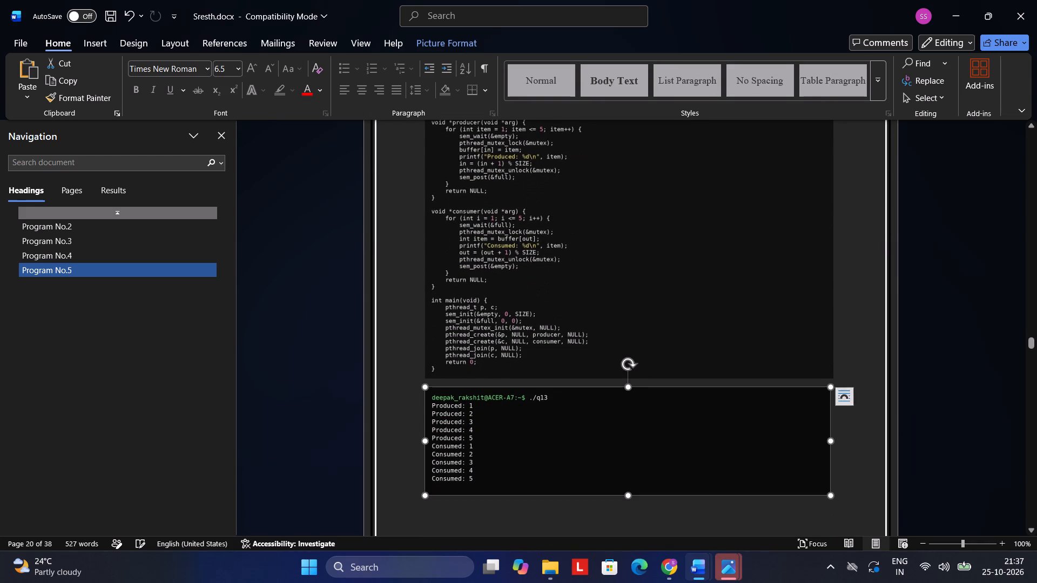
{"action": "scroll", "coordinate": [578, 425], "scroll_direction": "down", "scroll_amount": 1}
{"action": "right_click", "coordinate": [578, 404]}
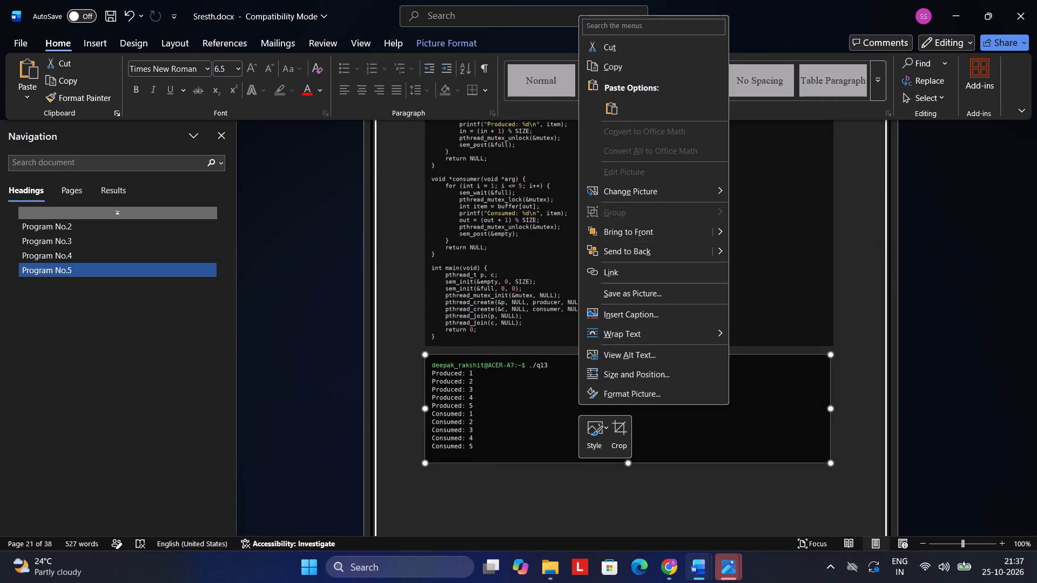
Close the leftover Photos windows of the already processed pictures, from Picture18.jpg back through Picture9.jpg.
{"action": "scroll", "coordinate": [753, 482], "scroll_direction": "down", "scroll_amount": 10}
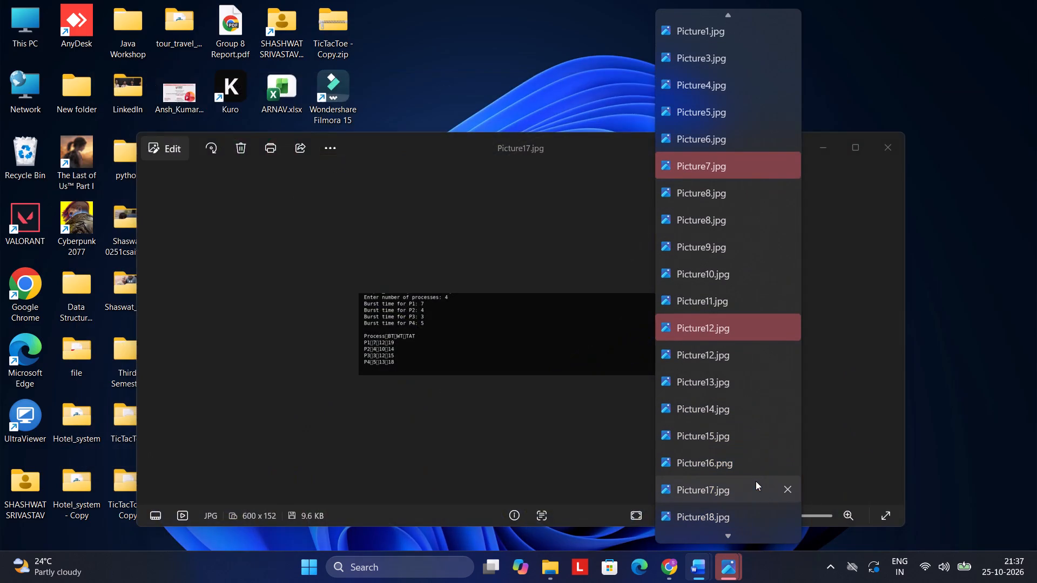
{"action": "left_click", "coordinate": [784, 516]}
{"action": "left_click", "coordinate": [785, 499]}
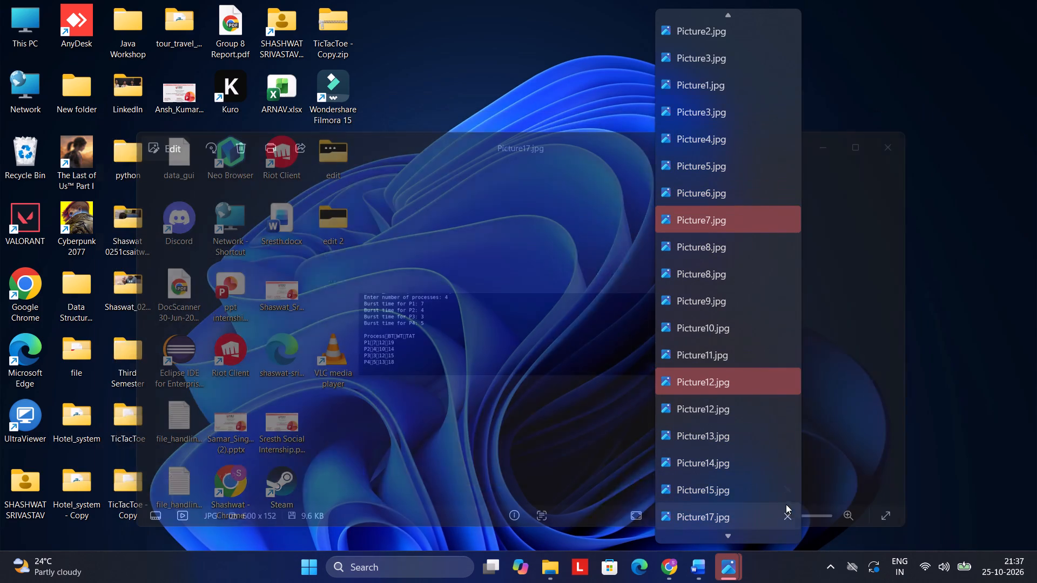
{"action": "left_click", "coordinate": [786, 509]}
{"action": "left_click", "coordinate": [783, 496]}
{"action": "left_click", "coordinate": [789, 510]}
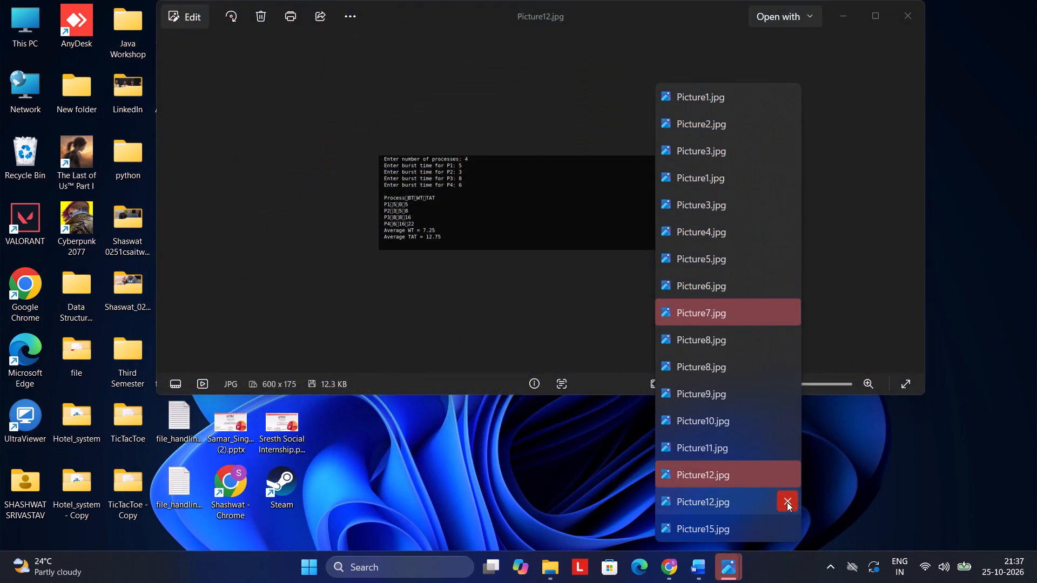
{"action": "left_click", "coordinate": [787, 502]}
{"action": "left_click", "coordinate": [787, 501]}
{"action": "left_click", "coordinate": [787, 501]}
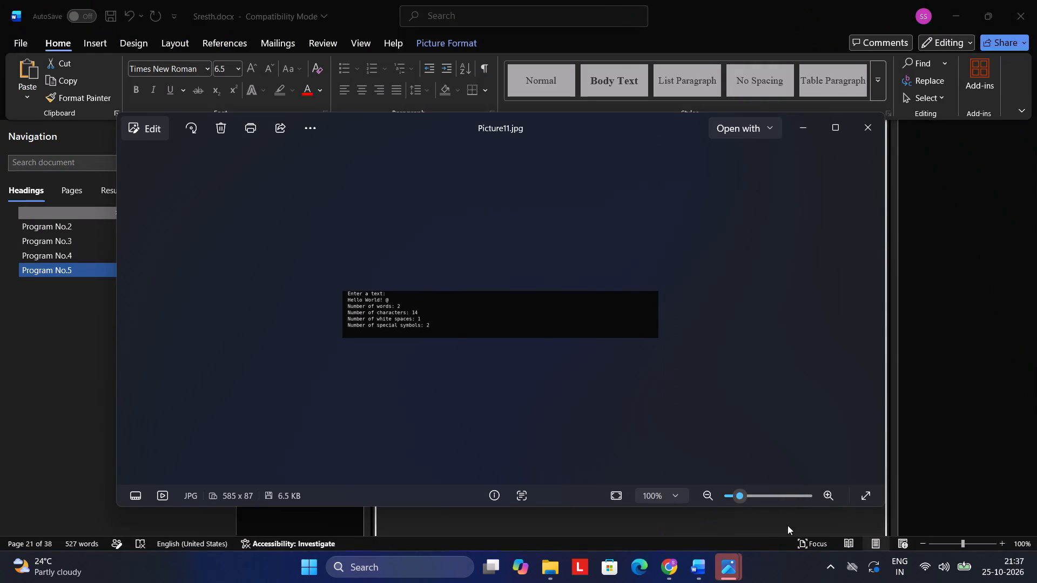
{"action": "left_click", "coordinate": [1021, 493]}
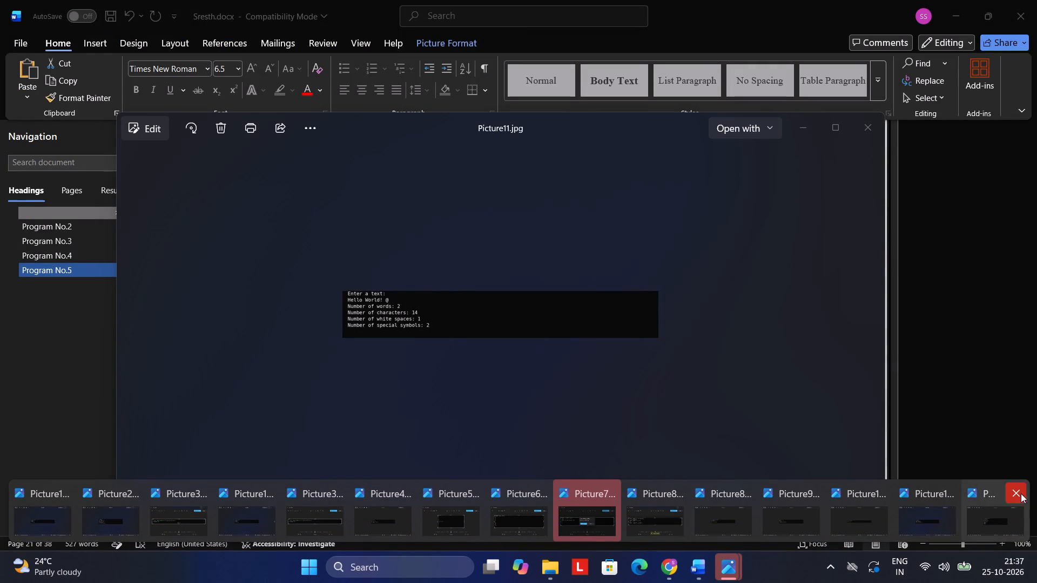
{"action": "left_click", "coordinate": [1015, 487]}
{"action": "left_click", "coordinate": [1008, 488]}
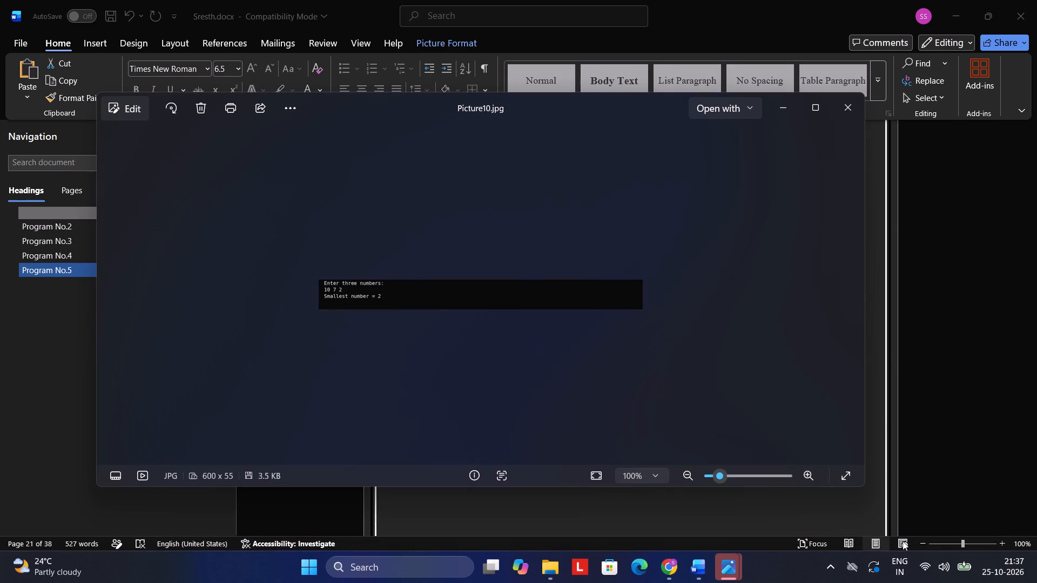
{"action": "left_click", "coordinate": [1020, 485]}
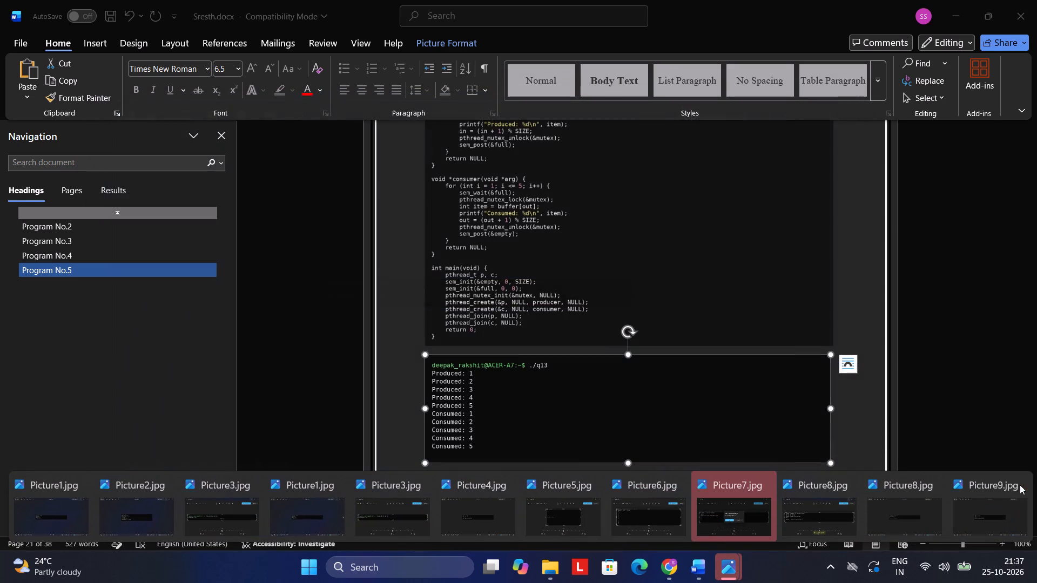
{"action": "left_click", "coordinate": [1019, 482]}
{"action": "left_click", "coordinate": [1019, 480]}
{"action": "left_click", "coordinate": [1016, 477]}
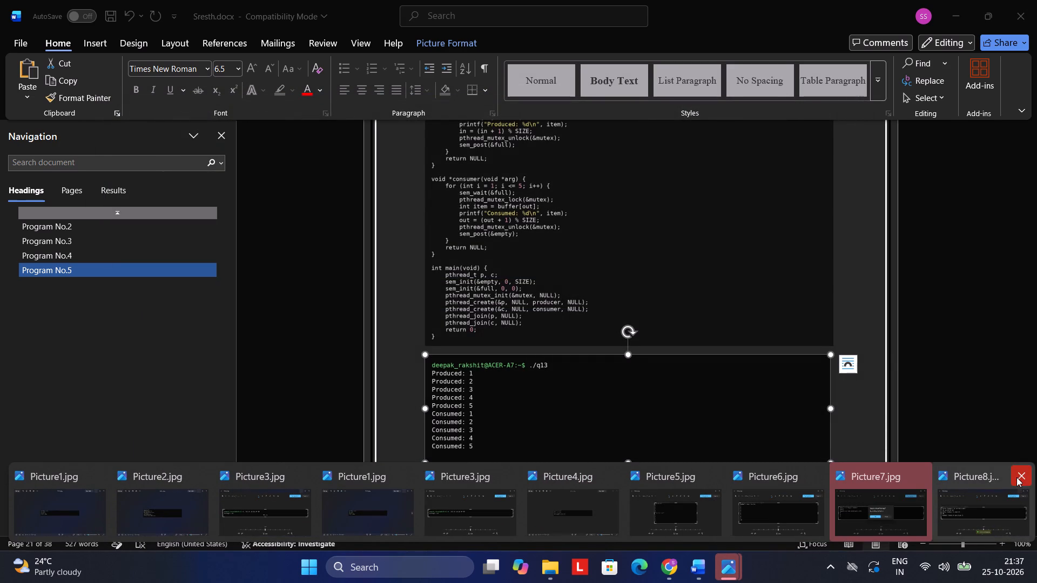
Close the leftover Picture4.jpg and Picture5.jpg Photos windows, discarding Picture5.jpg's unsaved edits.
{"action": "left_click", "coordinate": [1019, 476]}
{"action": "double_click", "coordinate": [1027, 473]}
{"action": "left_click", "coordinate": [923, 472]}
{"action": "left_click", "coordinate": [923, 472]}
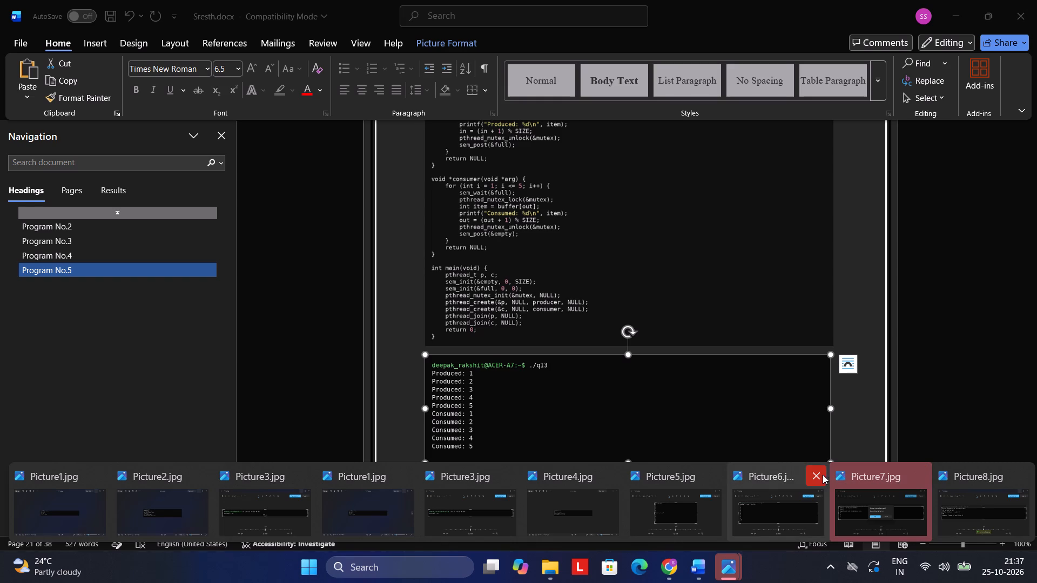
{"action": "left_click", "coordinate": [823, 474]}
{"action": "left_click", "coordinate": [719, 472]}
{"action": "double_click", "coordinate": [610, 477]}
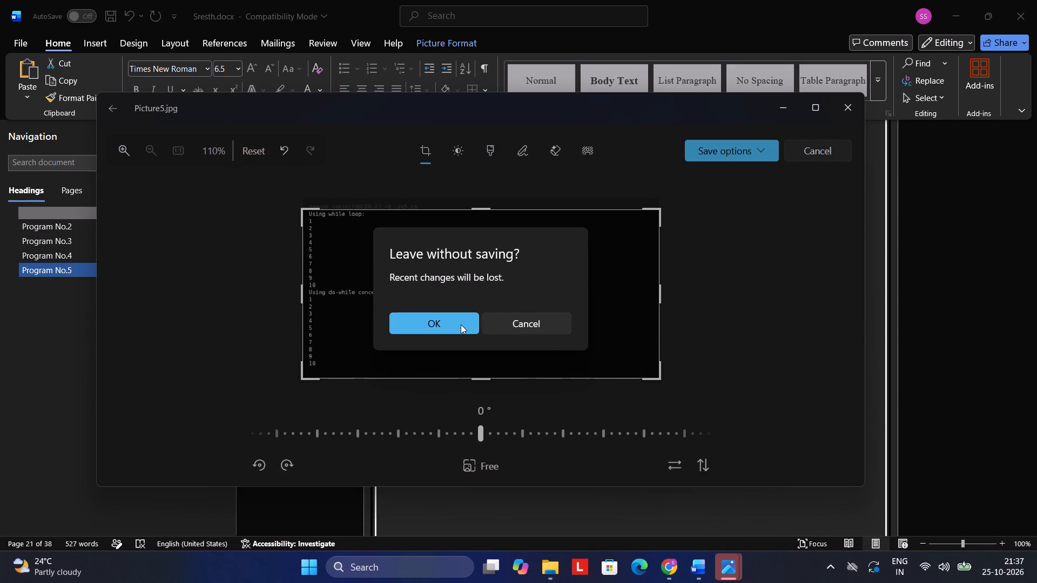
{"action": "left_click", "coordinate": [461, 324]}
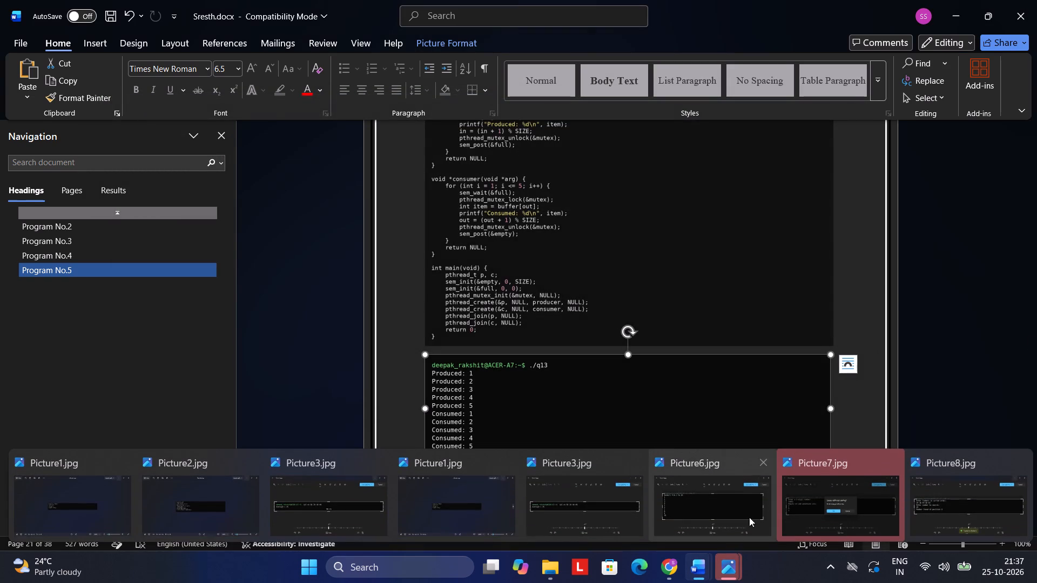
Close the leftover Photos windows of Picture1.jpg, Picture2.jpg and Picture3.jpg, including the duplicate ones.
{"action": "left_click", "coordinate": [762, 465]}
{"action": "left_click", "coordinate": [762, 459]}
{"action": "double_click", "coordinate": [637, 458]}
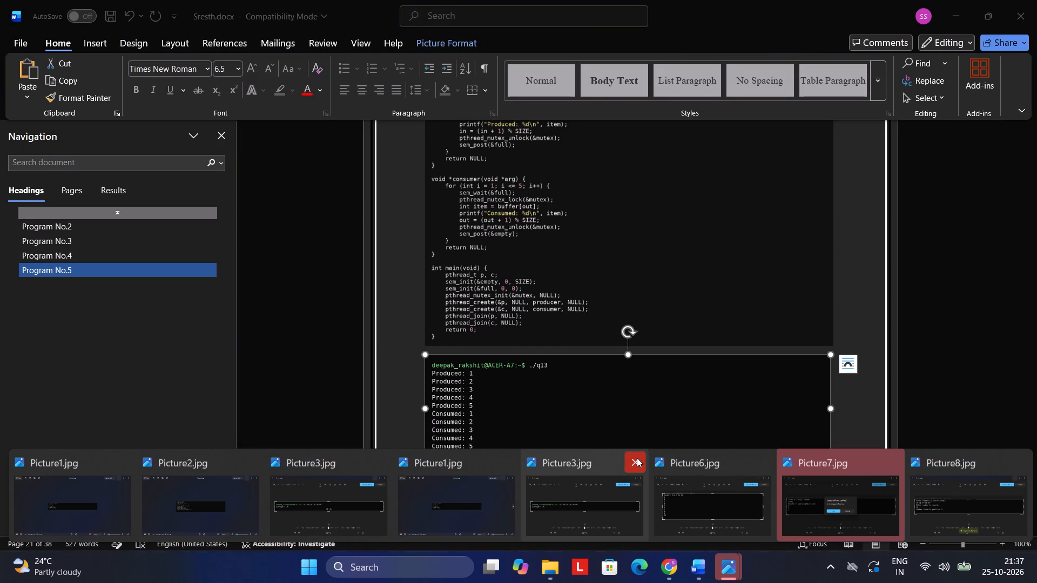
{"action": "left_click", "coordinate": [738, 568]}
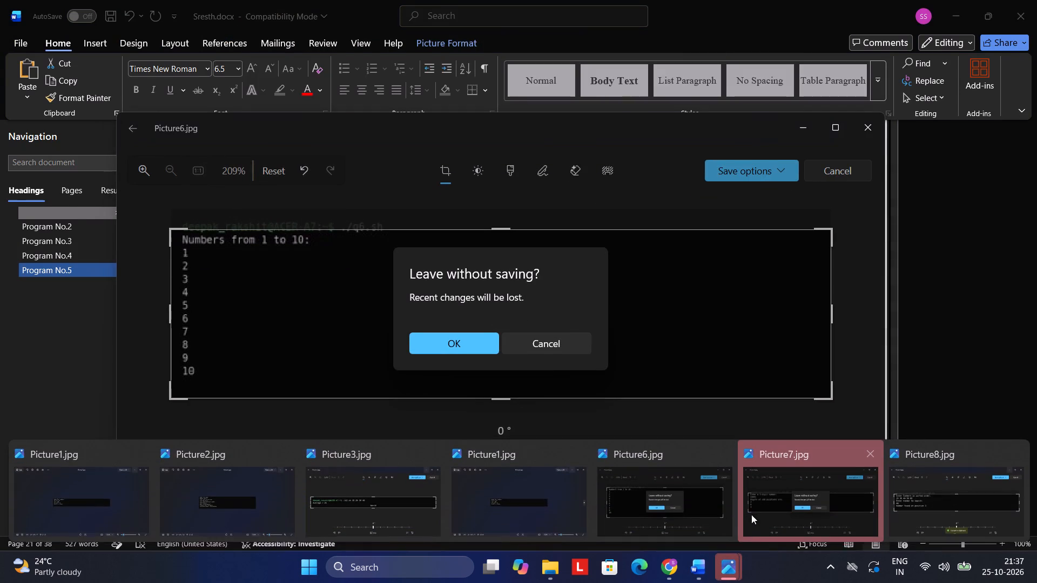
{"action": "left_click", "coordinate": [865, 454]}
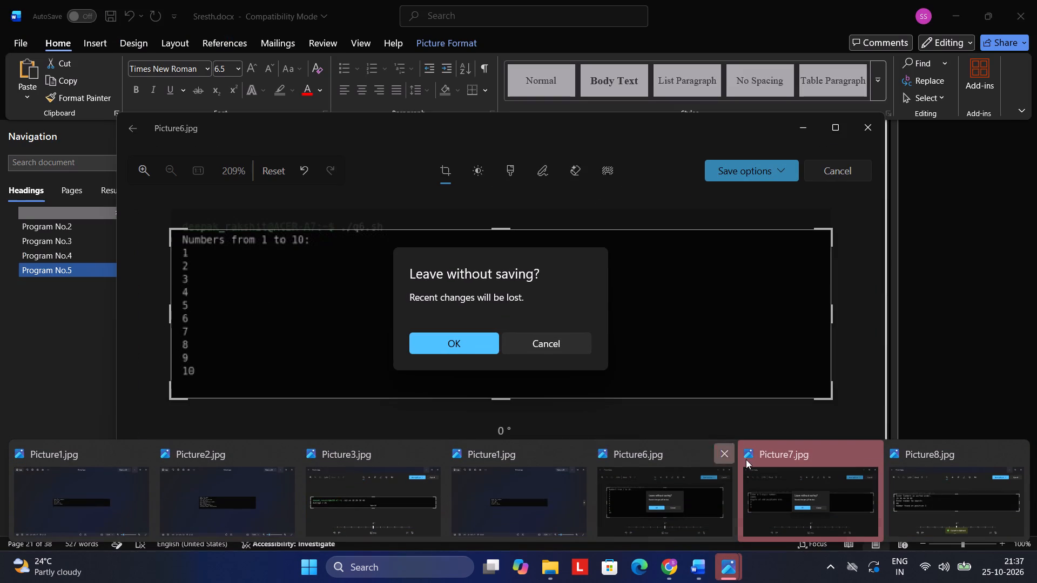
{"action": "left_click", "coordinate": [722, 452]}
{"action": "left_click", "coordinate": [721, 451]}
{"action": "left_click", "coordinate": [574, 451]}
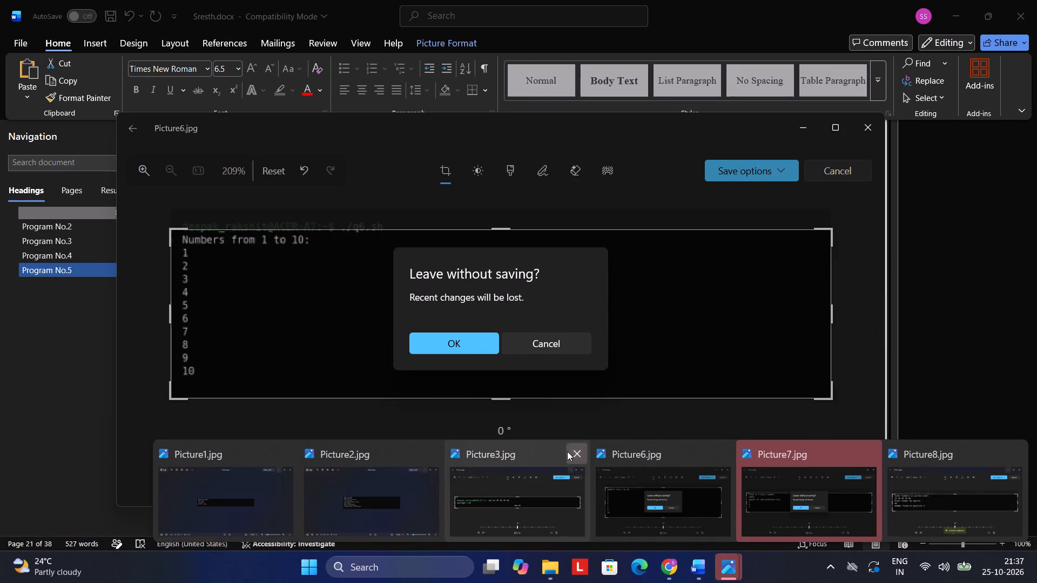
{"action": "left_click", "coordinate": [570, 451]}
{"action": "left_click", "coordinate": [586, 448]}
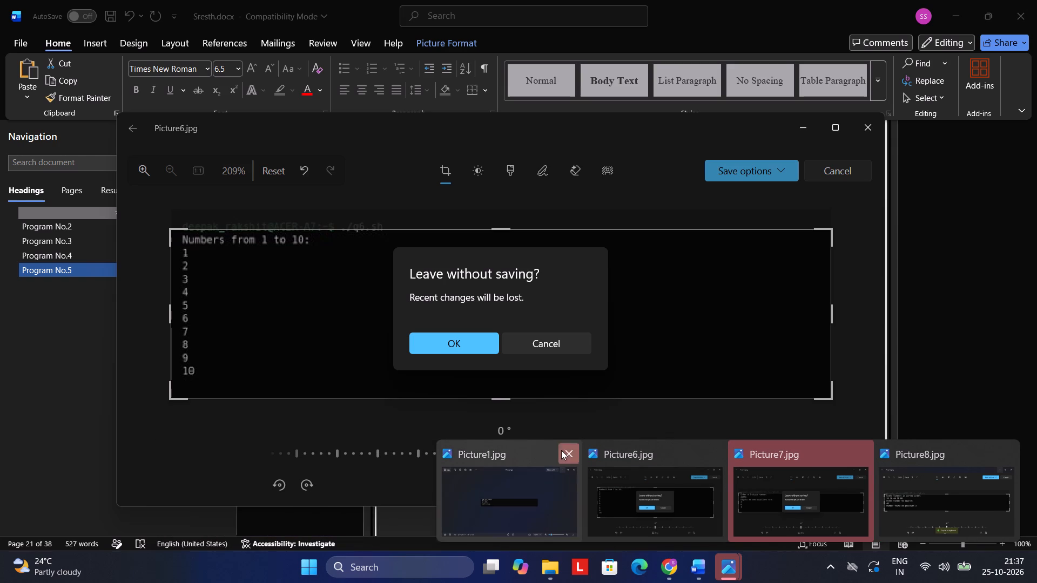
{"action": "left_click", "coordinate": [564, 450]}
Close the remaining Photos windows of Picture6.jpg, Picture7.jpg and Picture8.jpg, discarding their unsaved edits.
{"action": "triple_click", "coordinate": [640, 457]}
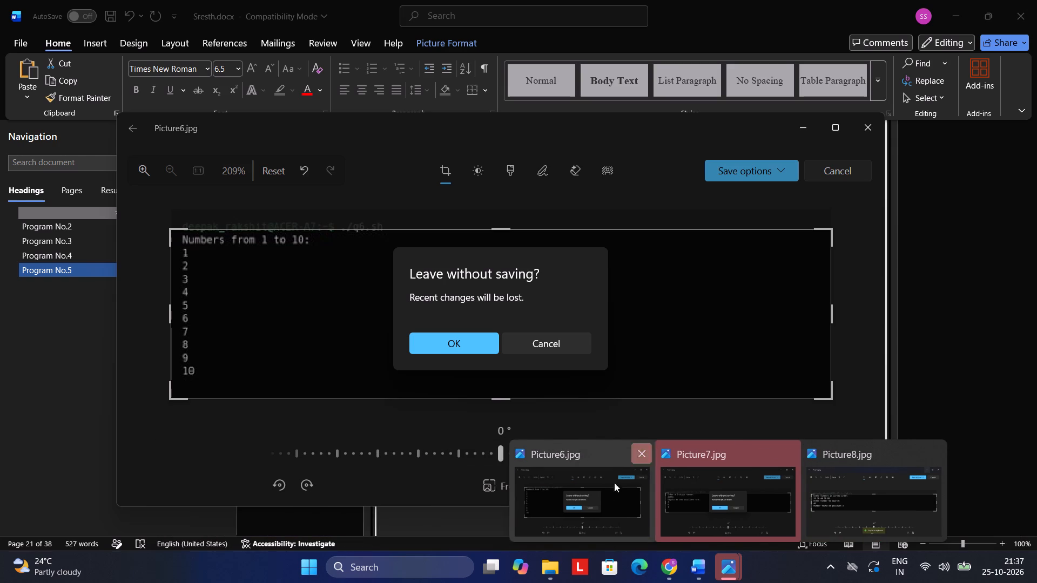
{"action": "left_click", "coordinate": [477, 340]}
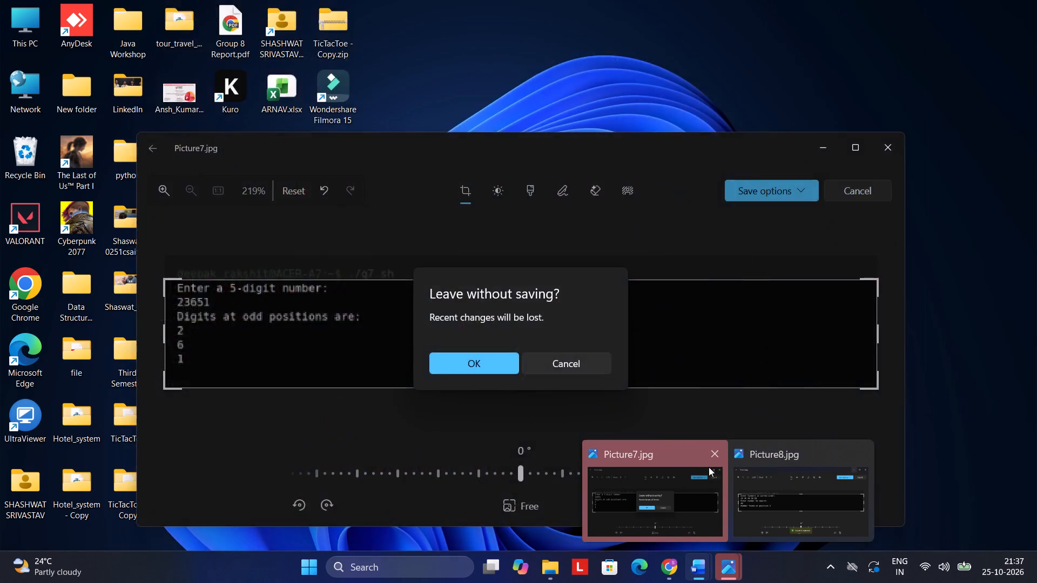
{"action": "left_click", "coordinate": [718, 455]}
{"action": "left_click", "coordinate": [710, 452]}
{"action": "left_click", "coordinate": [654, 501]}
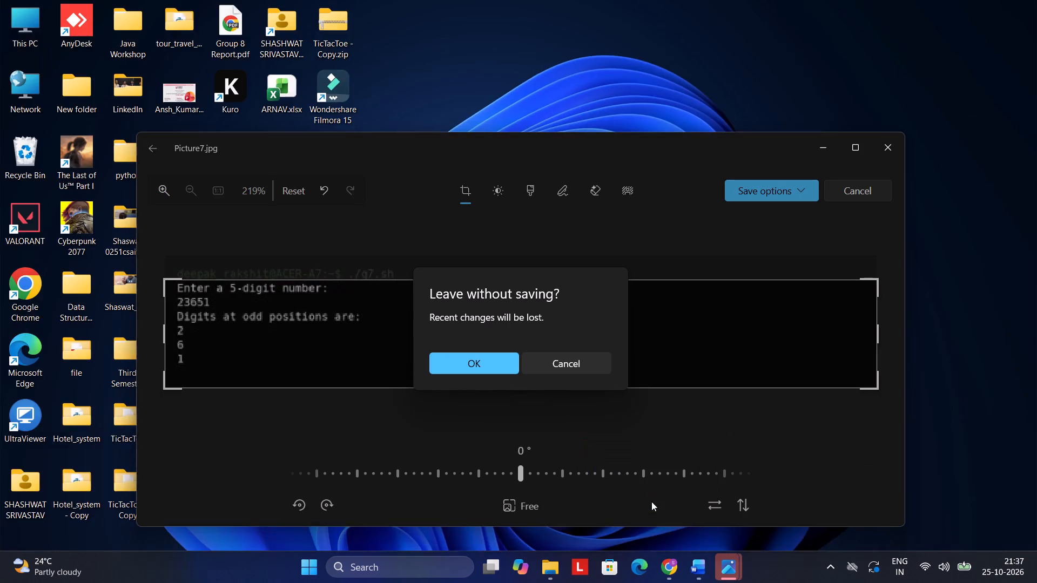
{"action": "left_click", "coordinate": [482, 365]}
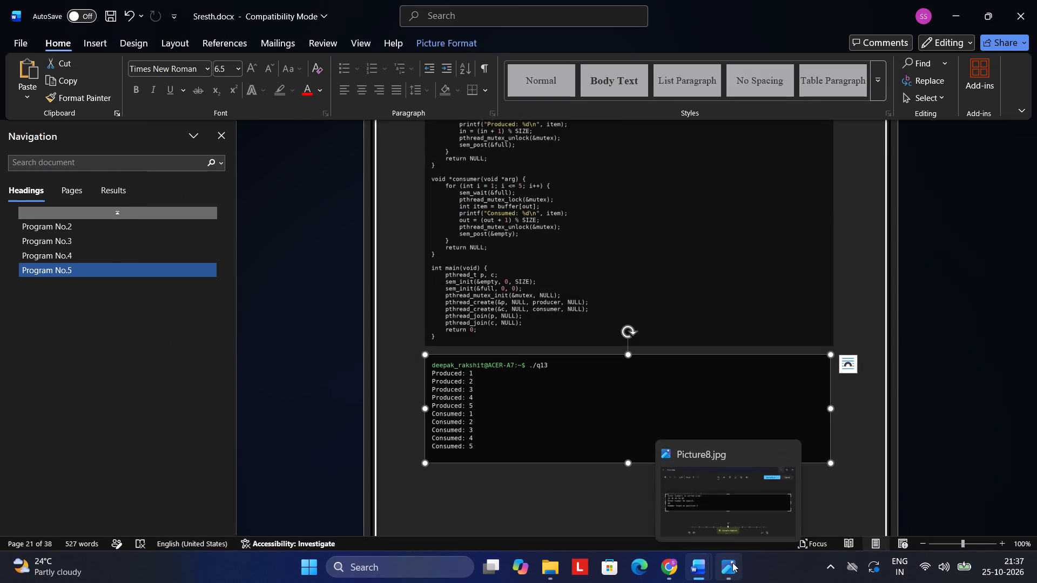
{"action": "left_click", "coordinate": [787, 456]}
{"action": "left_click", "coordinate": [720, 481]}
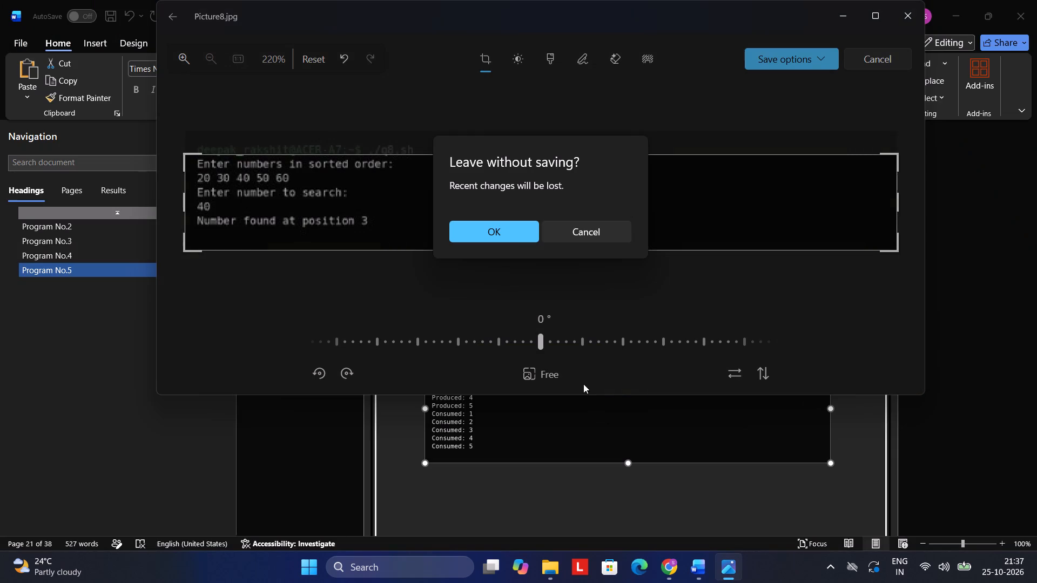
{"action": "left_click", "coordinate": [509, 234]}
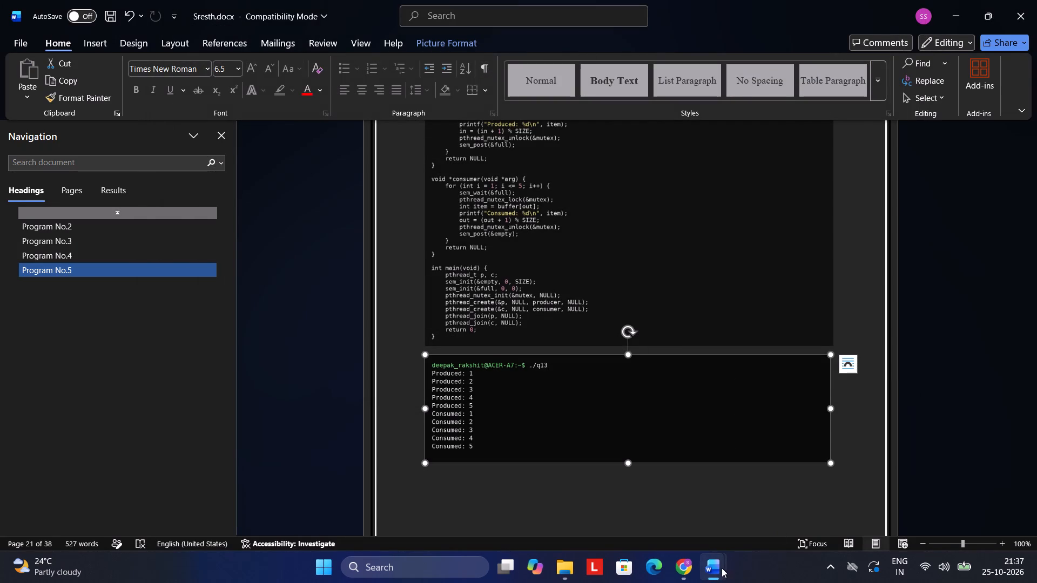
Open Picture18.jpg from the edit folder in Photos to check it and minimise its window.
{"action": "left_click", "coordinate": [850, 503]}
{"action": "left_click", "coordinate": [555, 501]}
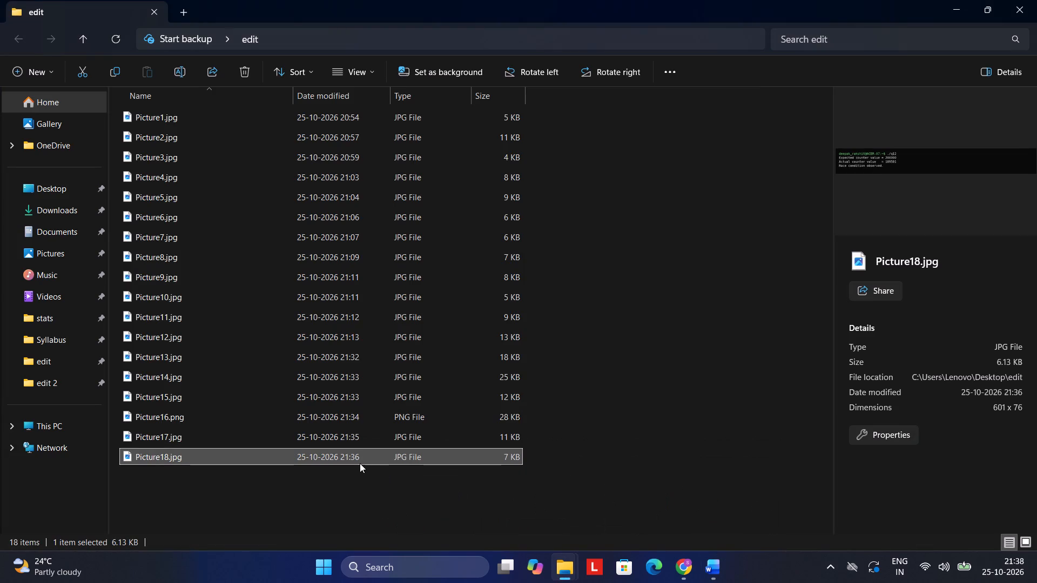
{"action": "double_click", "coordinate": [355, 458]}
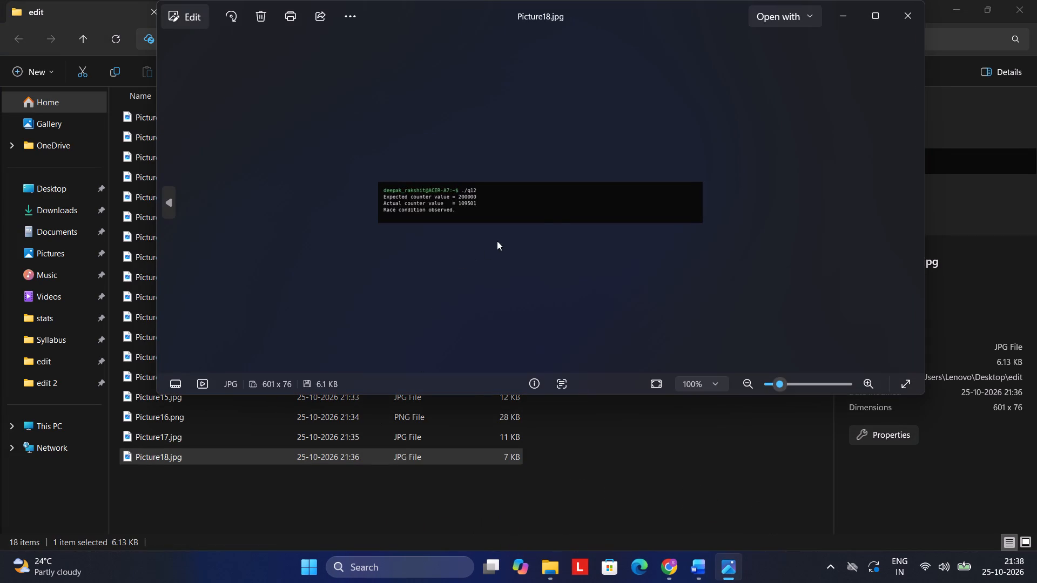
{"action": "left_click", "coordinate": [833, 19]}
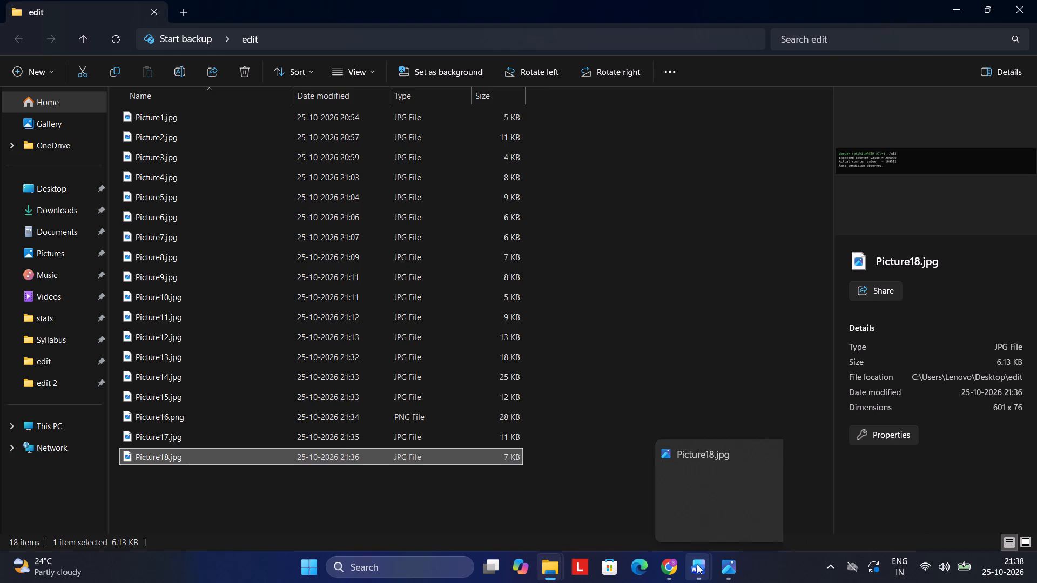
Return to Sresth.docx in Word and save the q13 output picture as Picture19.jpg in the edit folder.
{"action": "left_click", "coordinate": [791, 525]}
{"action": "right_click", "coordinate": [618, 419]}
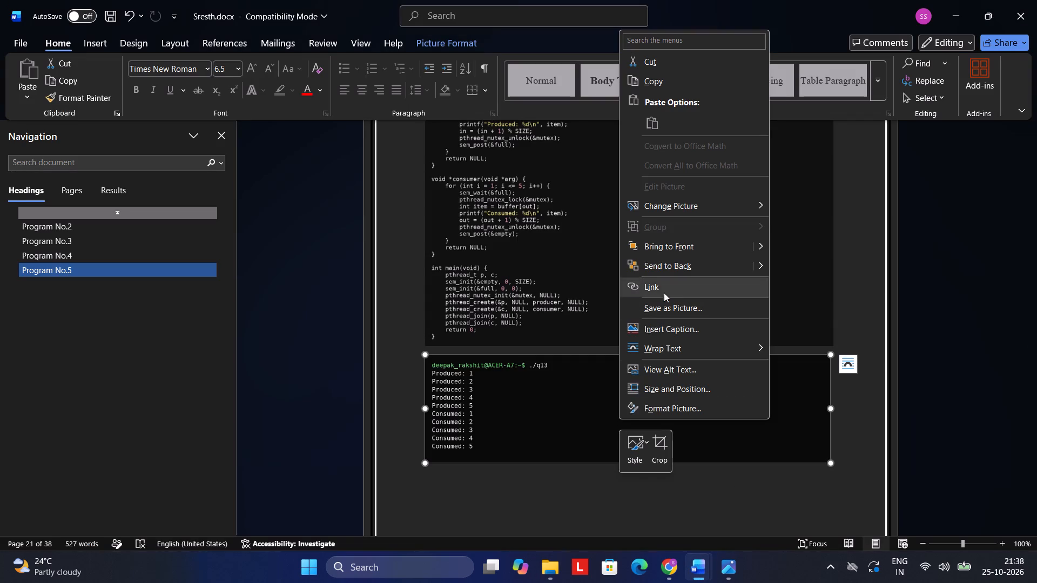
{"action": "left_click", "coordinate": [681, 308]}
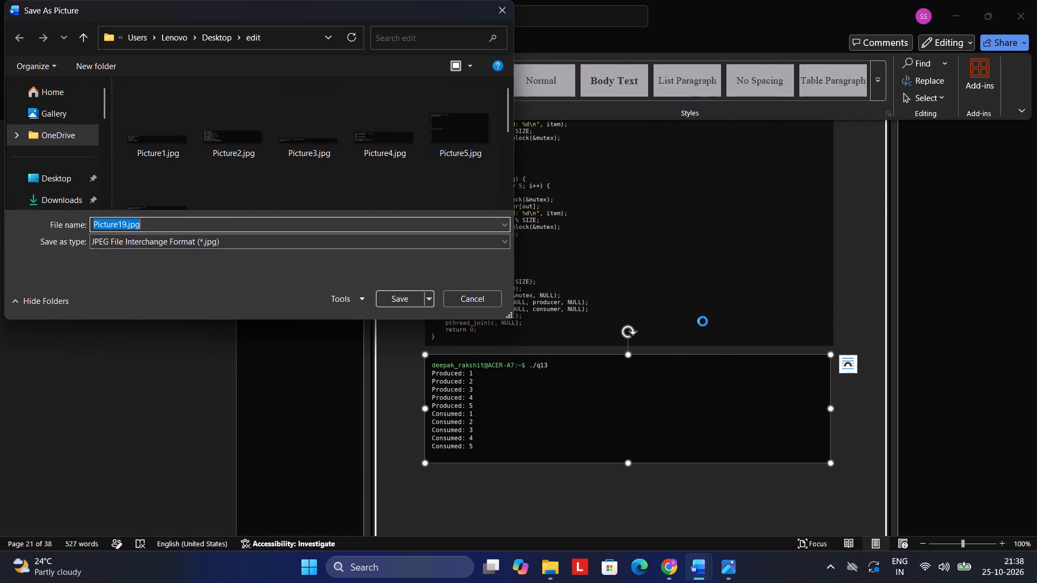
{"action": "left_click", "coordinate": [412, 302]}
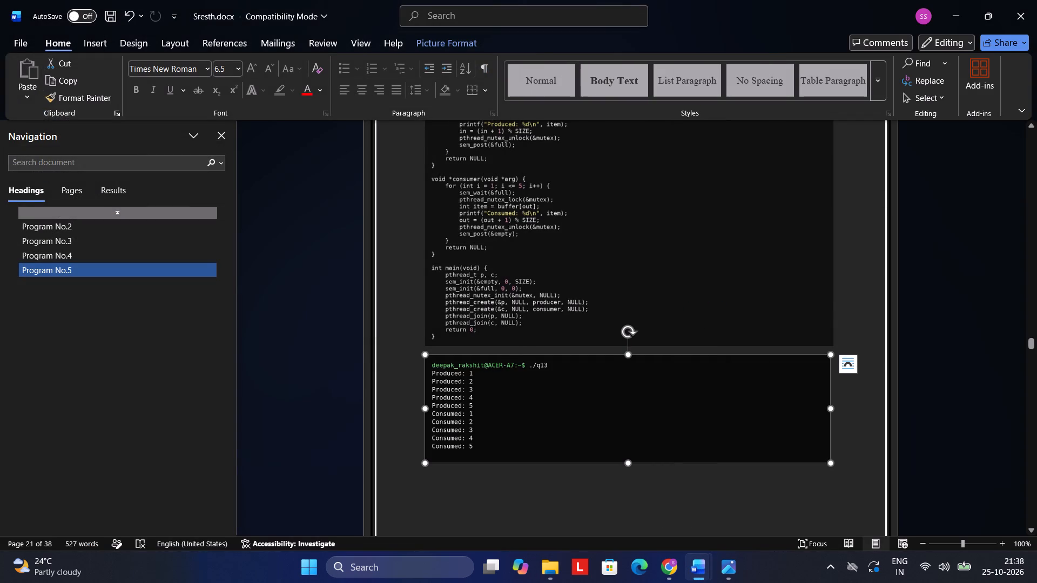
Open Picture19.jpg from the edit folder in Photos and crop the prompt line off its top, leaving about 601 x 138.
{"action": "left_click", "coordinate": [540, 500]}
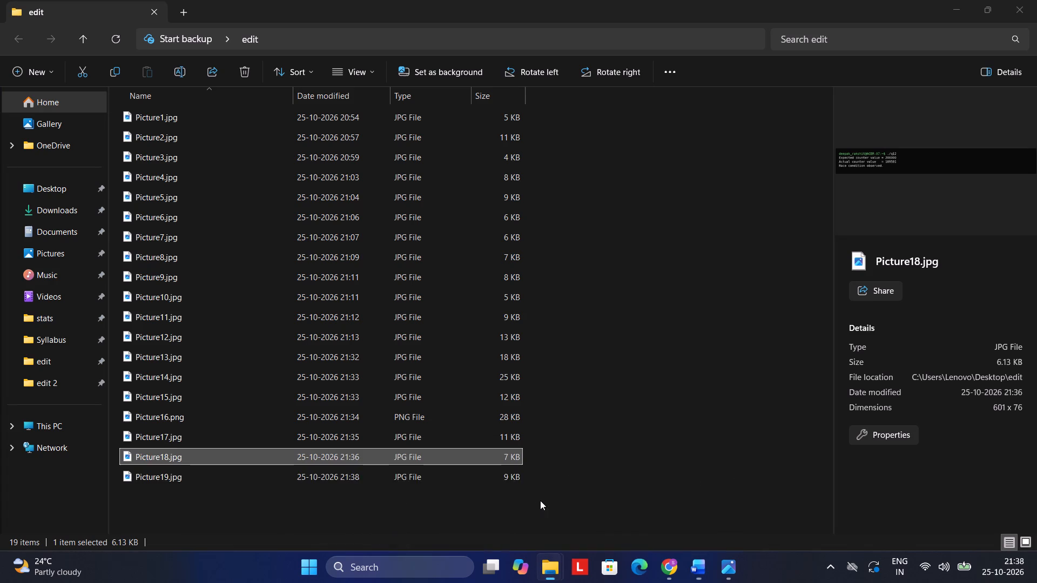
{"action": "double_click", "coordinate": [397, 477]}
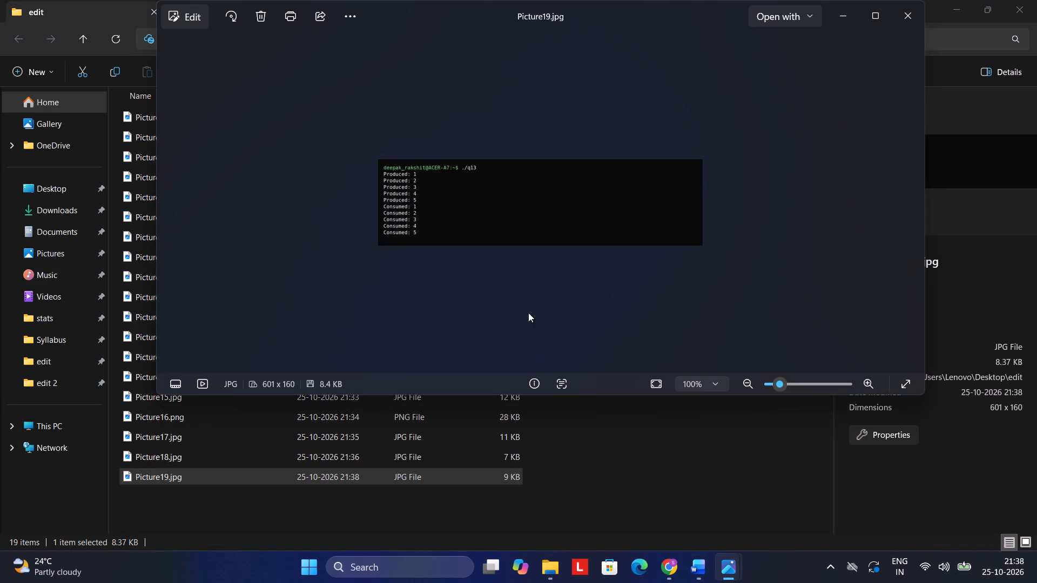
{"action": "left_click", "coordinate": [196, 15]}
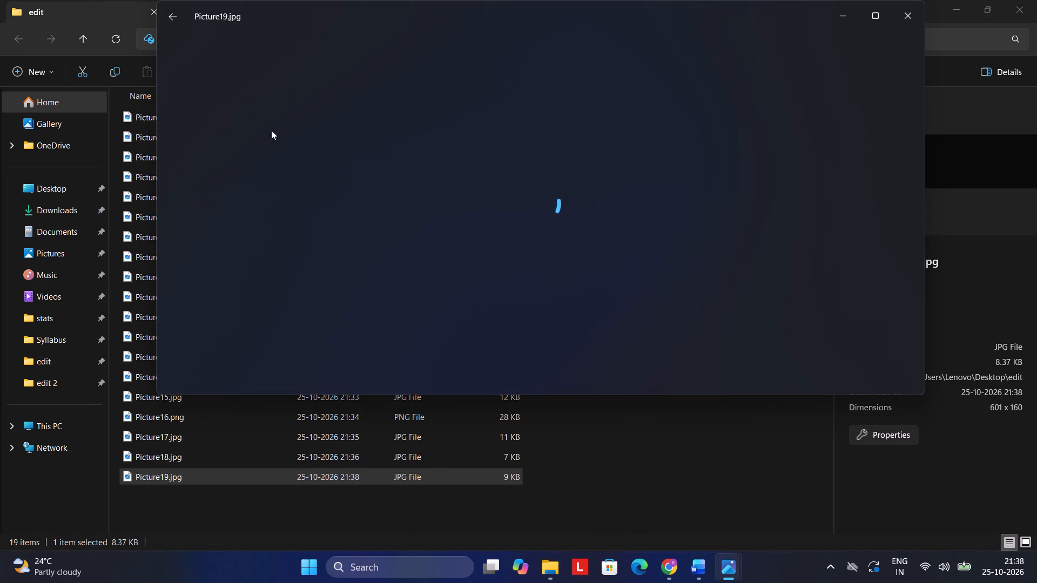
{"action": "left_click_drag", "start_coordinate": [540, 120], "coordinate": [541, 137]}
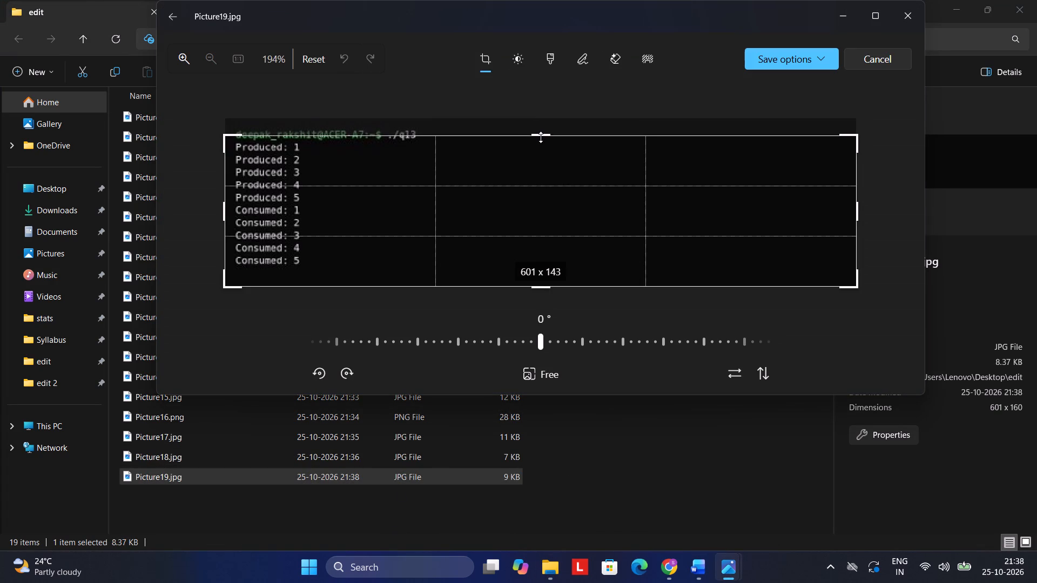
{"action": "left_click_drag", "start_coordinate": [541, 137], "coordinate": [538, 145]}
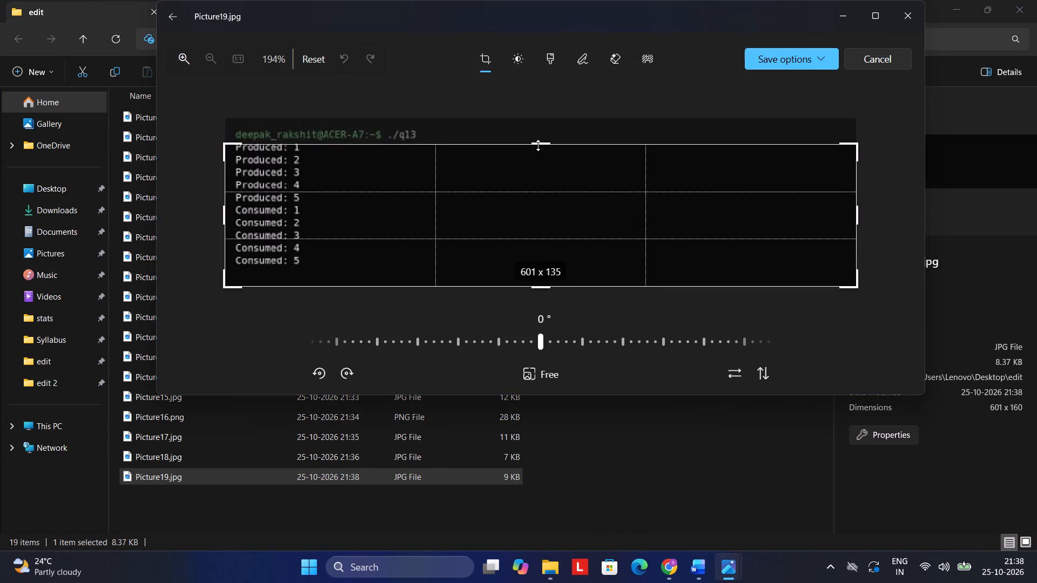
{"action": "left_click_drag", "start_coordinate": [538, 145], "coordinate": [537, 142]}
Save the cropped picture as a copy named Picture19.jpg in the edit 2 folder.
{"action": "left_click", "coordinate": [785, 56]}
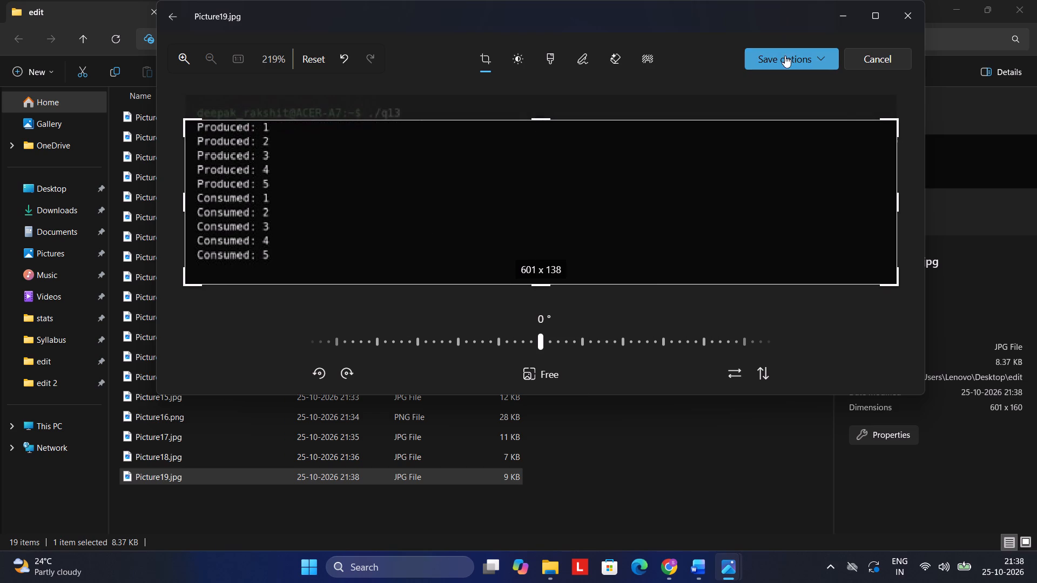
{"action": "left_click", "coordinate": [774, 90]}
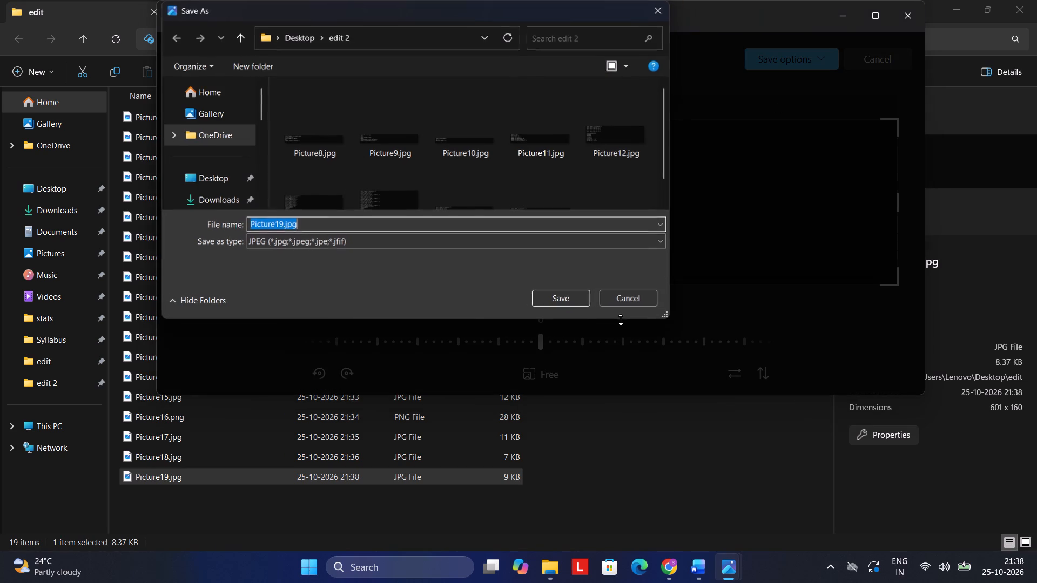
{"action": "left_click", "coordinate": [584, 297]}
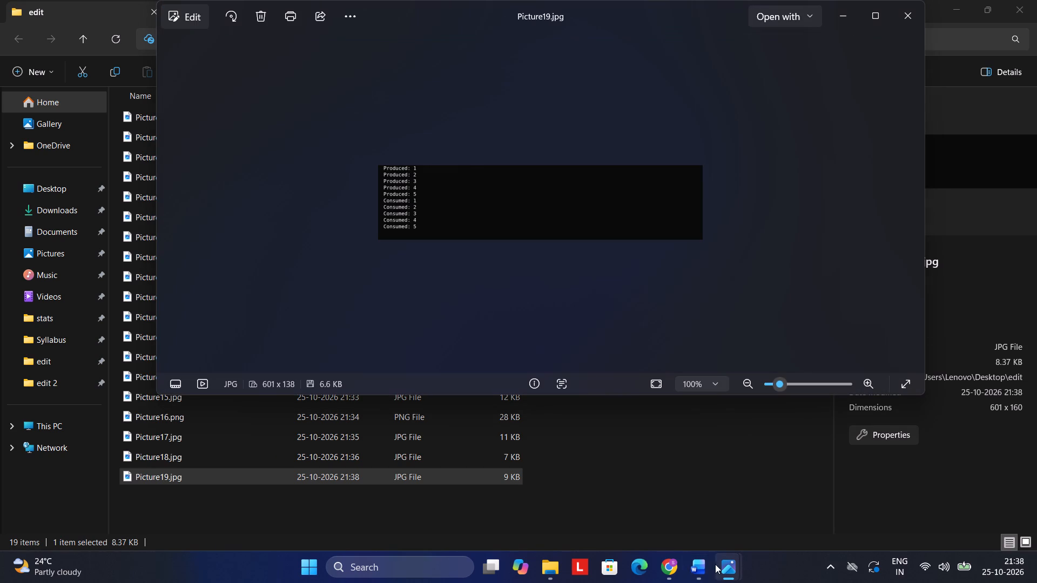
Return to Sresth.docx in Word and replace the q13 output picture with Picture19.jpg from the edit 2 folder.
{"action": "left_click", "coordinate": [826, 504]}
{"action": "right_click", "coordinate": [570, 399]}
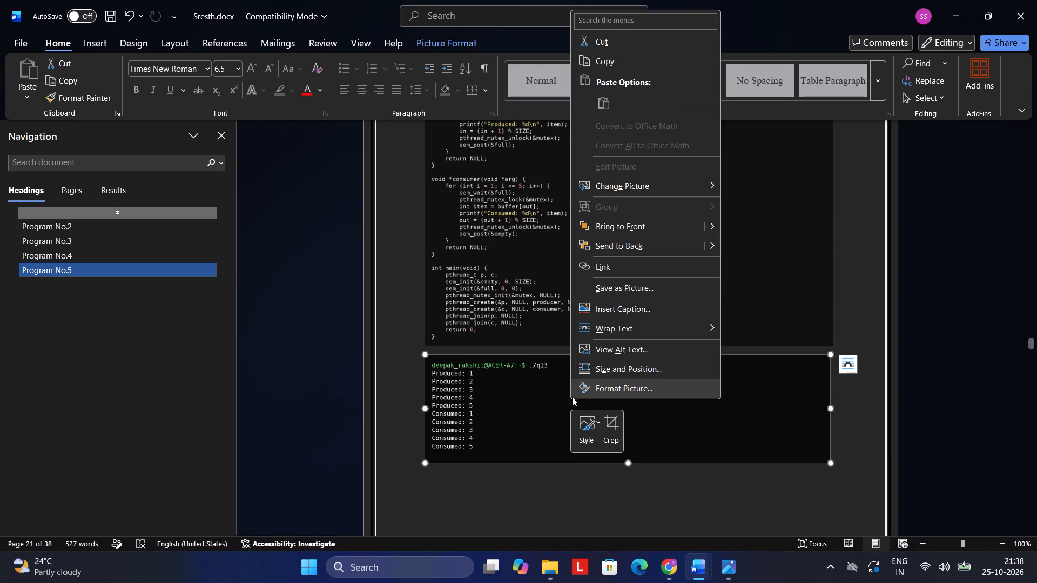
{"action": "left_click", "coordinate": [622, 185]}
{"action": "left_click", "coordinate": [757, 181]}
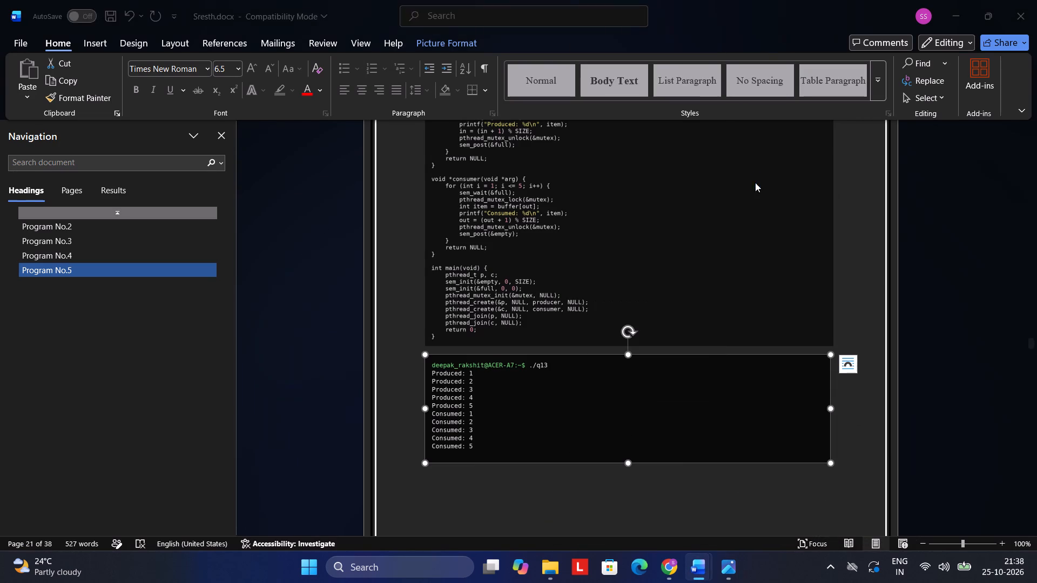
{"action": "scroll", "coordinate": [427, 247], "scroll_direction": "down", "scroll_amount": 3}
{"action": "left_click", "coordinate": [246, 231]}
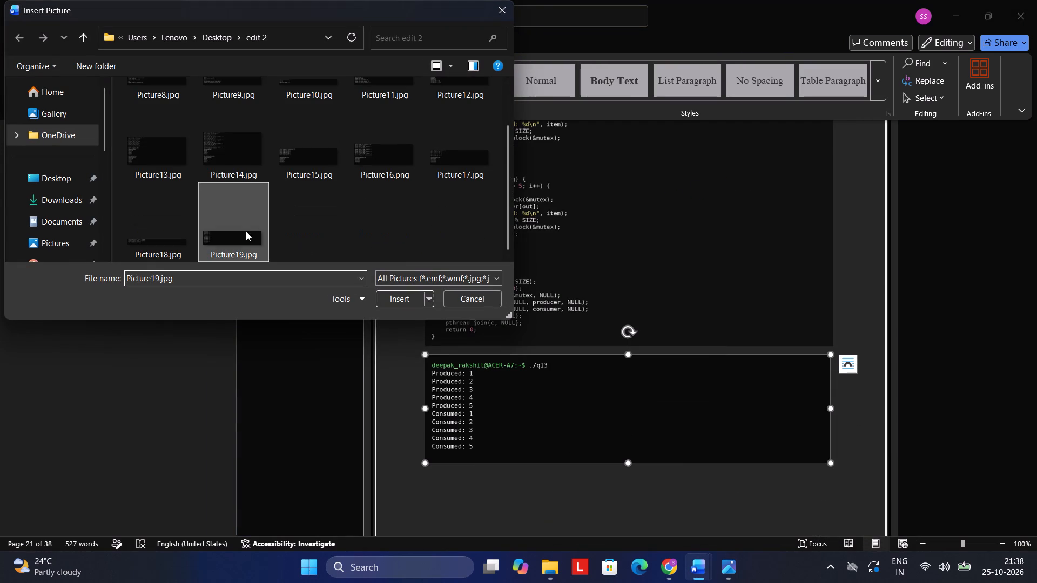
{"action": "left_click", "coordinate": [400, 300]}
Save the q14 output picture from the Word document as Picture20.jpg in the edit folder.
{"action": "scroll", "coordinate": [564, 451], "scroll_direction": "down", "scroll_amount": 1}
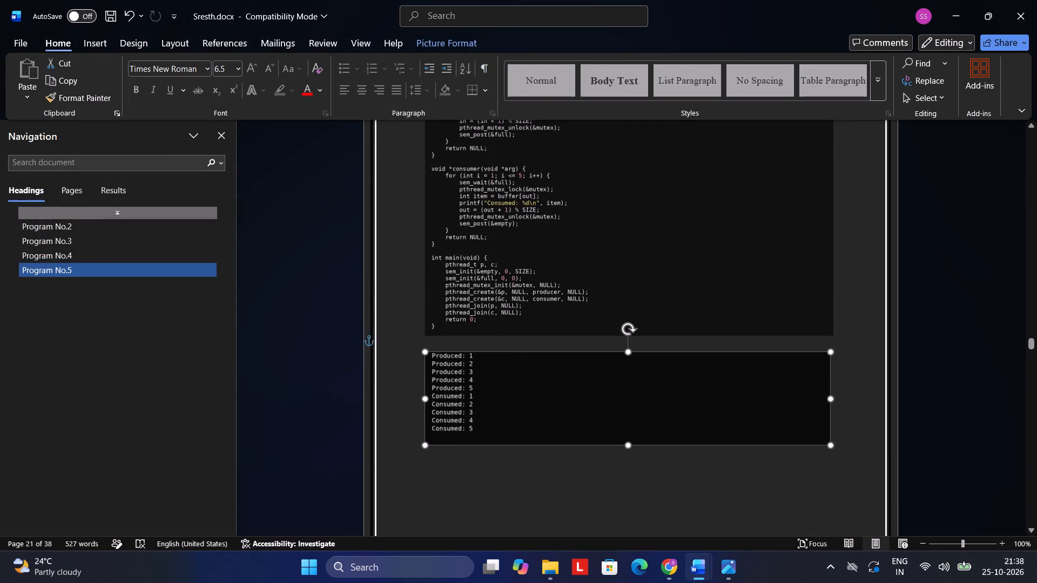
{"action": "scroll", "coordinate": [564, 451], "scroll_direction": "down", "scroll_amount": 19}
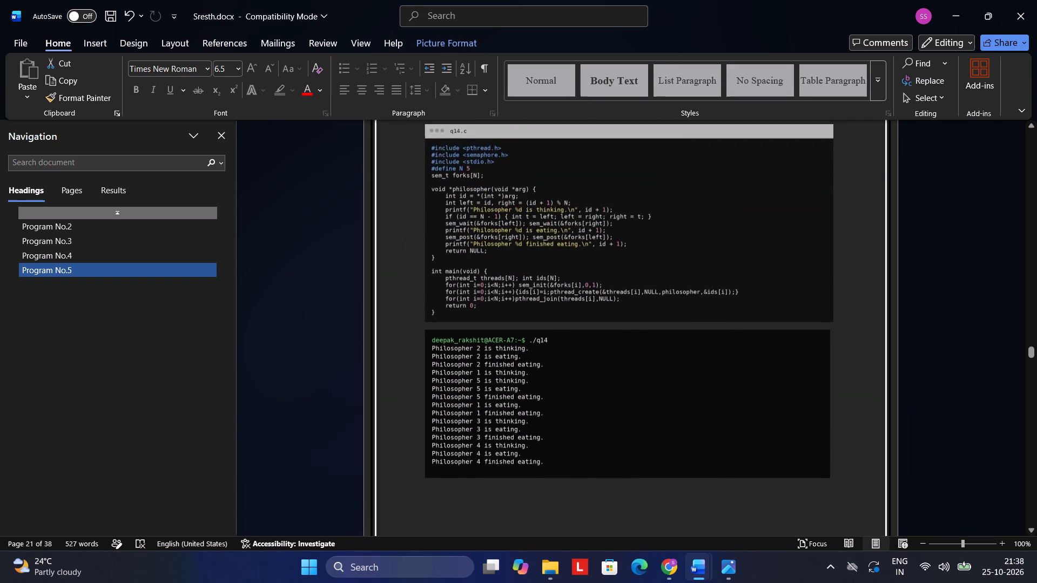
{"action": "left_click", "coordinate": [544, 397]}
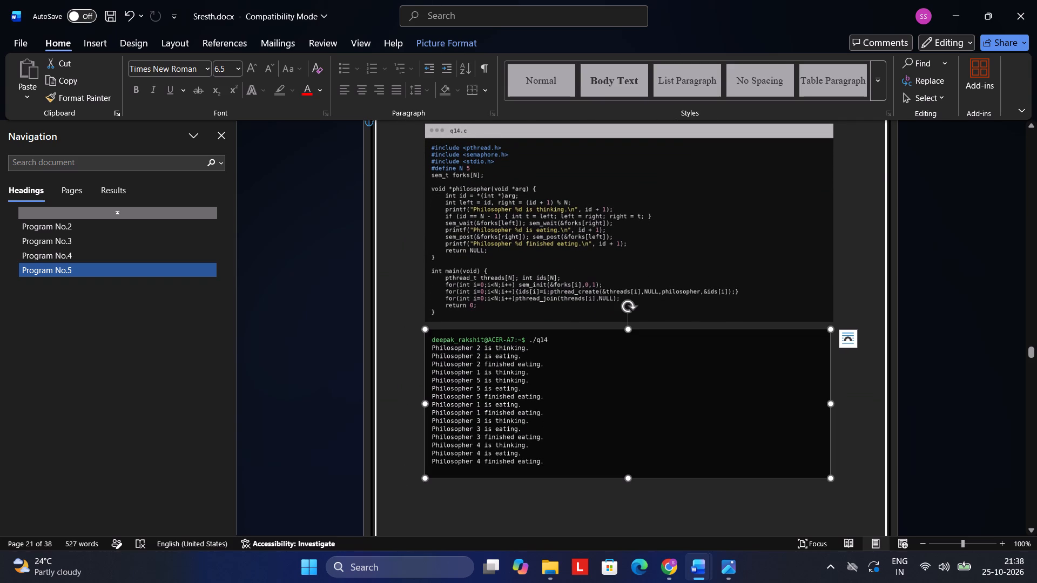
{"action": "scroll", "coordinate": [569, 358], "scroll_direction": "down", "scroll_amount": 2}
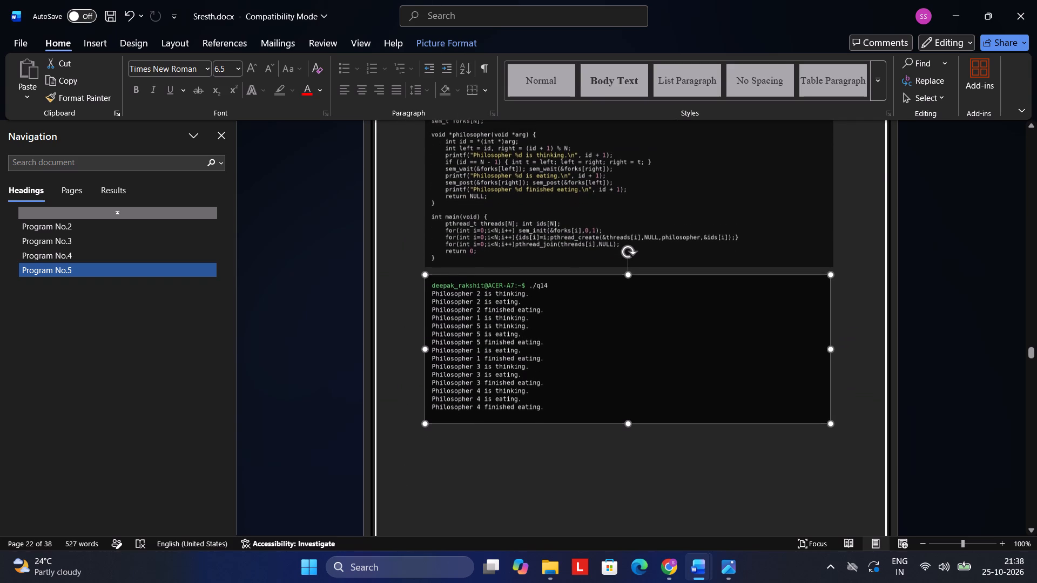
{"action": "right_click", "coordinate": [666, 314]}
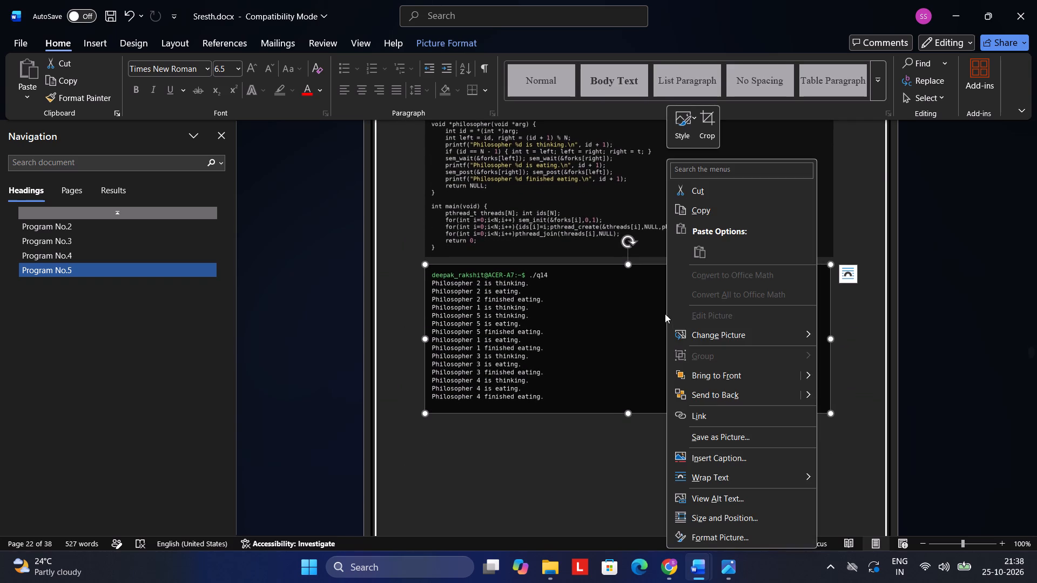
{"action": "left_click", "coordinate": [725, 438]}
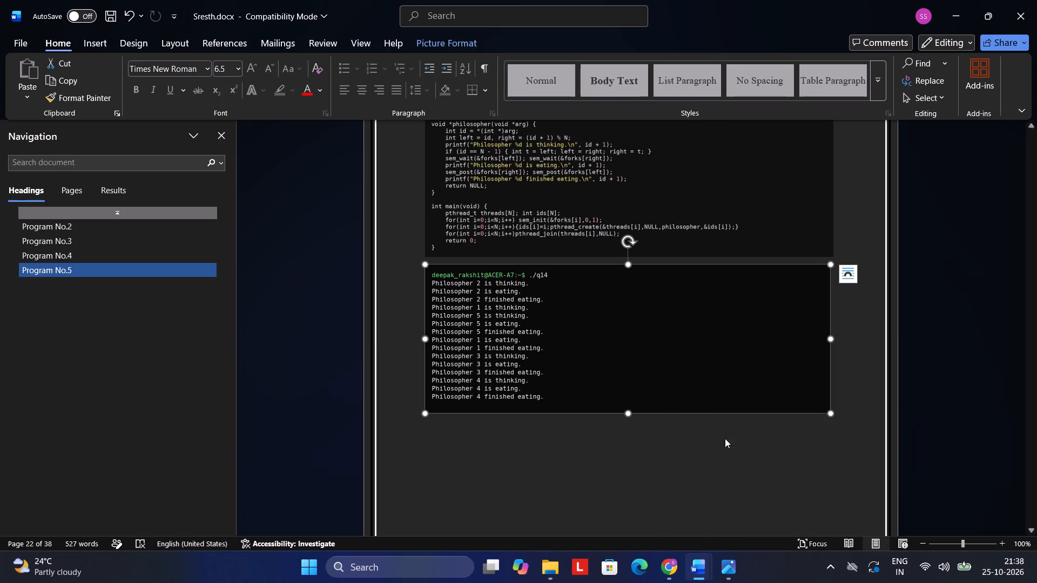
{"action": "left_click", "coordinate": [389, 296]}
Open Picture20.jpg from the edit folder in Photos and crop the prompt line off its top, leaving about 600 x 201.
{"action": "scroll", "coordinate": [520, 456], "scroll_direction": "down", "scroll_amount": 2}
{"action": "left_click", "coordinate": [556, 506]}
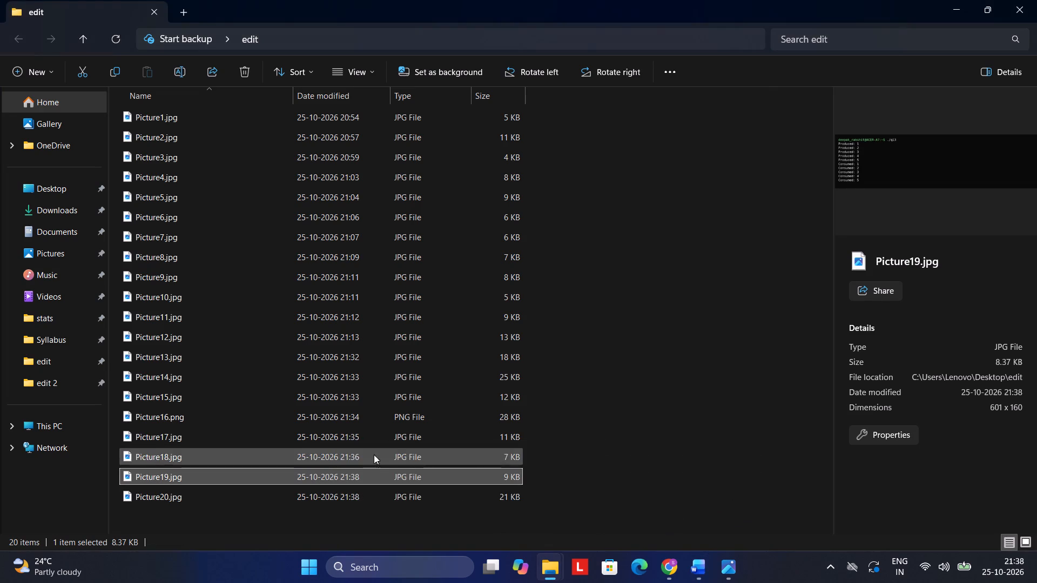
{"action": "double_click", "coordinate": [334, 496]}
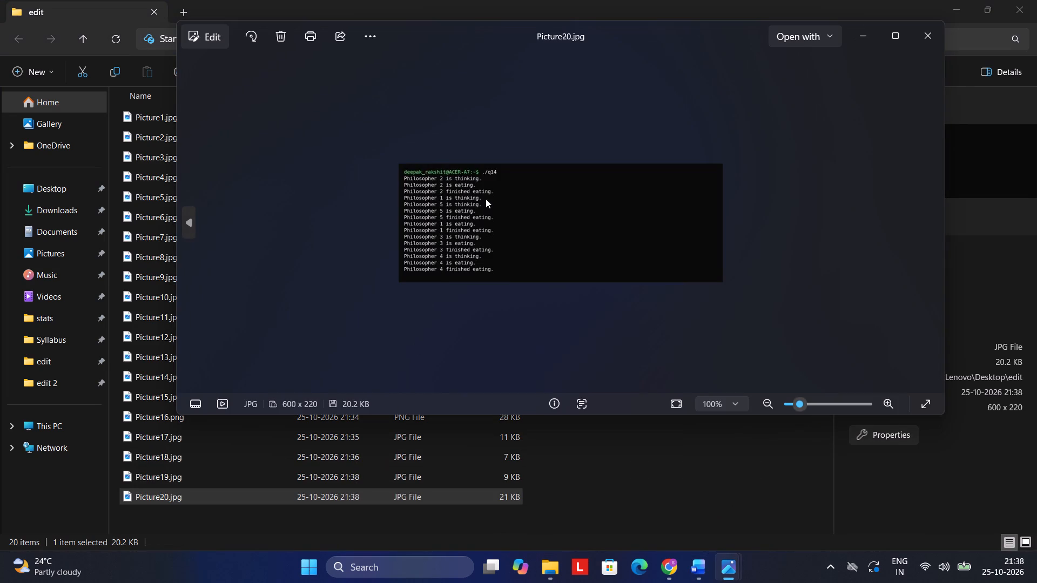
{"action": "left_click", "coordinate": [216, 46]}
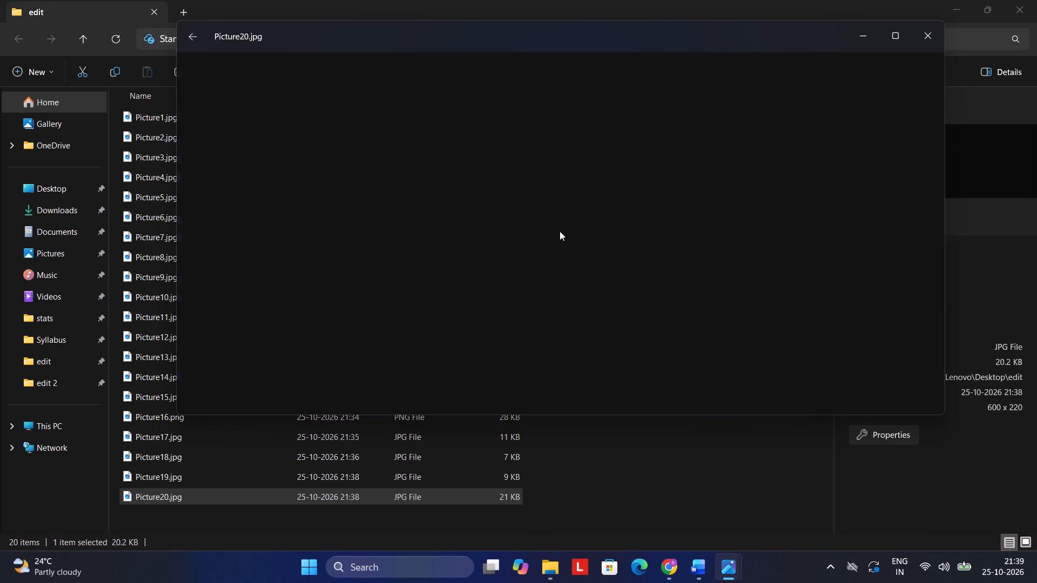
{"action": "left_click_drag", "start_coordinate": [564, 138], "coordinate": [564, 150]}
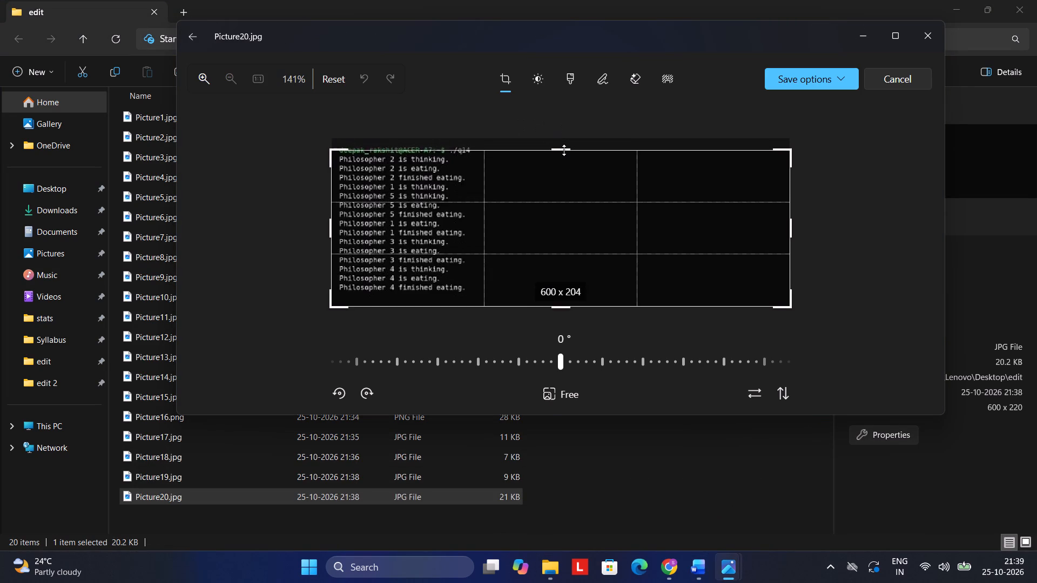
{"action": "left_click_drag", "start_coordinate": [564, 150], "coordinate": [556, 154]}
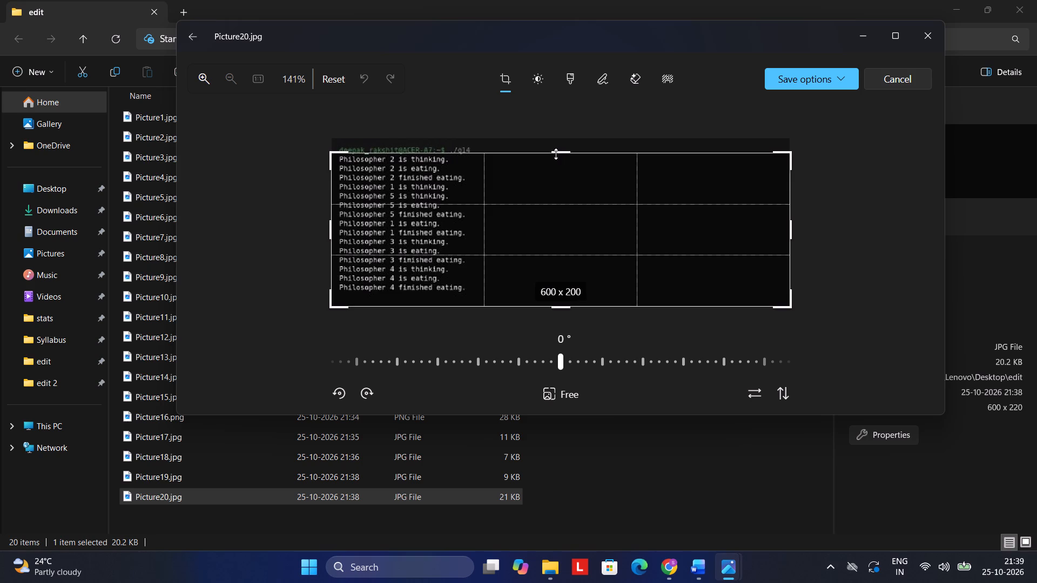
{"action": "left_click_drag", "start_coordinate": [556, 154], "coordinate": [554, 152]}
Save the cropped picture as a copy named Picture20.jpg in the edit 2 folder and close the open Photos windows.
{"action": "left_click", "coordinate": [786, 74]}
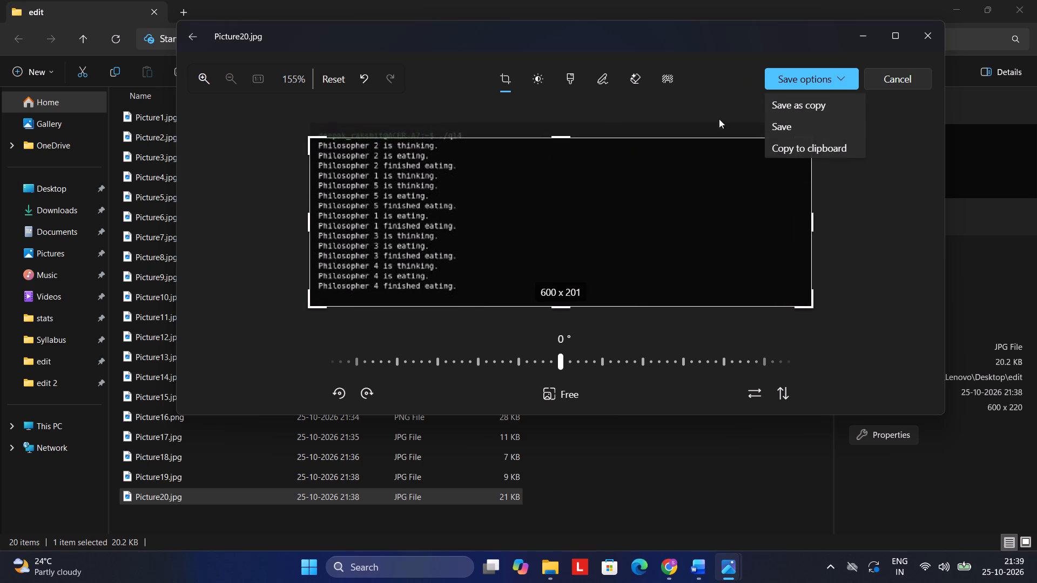
{"action": "left_click", "coordinate": [790, 105]}
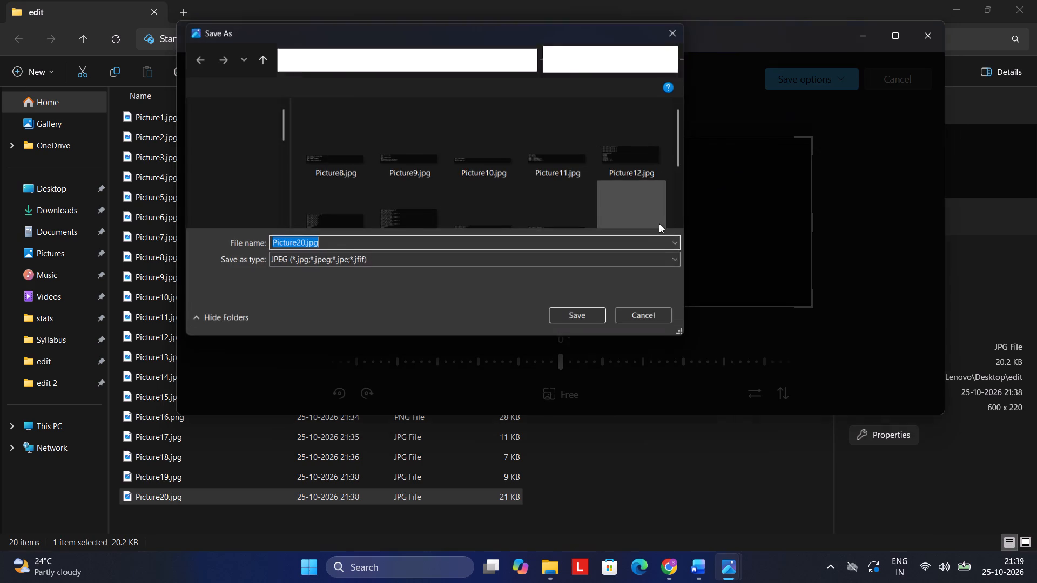
{"action": "left_click", "coordinate": [594, 316]}
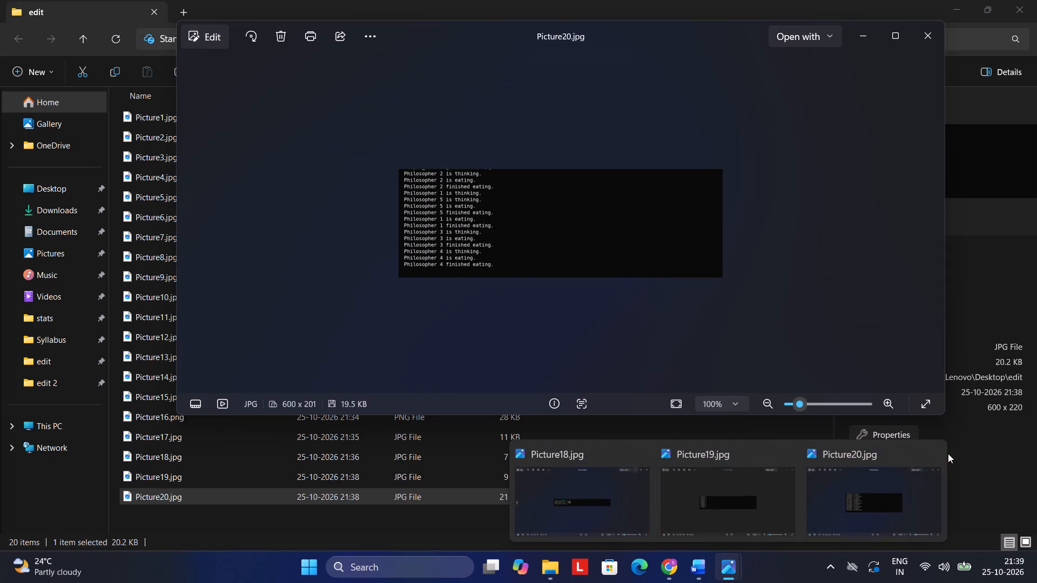
{"action": "left_click", "coordinate": [941, 452]}
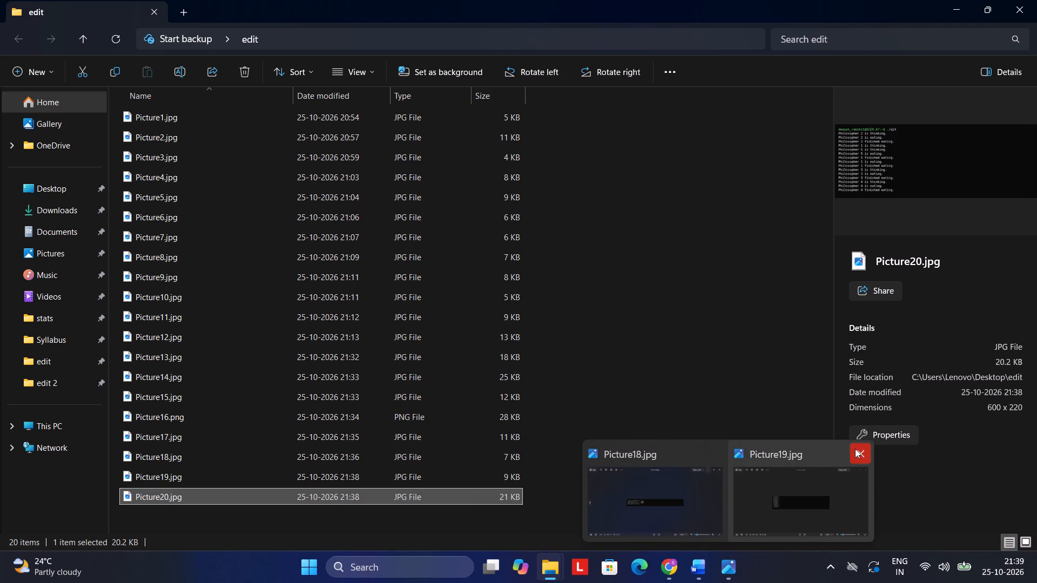
{"action": "left_click", "coordinate": [856, 449]}
{"action": "left_click", "coordinate": [796, 457]}
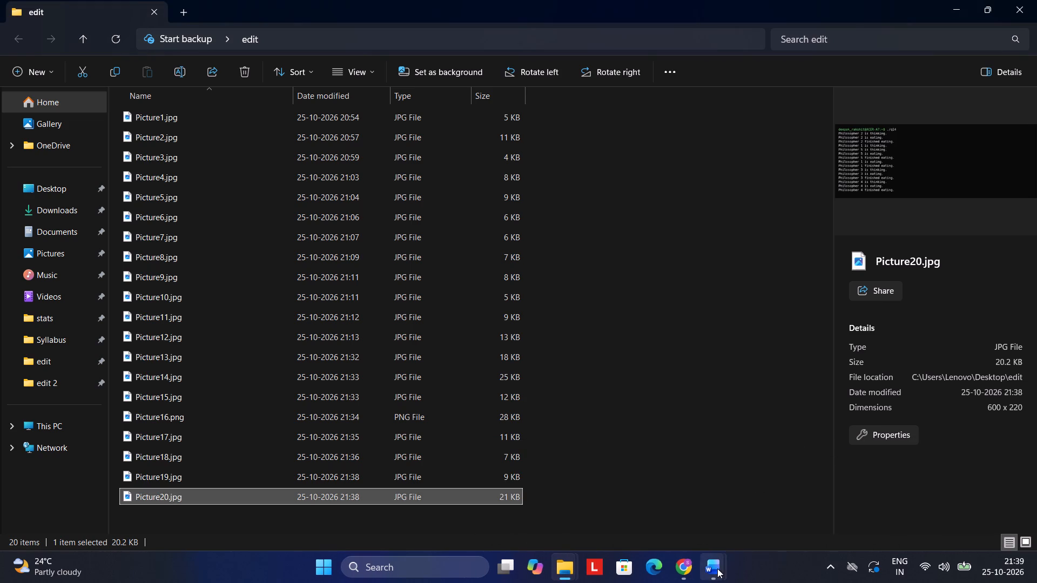
Return to Sresth.docx in Word and replace the q14 output picture with Picture20.jpg from the edit 2 folder.
{"action": "left_click", "coordinate": [820, 516]}
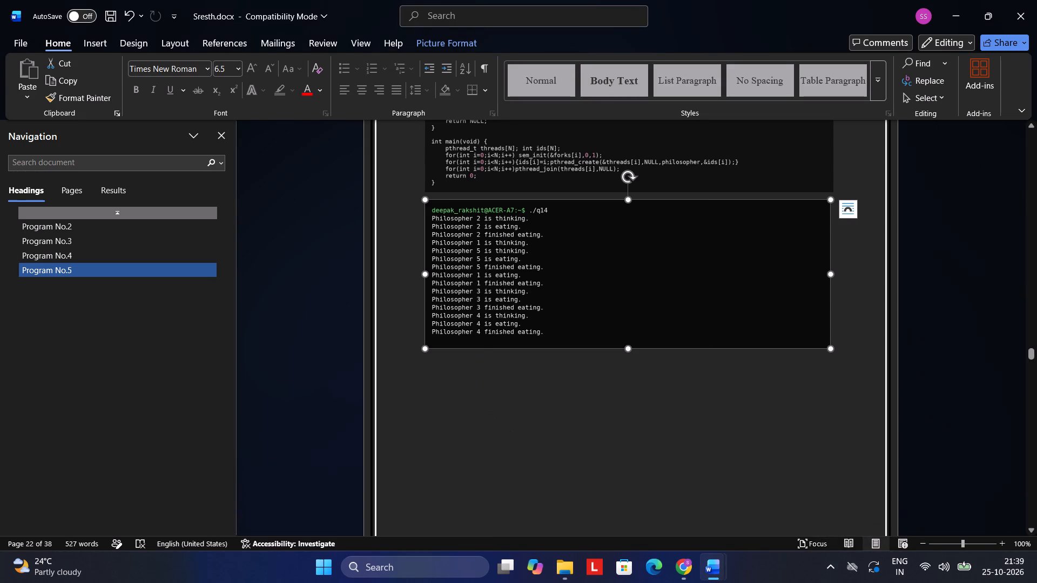
{"action": "left_click", "coordinate": [534, 291]}
{"action": "right_click", "coordinate": [581, 286]}
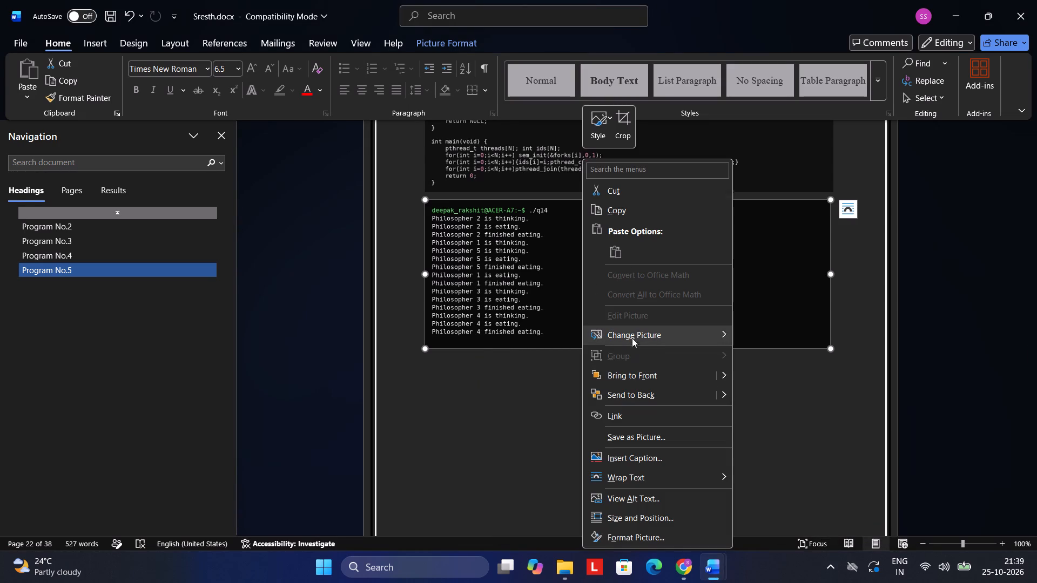
{"action": "left_click", "coordinate": [631, 332]}
{"action": "left_click", "coordinate": [755, 335]}
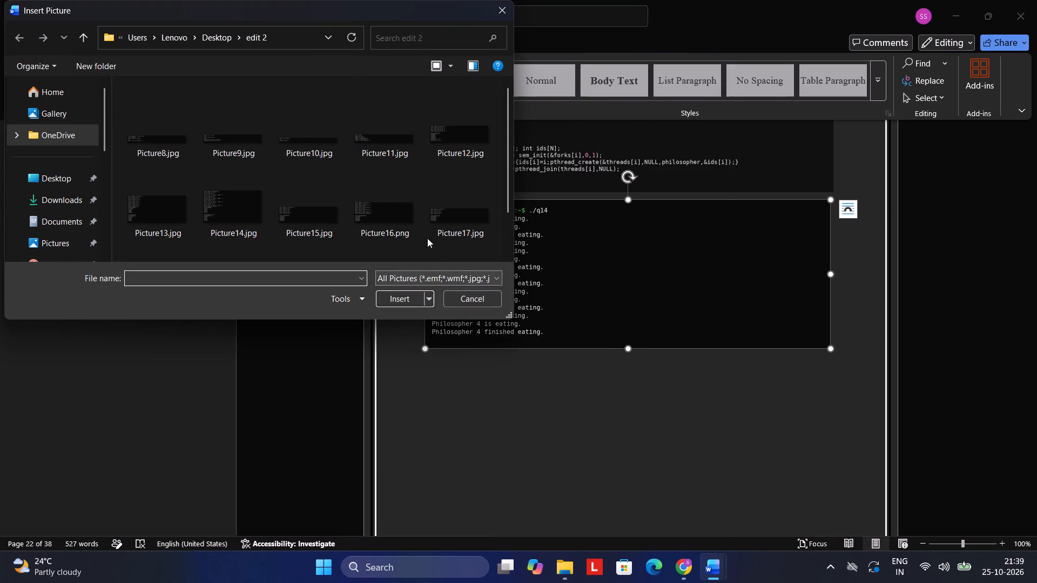
{"action": "scroll", "coordinate": [408, 215], "scroll_direction": "down", "scroll_amount": 4}
{"action": "left_click", "coordinate": [306, 234]}
{"action": "left_click", "coordinate": [401, 294]}
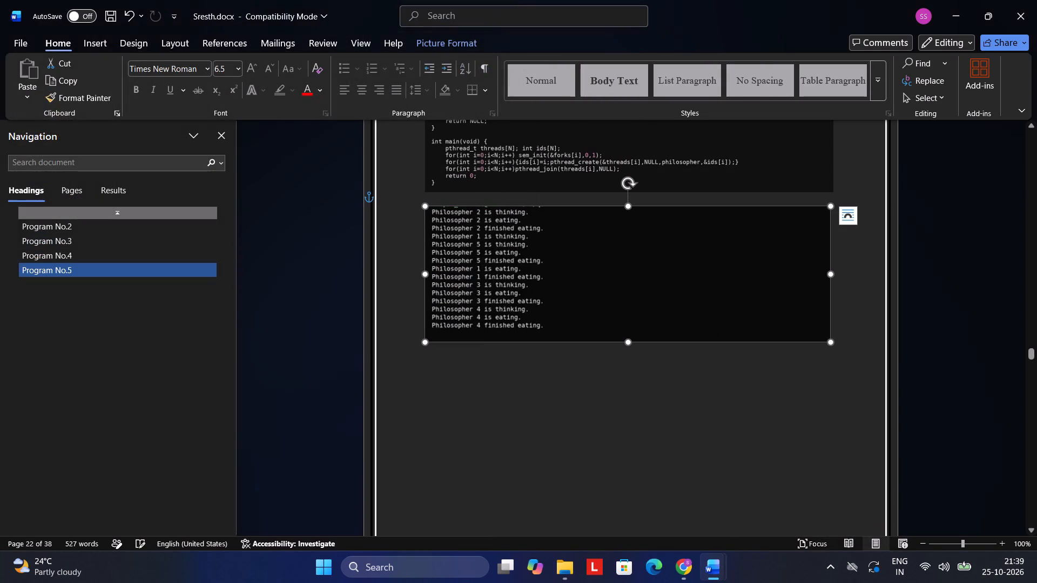
Select the q15 output picture under Program No.15.
{"action": "scroll", "coordinate": [618, 479], "scroll_direction": "down", "scroll_amount": 10}
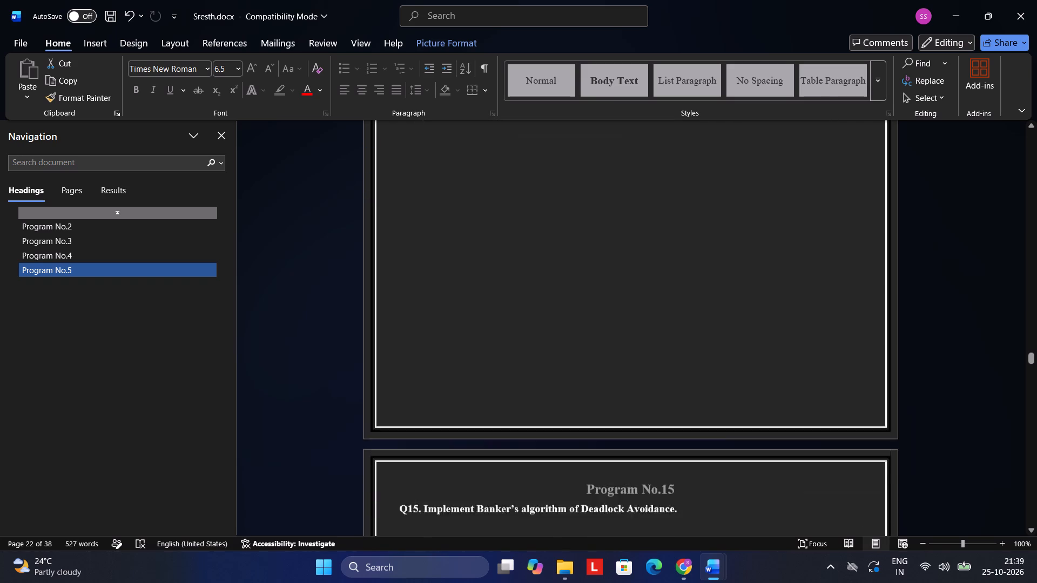
{"action": "scroll", "coordinate": [603, 425], "scroll_direction": "down", "scroll_amount": 10}
{"action": "left_click", "coordinate": [591, 376]}
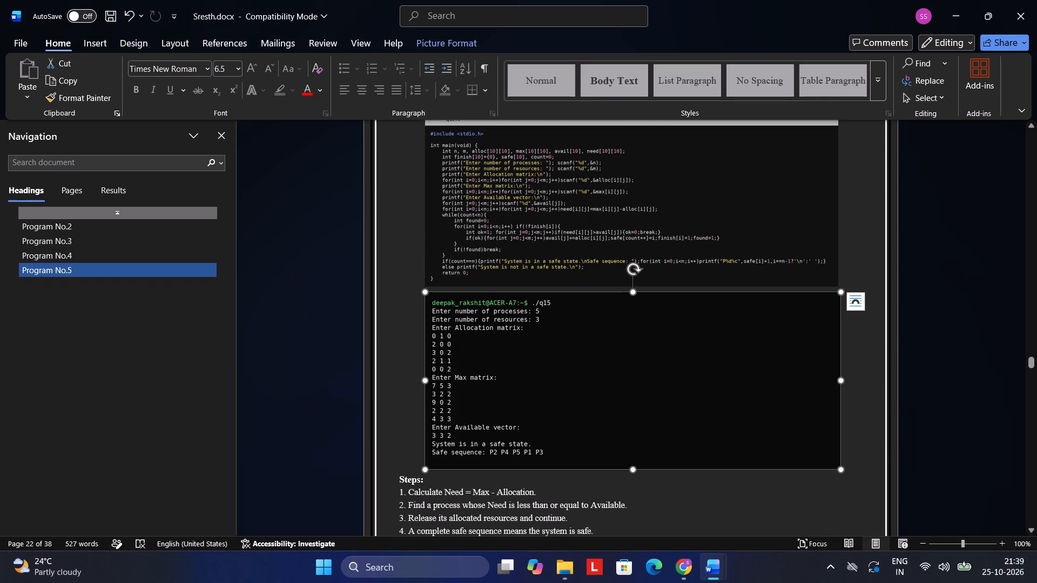
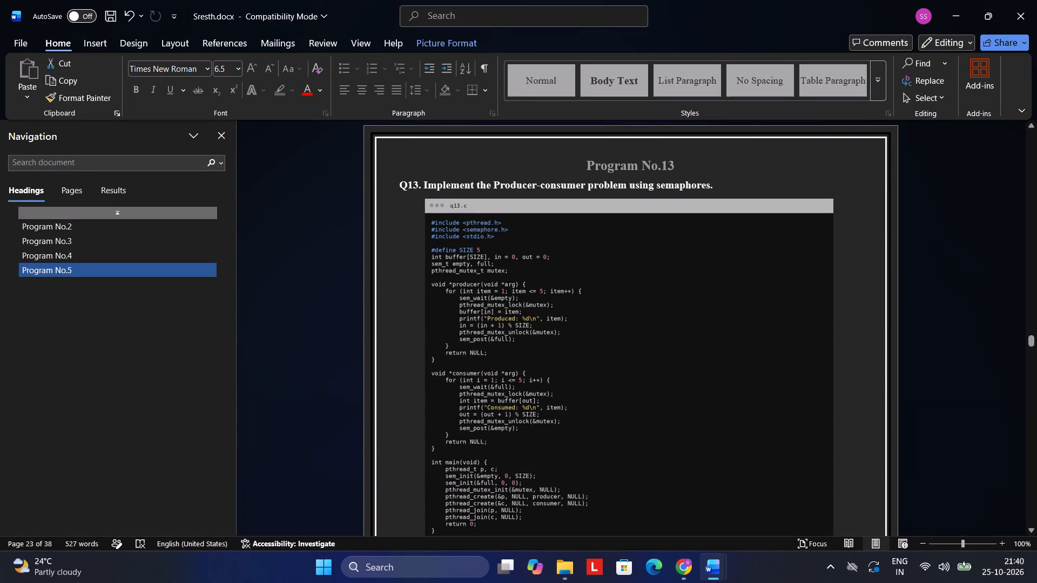
Go back to Program No.15 and place the cursor in the Steps text below the q15 output picture.
{"action": "scroll", "coordinate": [509, 286], "scroll_direction": "down", "scroll_amount": 20}
{"action": "scroll", "coordinate": [509, 286], "scroll_direction": "down", "scroll_amount": 20}
{"action": "scroll", "coordinate": [509, 286], "scroll_direction": "down", "scroll_amount": 1}
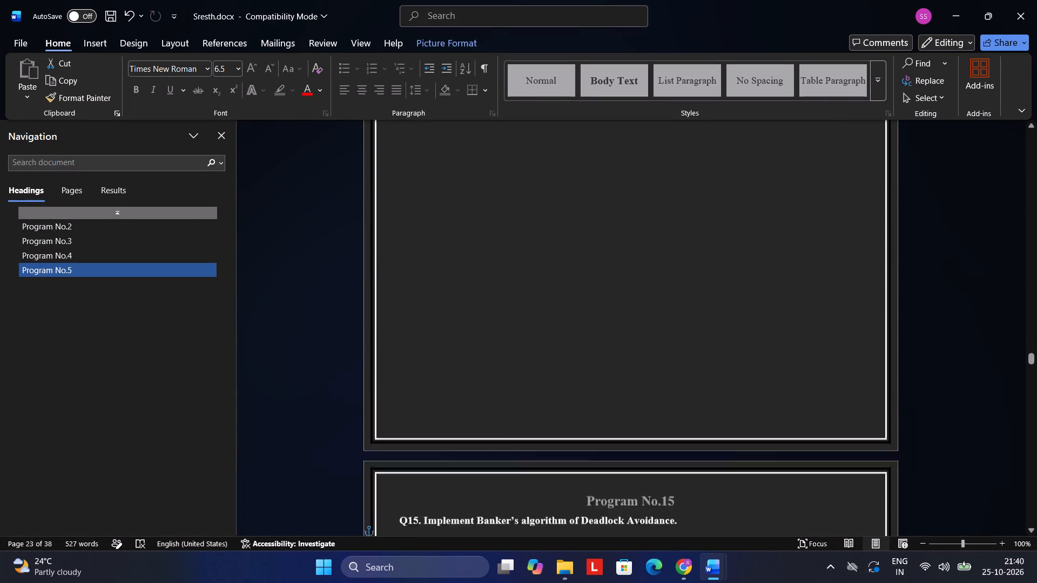
{"action": "scroll", "coordinate": [523, 308], "scroll_direction": "down", "scroll_amount": 13}
{"action": "left_click", "coordinate": [582, 387]}
{"action": "left_click", "coordinate": [642, 438]}
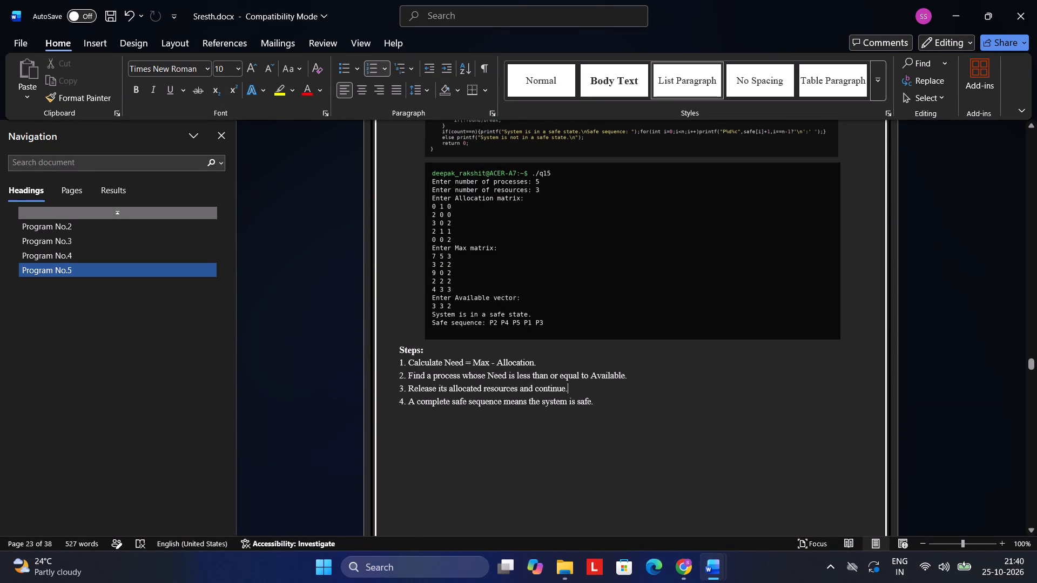